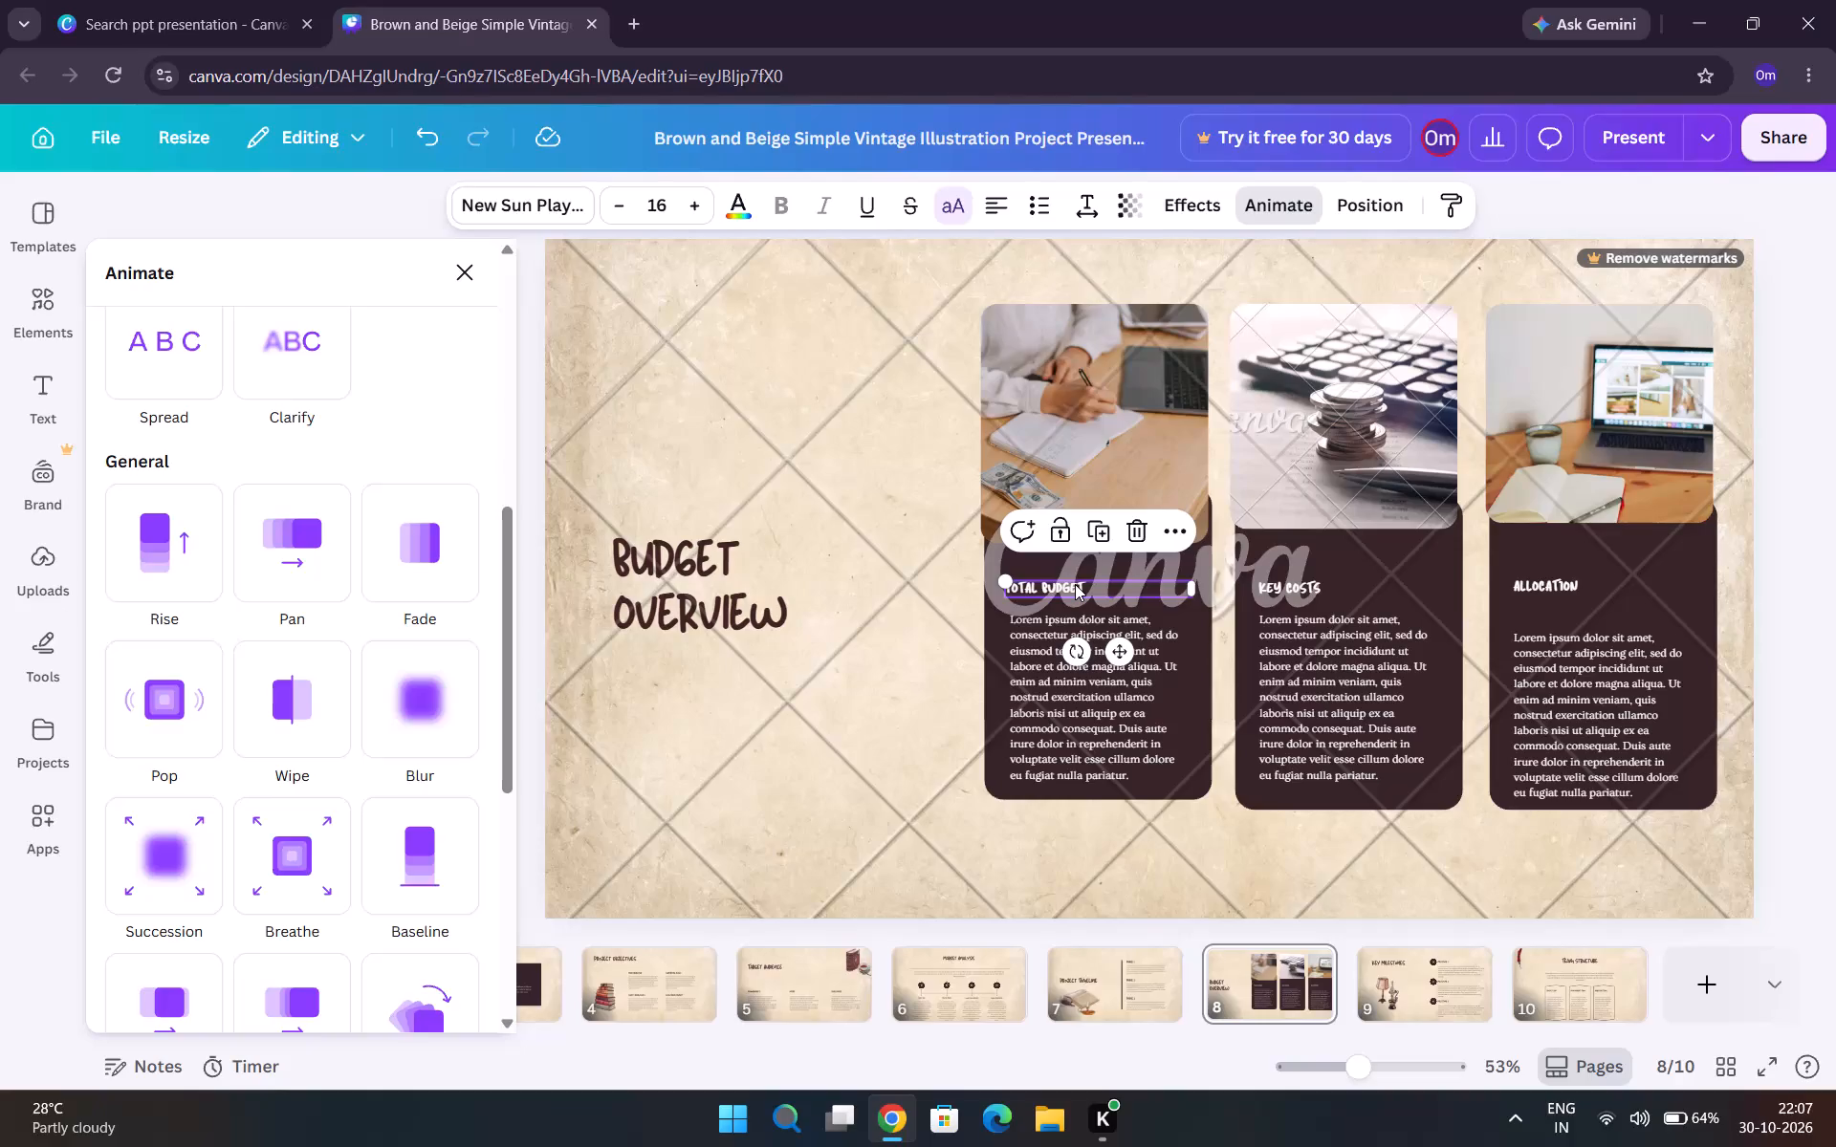
Increase the font size of the Total Budget heading on the Budget Overview slide to 20.
{"action": "double_click", "coordinate": [1075, 584]}
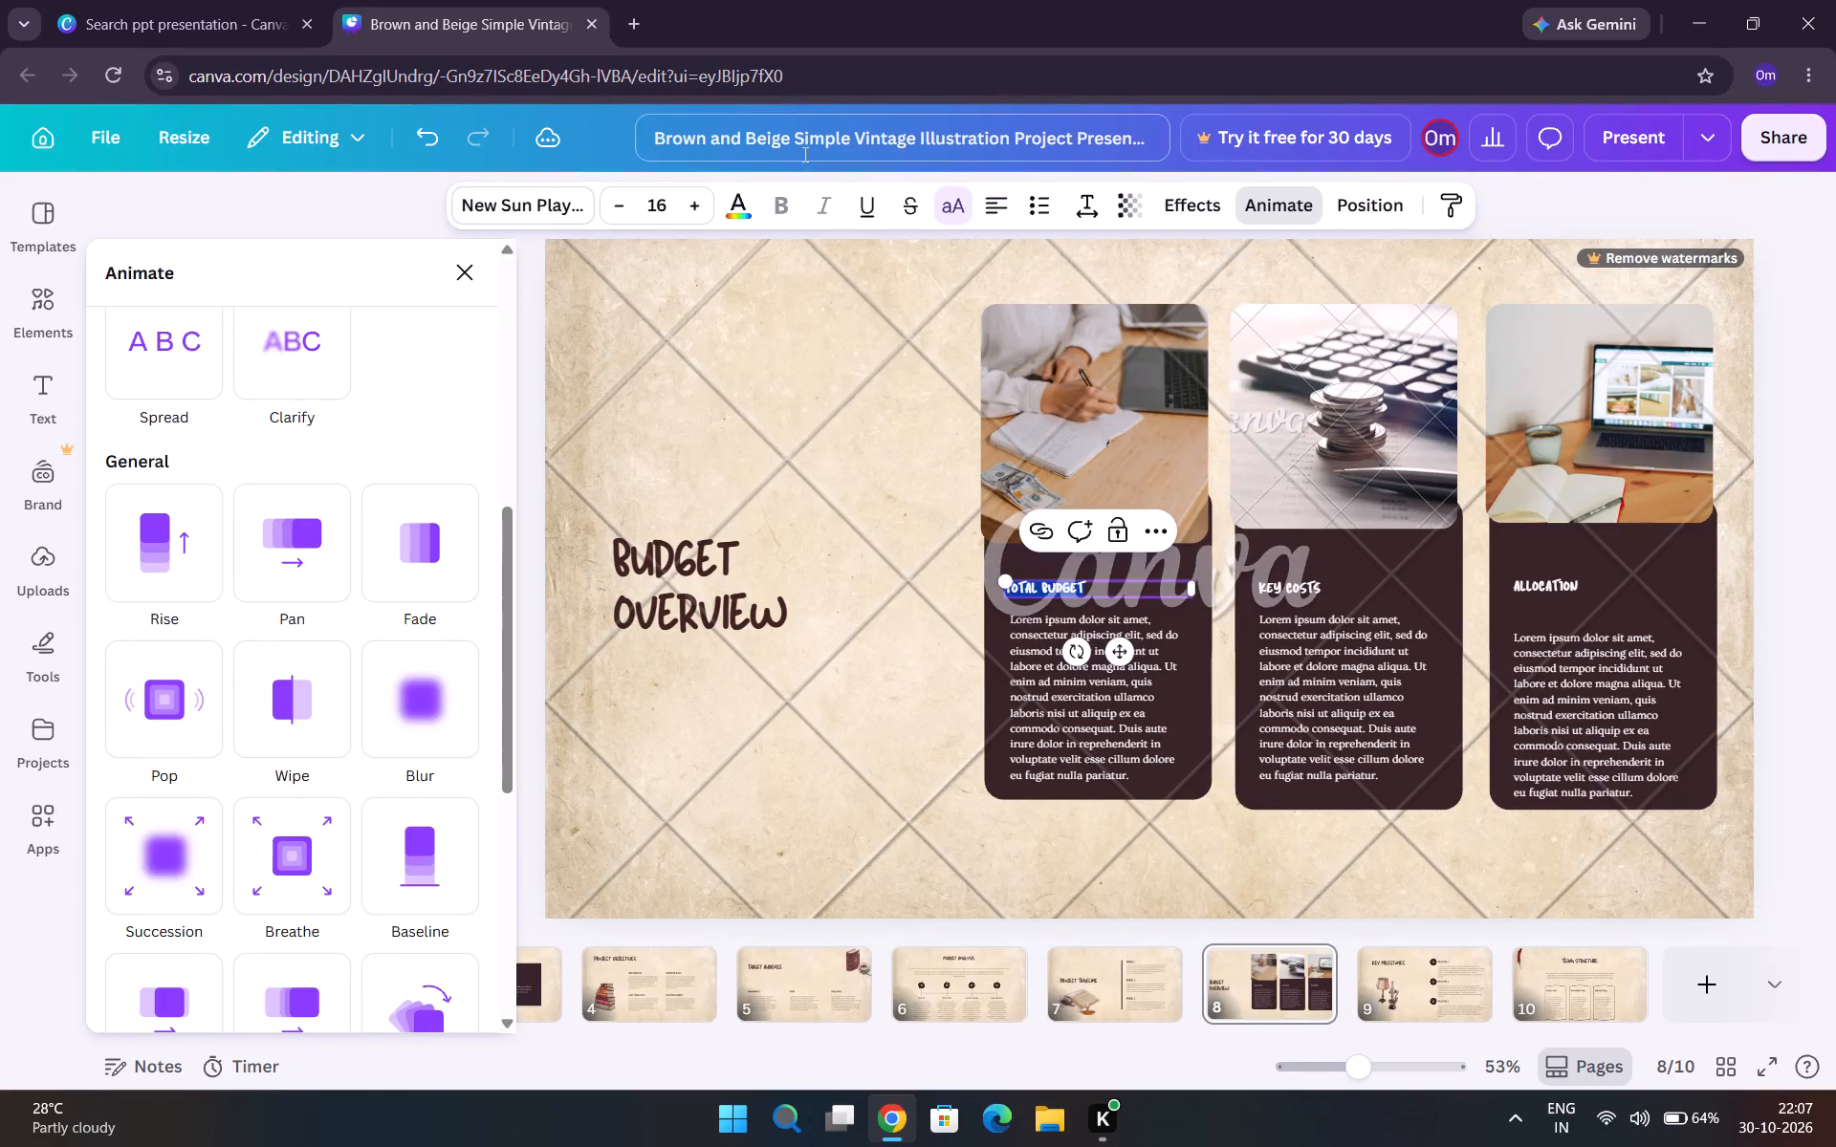
{"action": "left_click", "coordinate": [699, 210]}
{"action": "left_click", "coordinate": [699, 210]}
{"action": "left_click", "coordinate": [699, 210]}
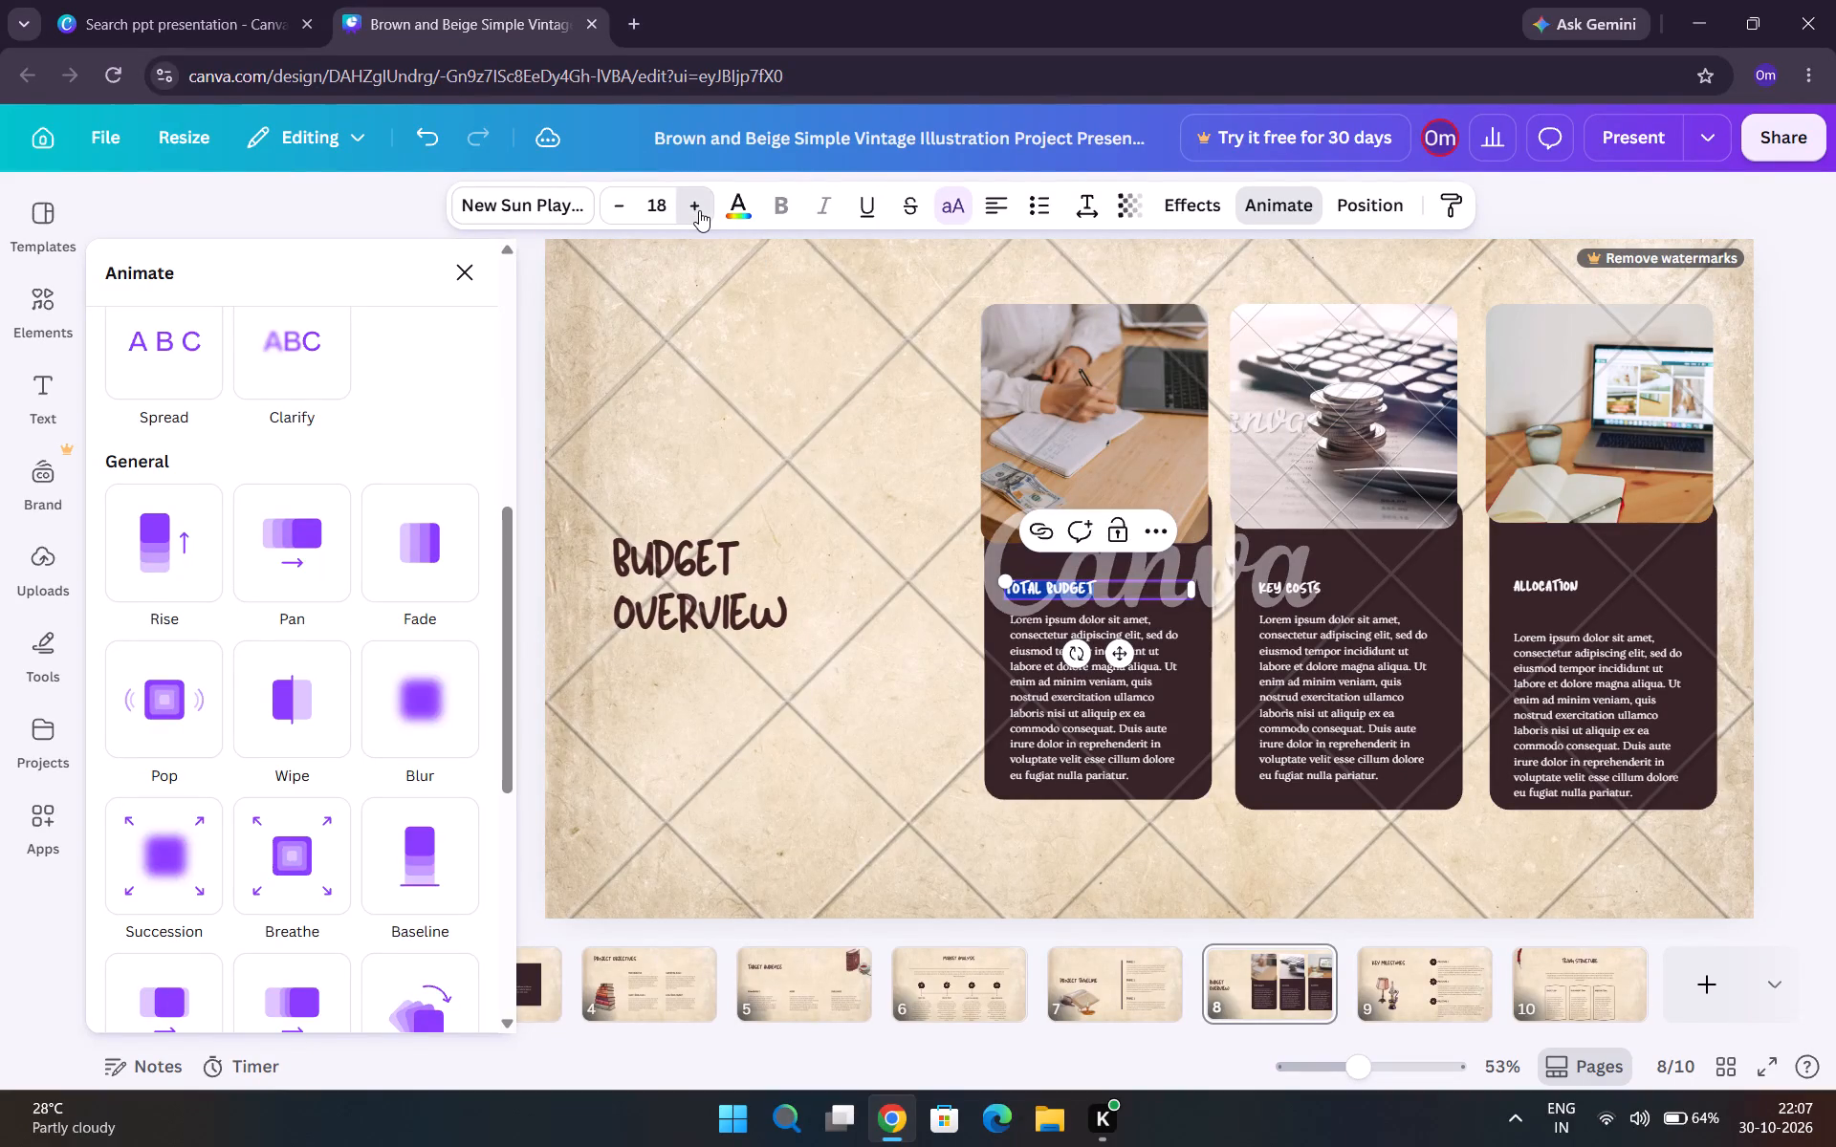
{"action": "left_click", "coordinate": [699, 210]}
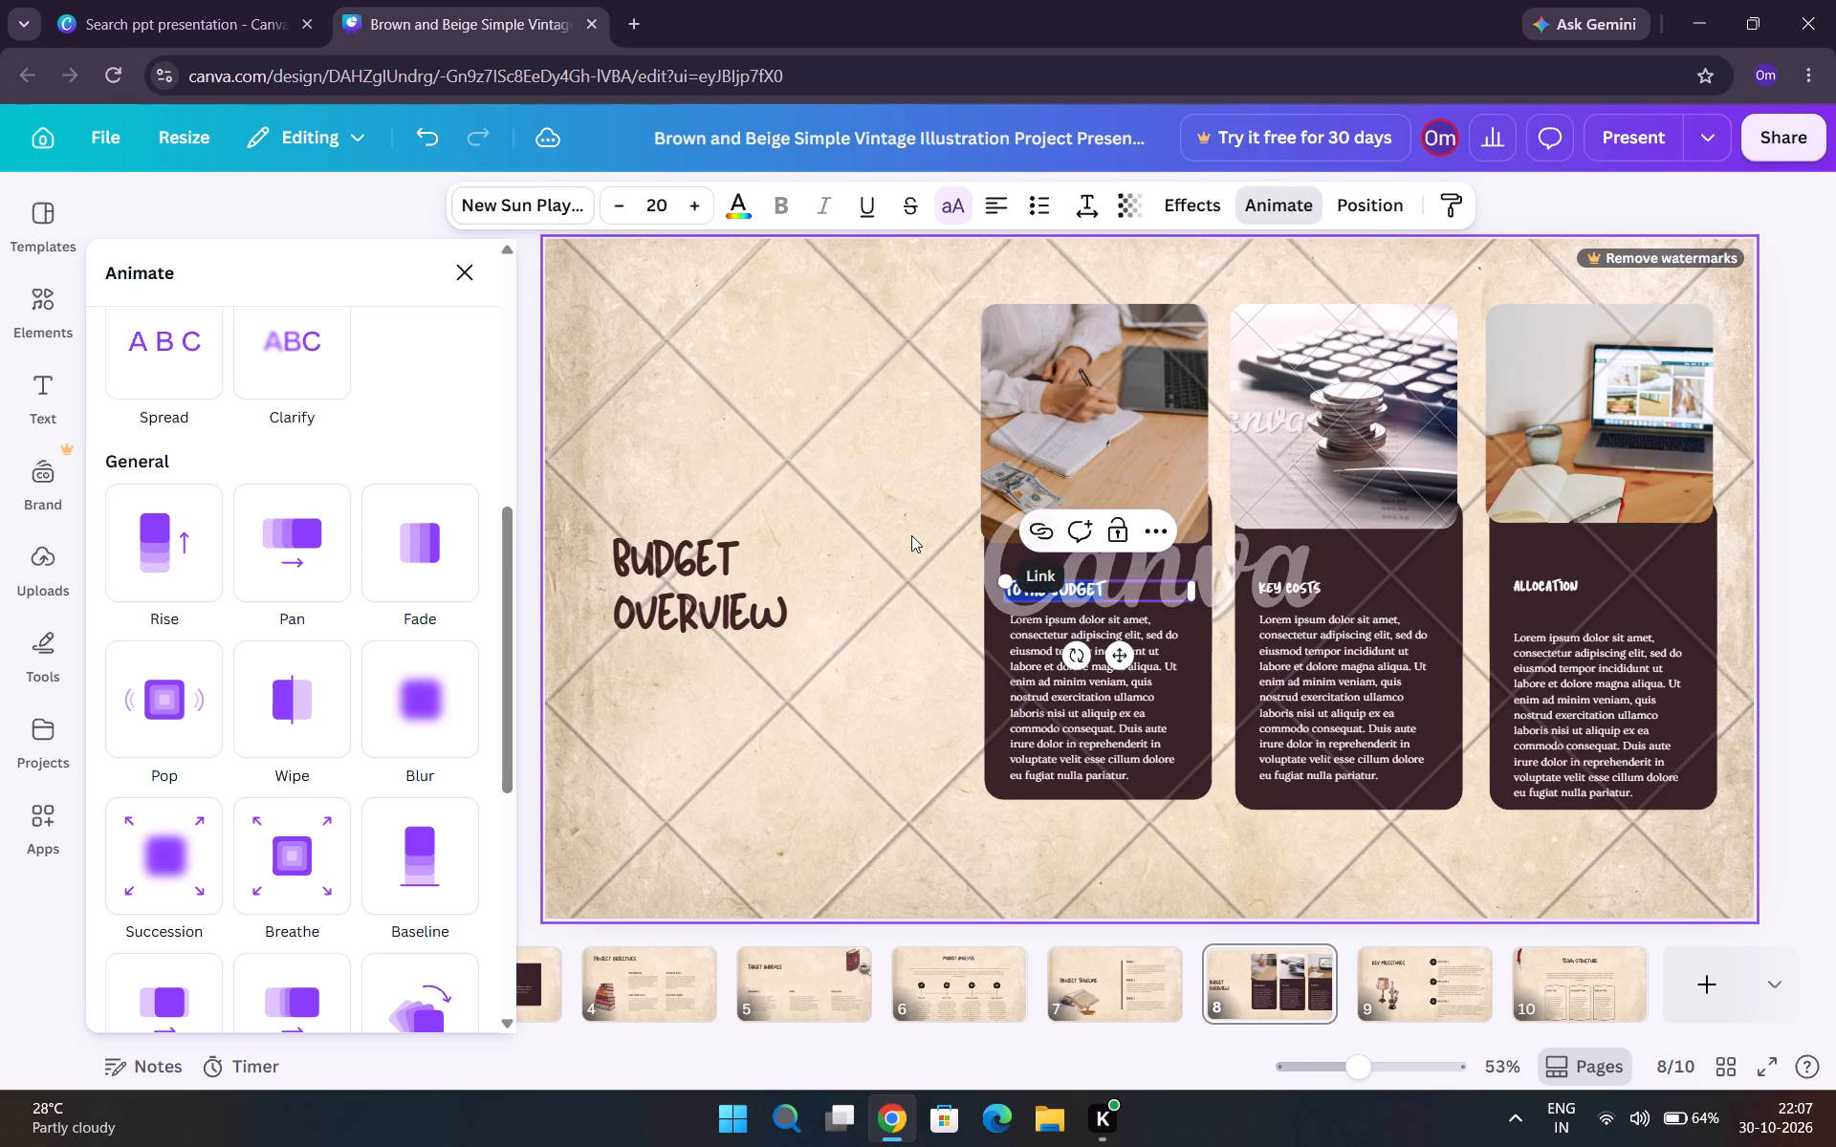
{"action": "left_click", "coordinate": [884, 535]}
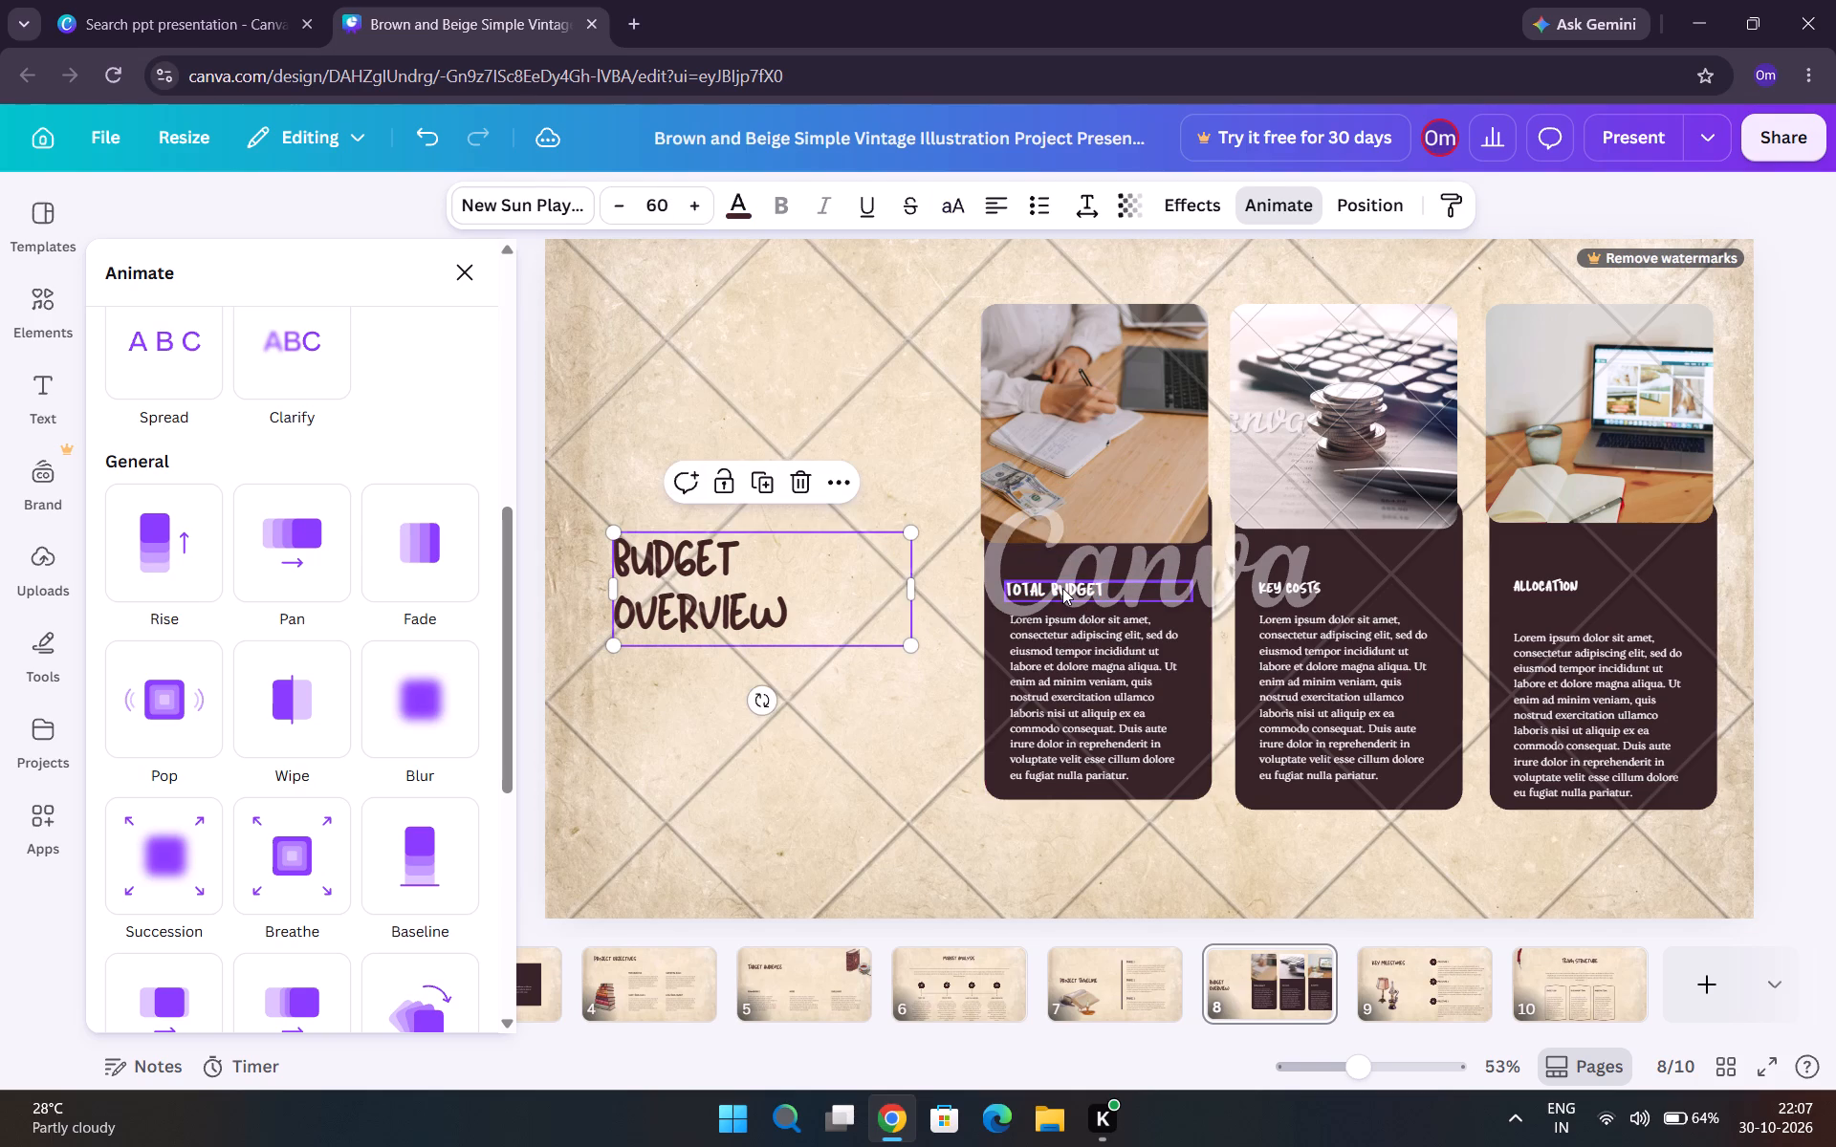
Move the Total Budget heading sideways so it sits roughly centred above its card's body text.
{"action": "left_click", "coordinate": [1062, 588]}
{"action": "left_click_drag", "start_coordinate": [1062, 588], "coordinate": [1089, 585]}
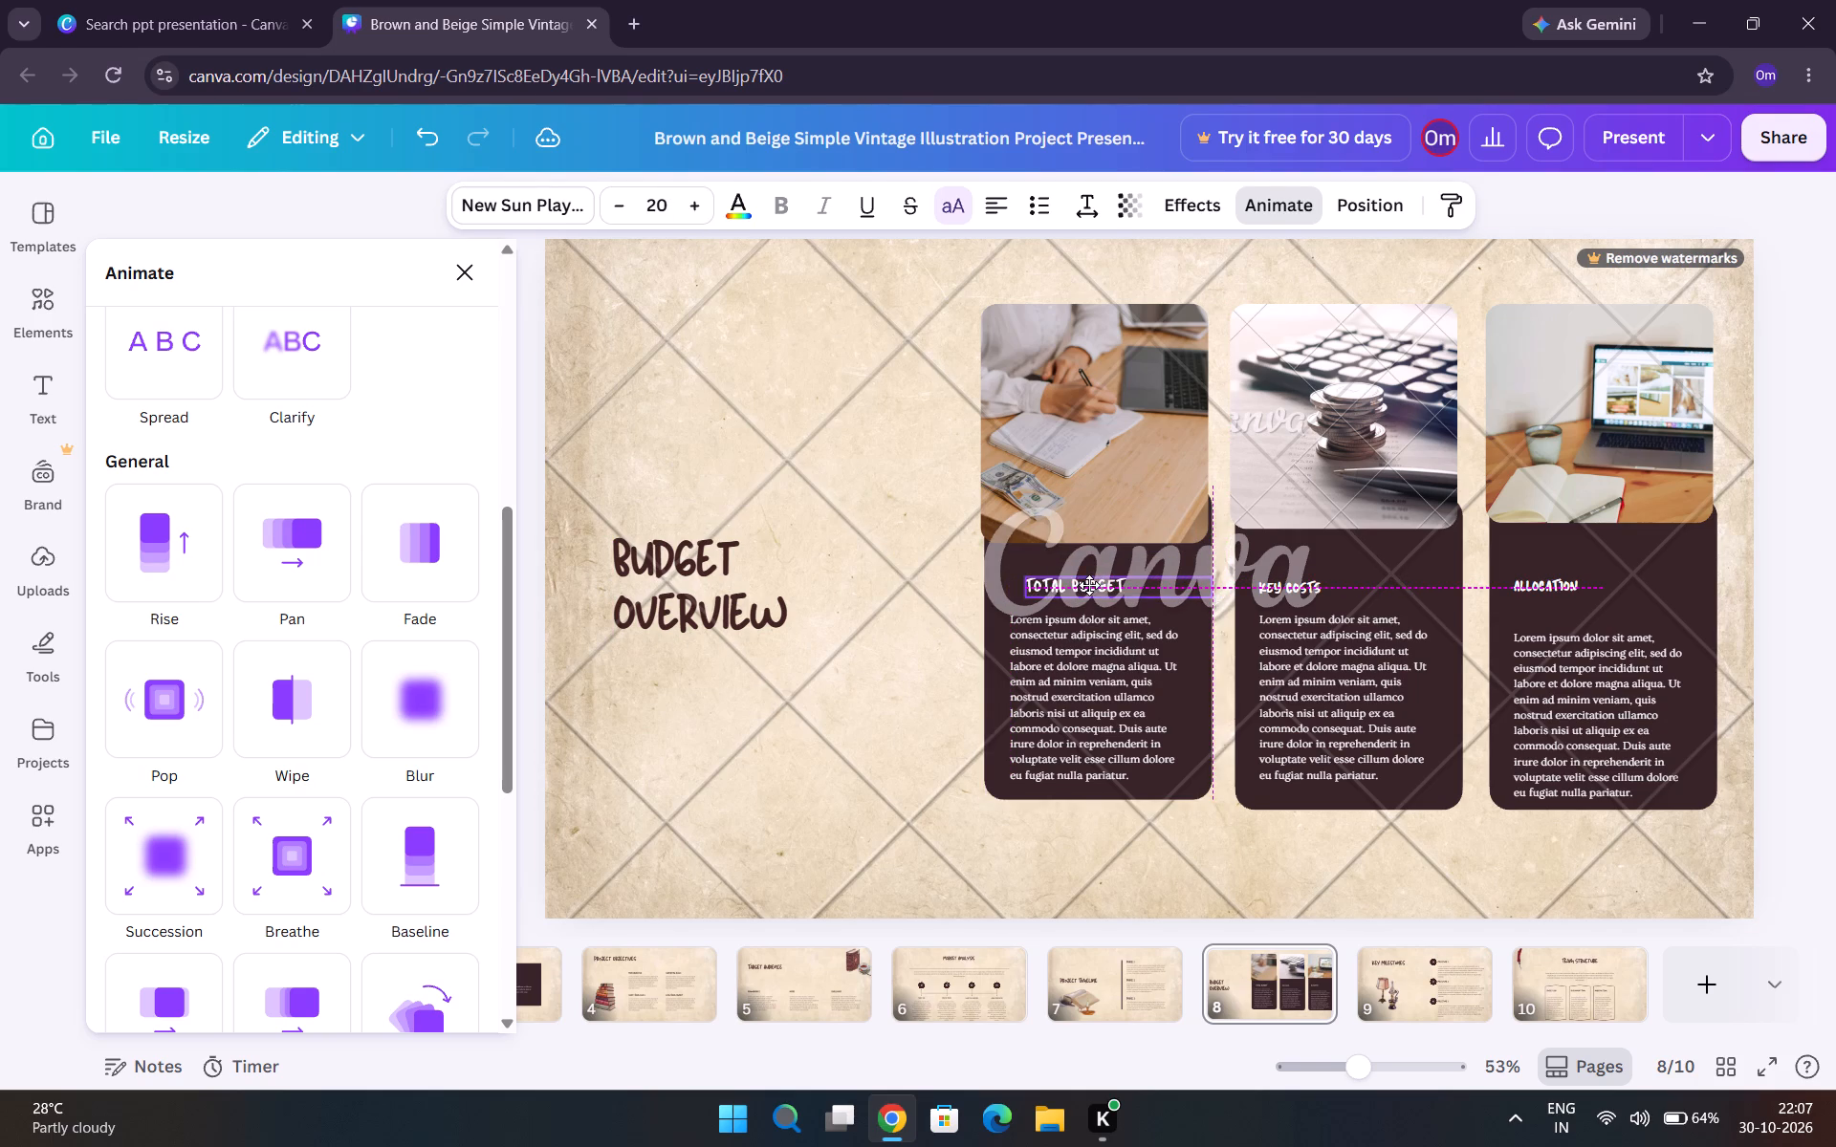
{"action": "left_click_drag", "start_coordinate": [1089, 585], "coordinate": [1096, 585]}
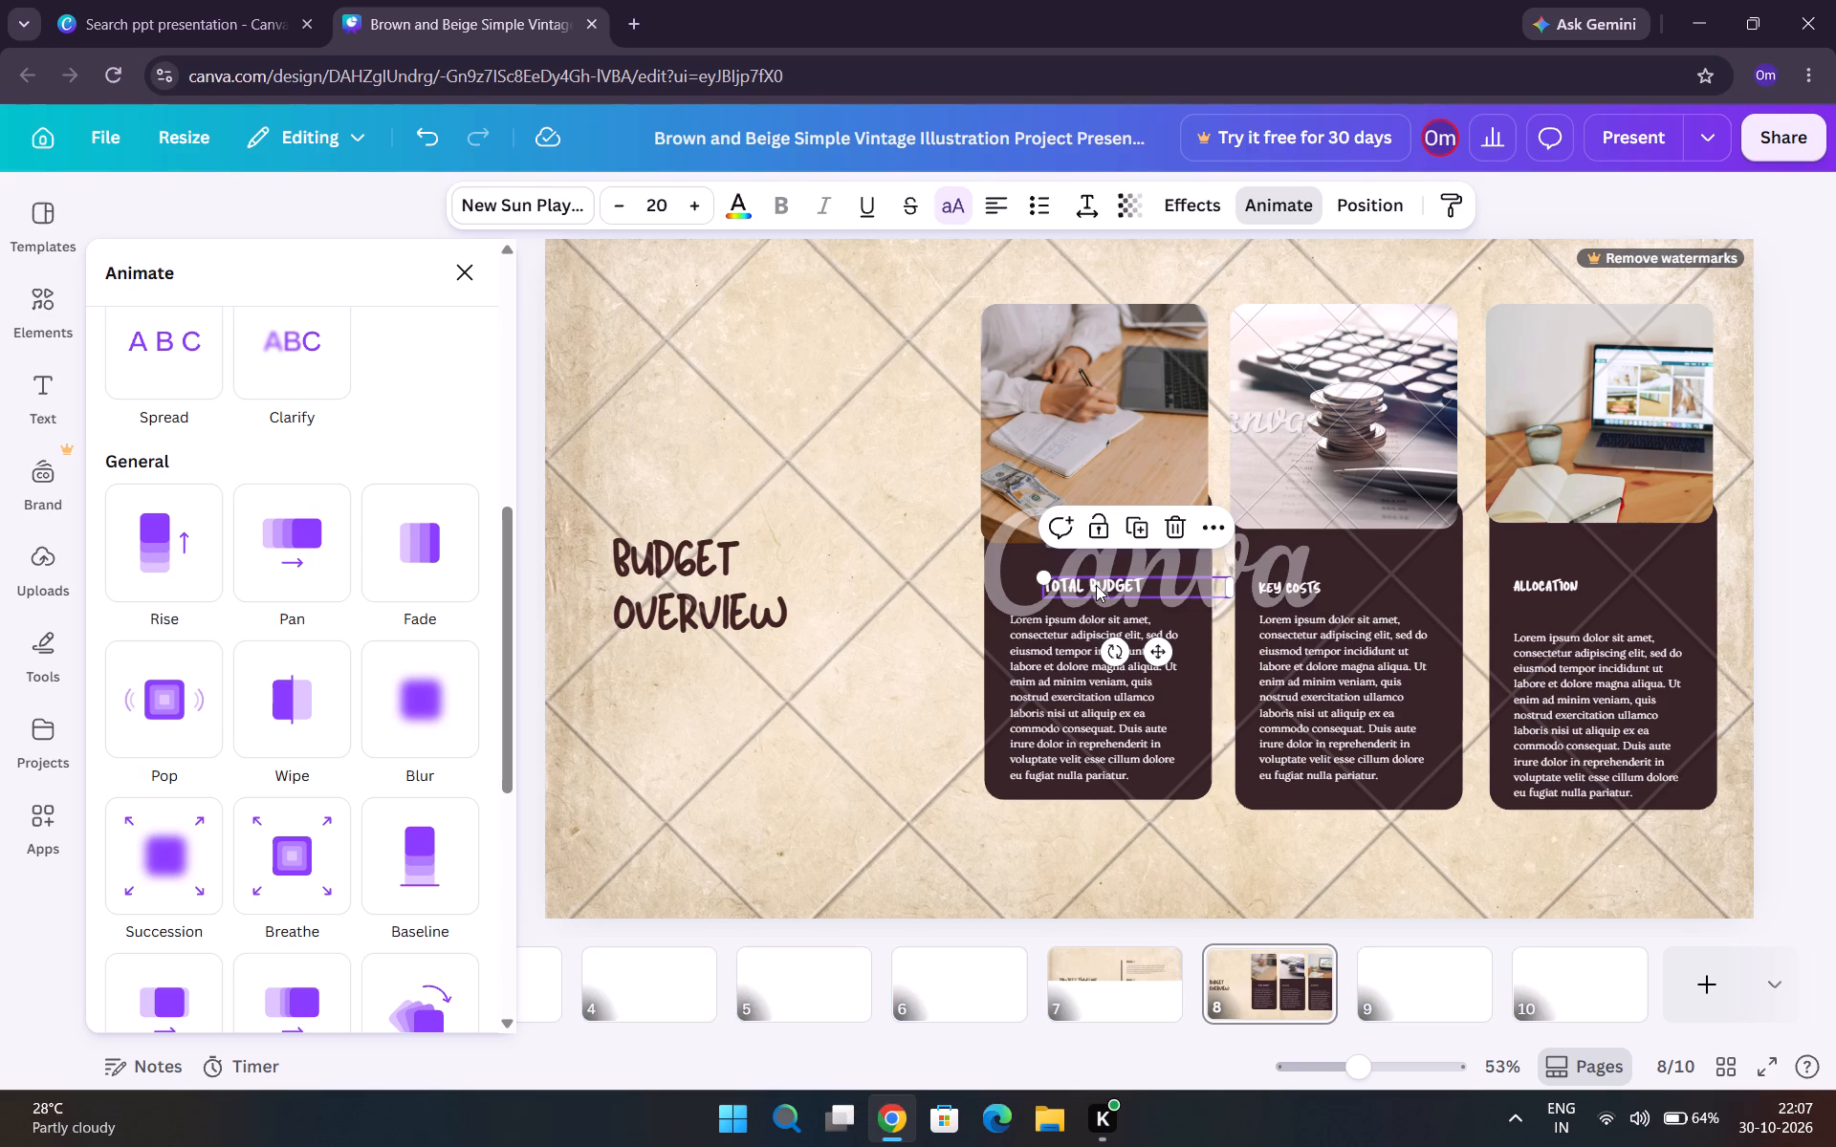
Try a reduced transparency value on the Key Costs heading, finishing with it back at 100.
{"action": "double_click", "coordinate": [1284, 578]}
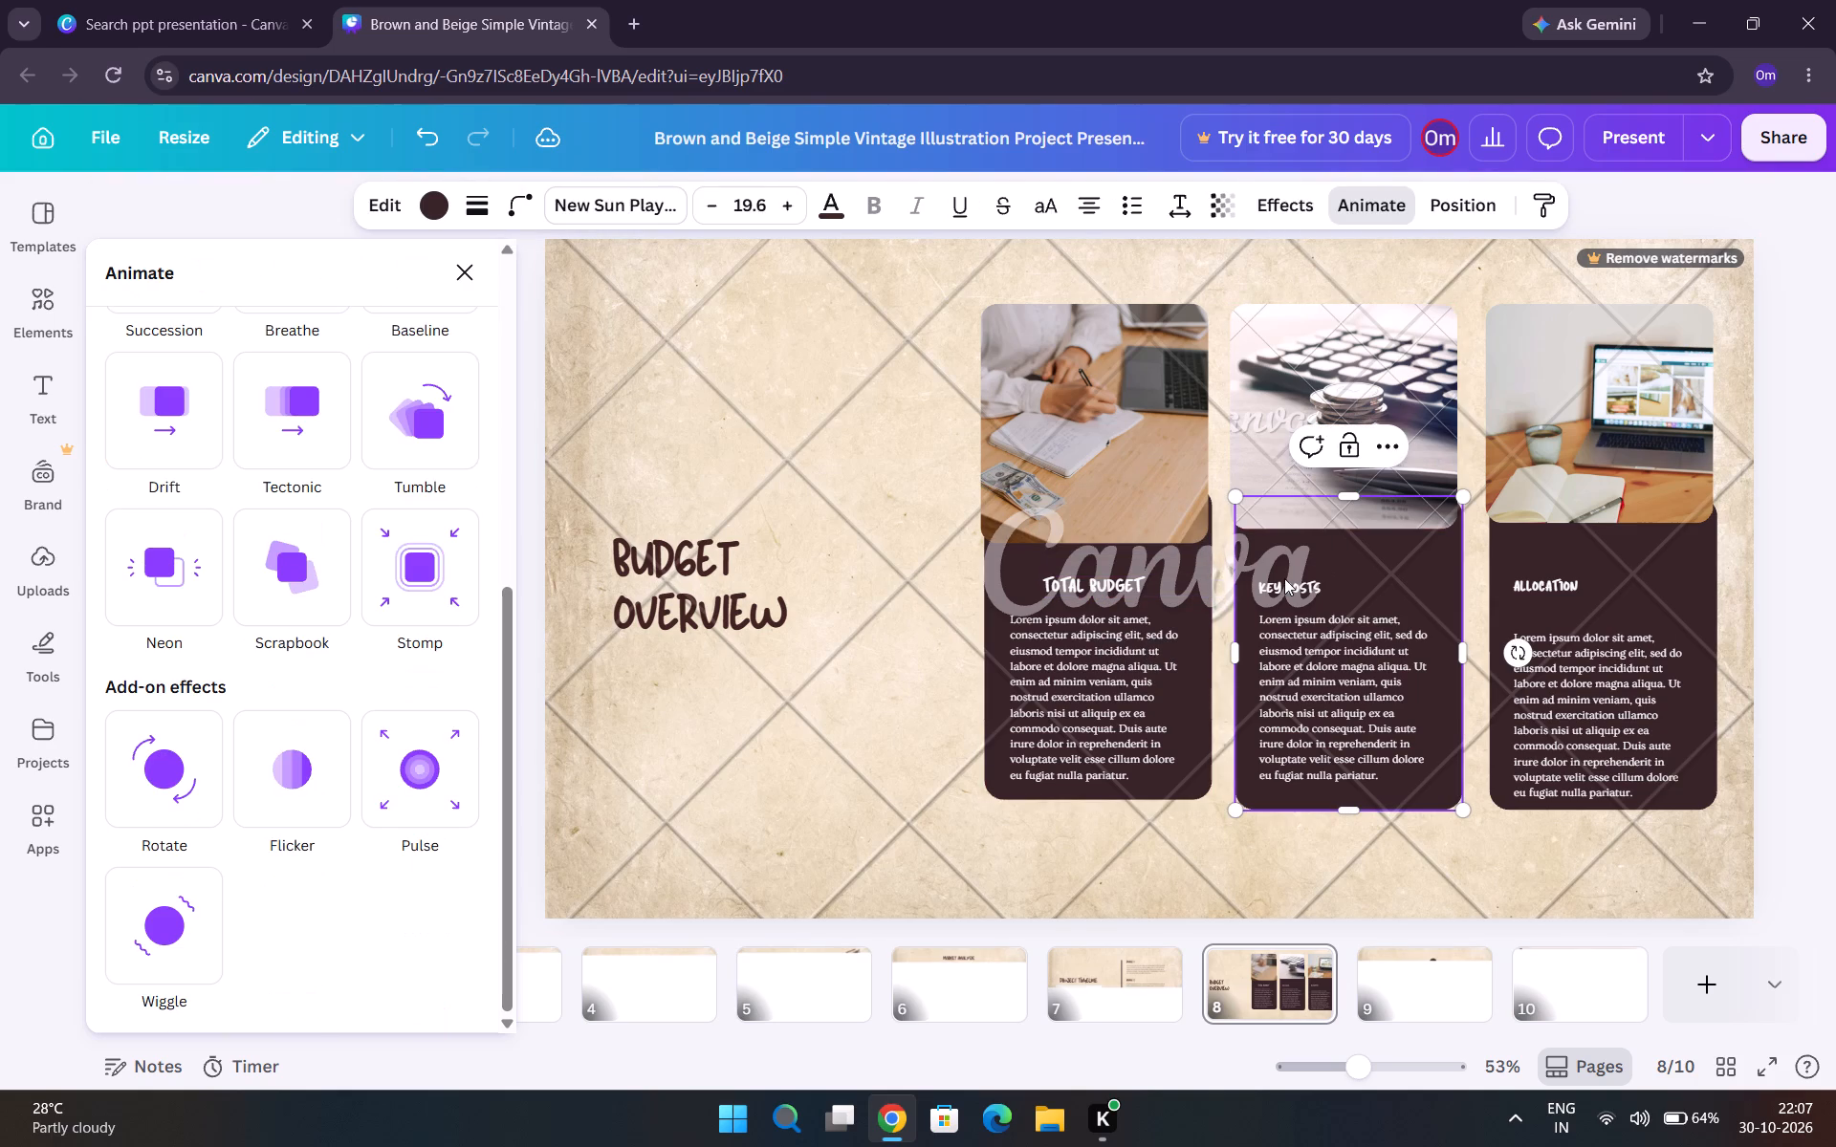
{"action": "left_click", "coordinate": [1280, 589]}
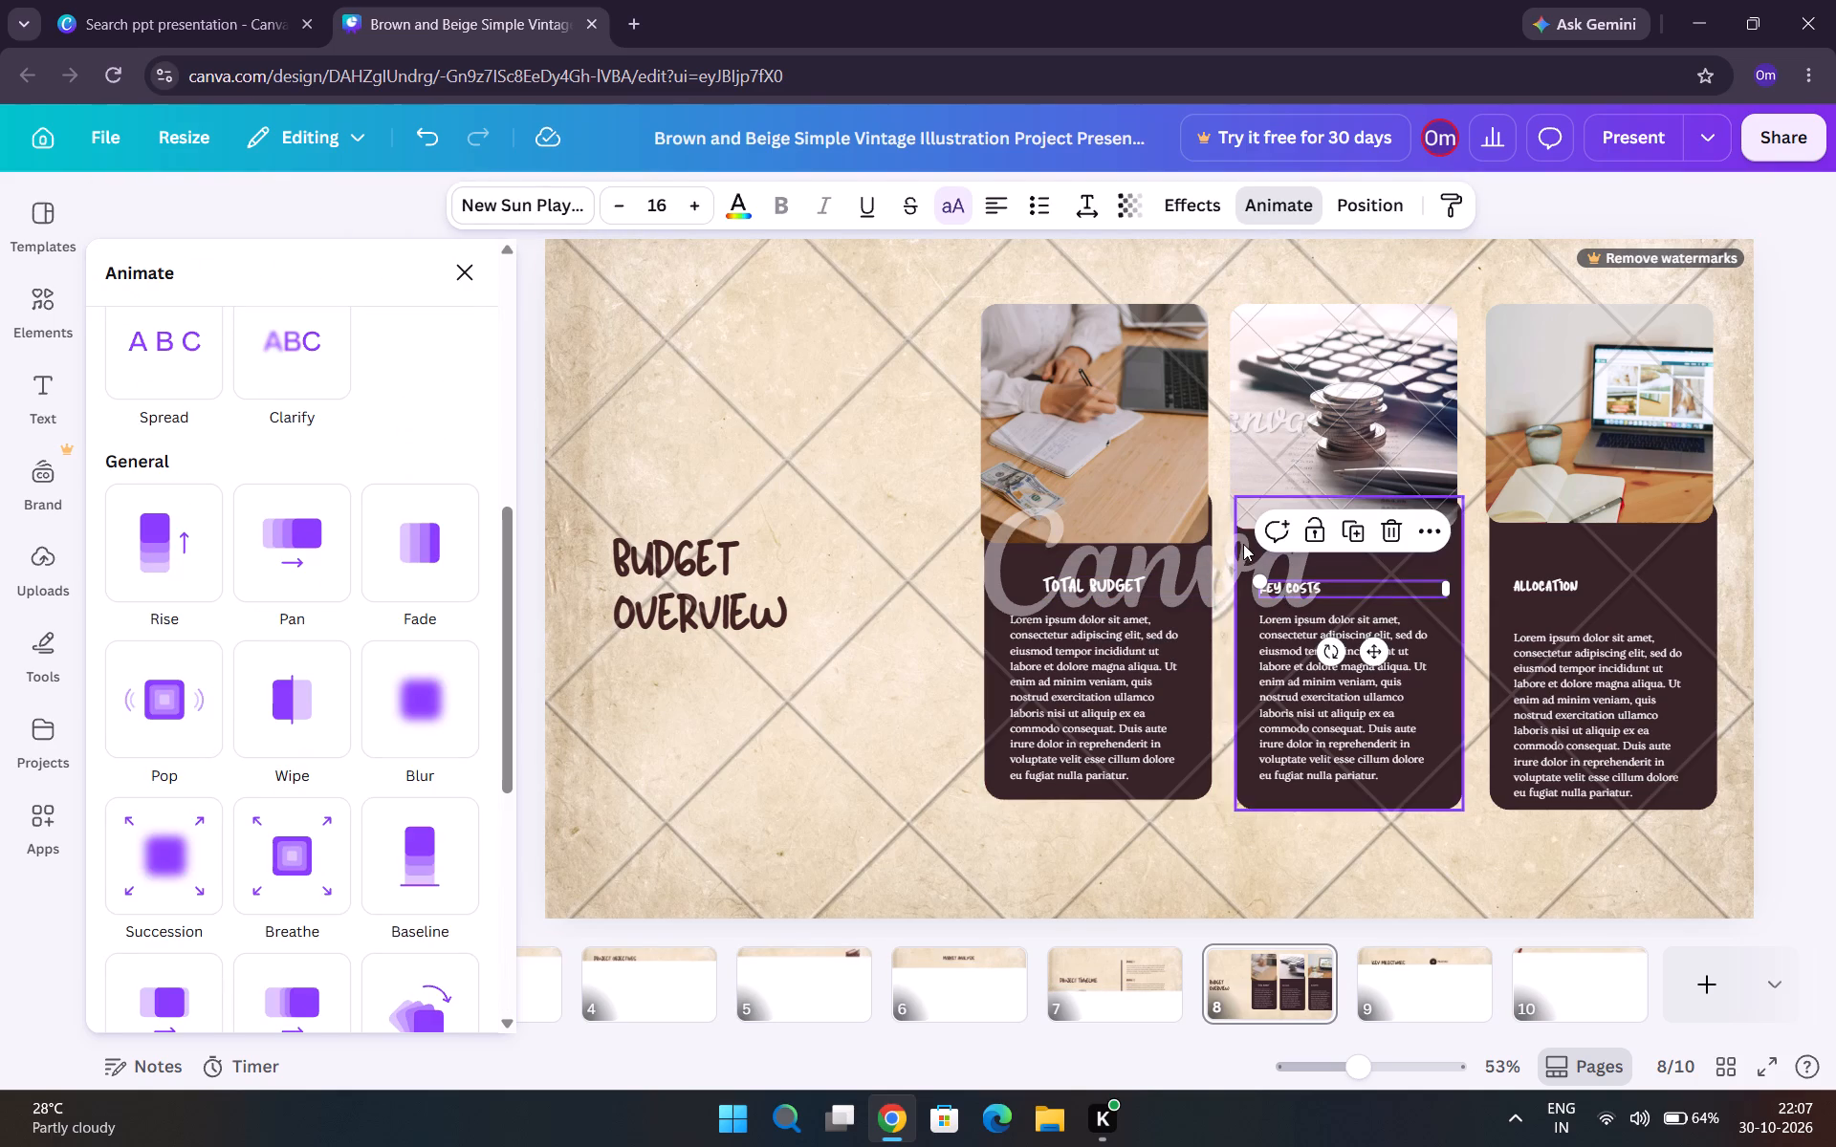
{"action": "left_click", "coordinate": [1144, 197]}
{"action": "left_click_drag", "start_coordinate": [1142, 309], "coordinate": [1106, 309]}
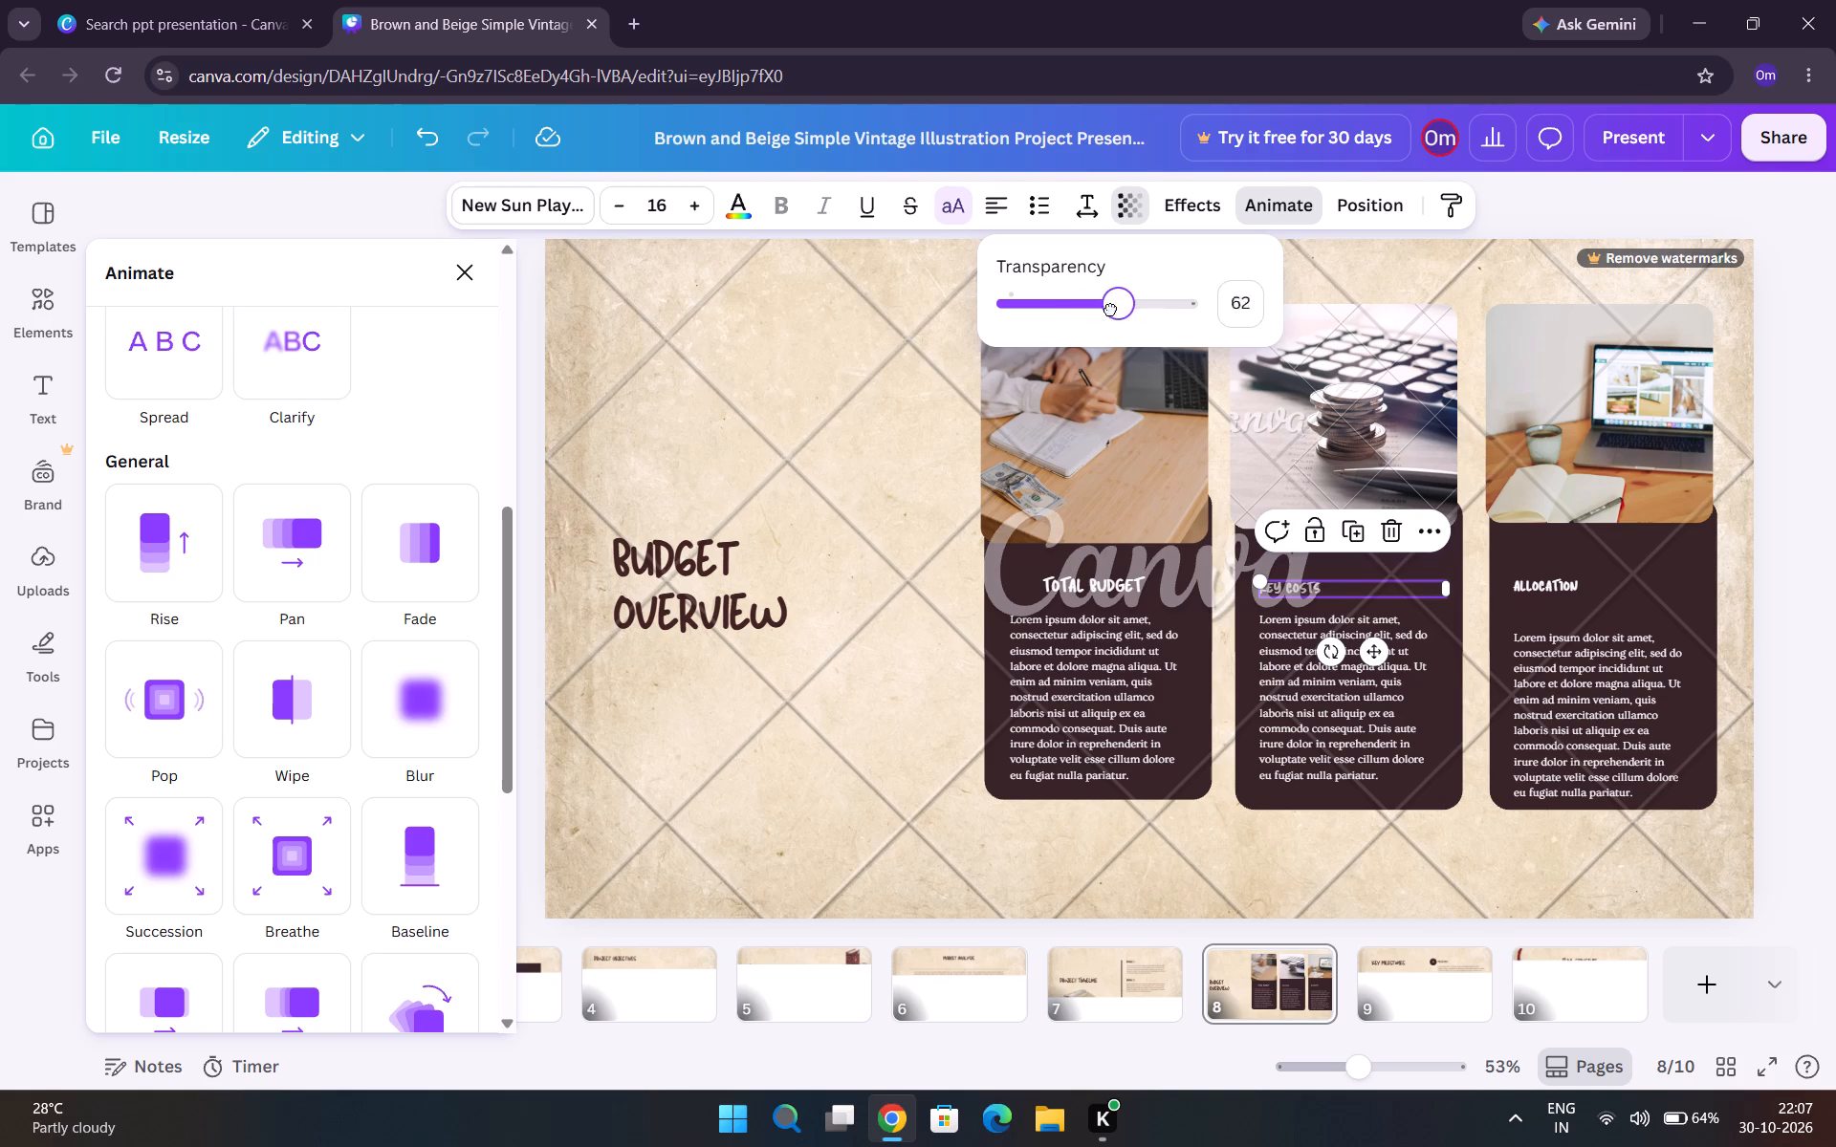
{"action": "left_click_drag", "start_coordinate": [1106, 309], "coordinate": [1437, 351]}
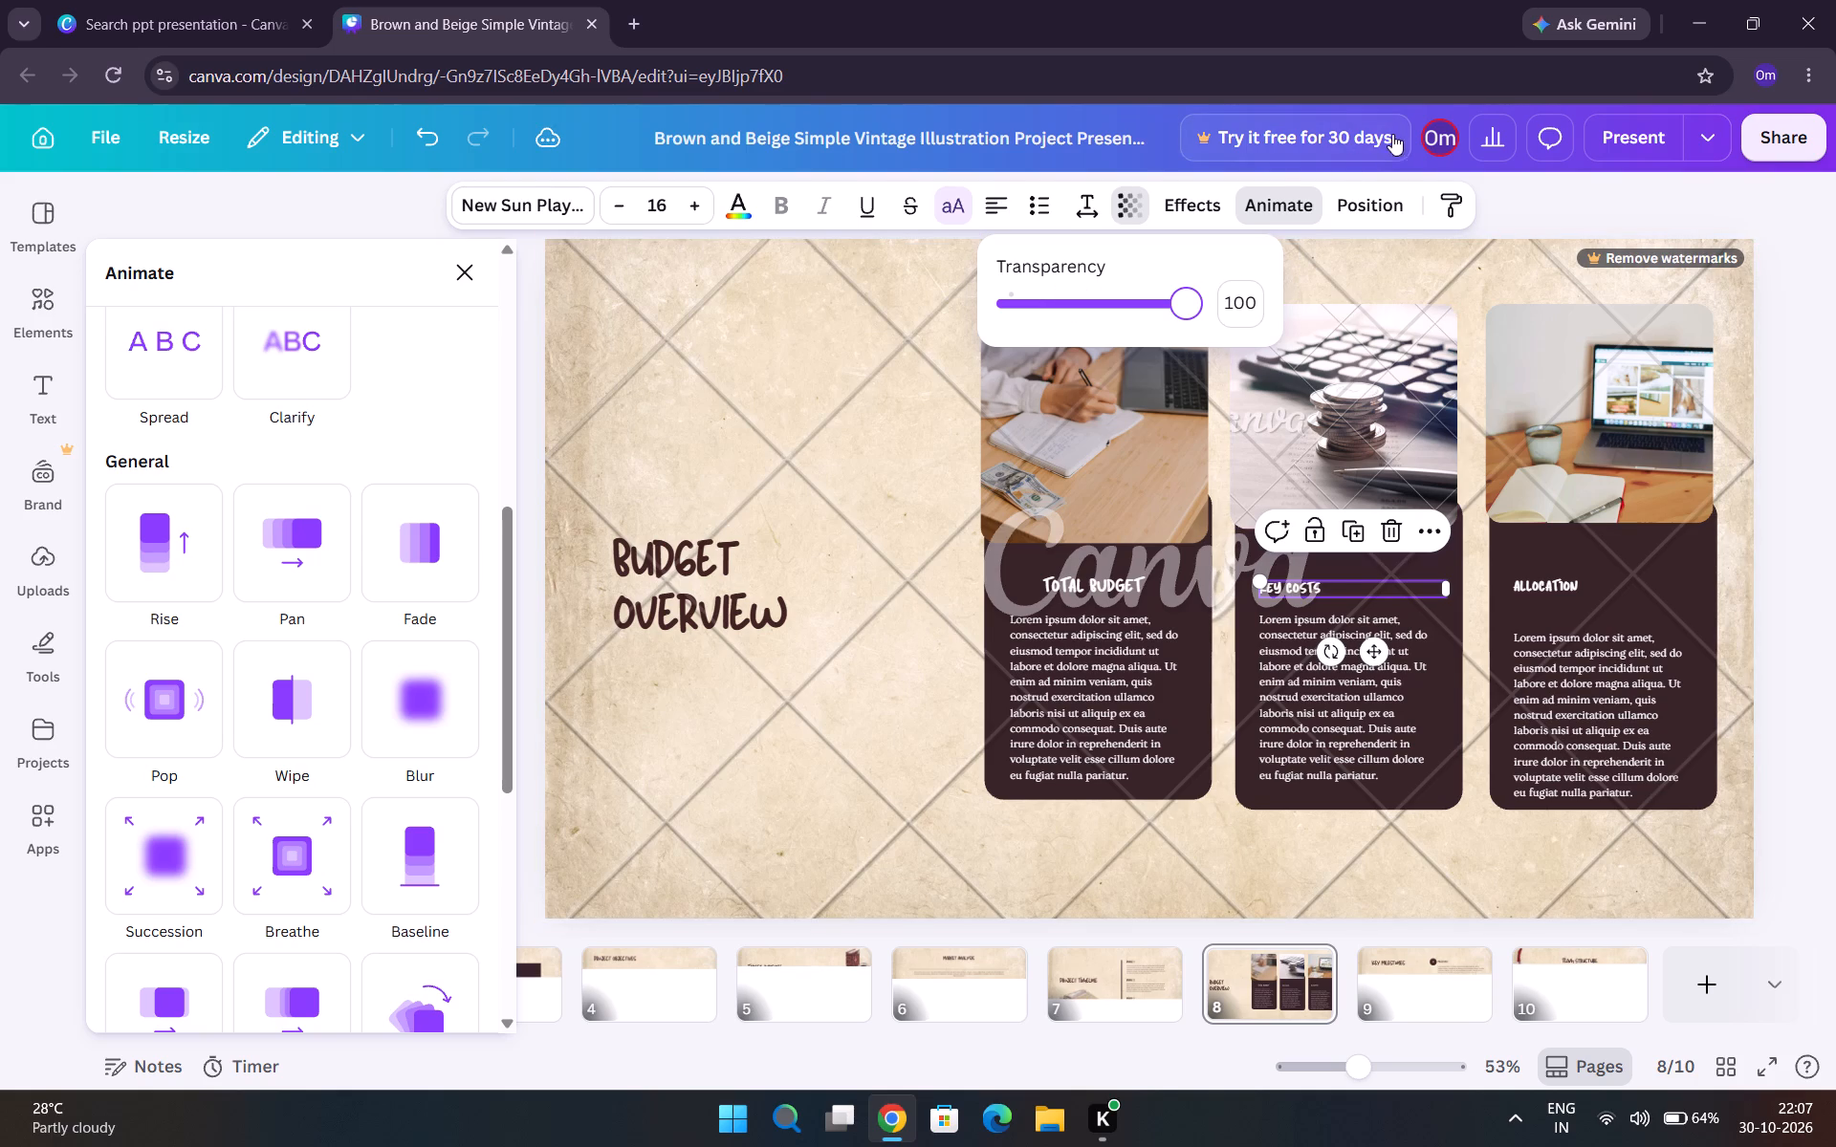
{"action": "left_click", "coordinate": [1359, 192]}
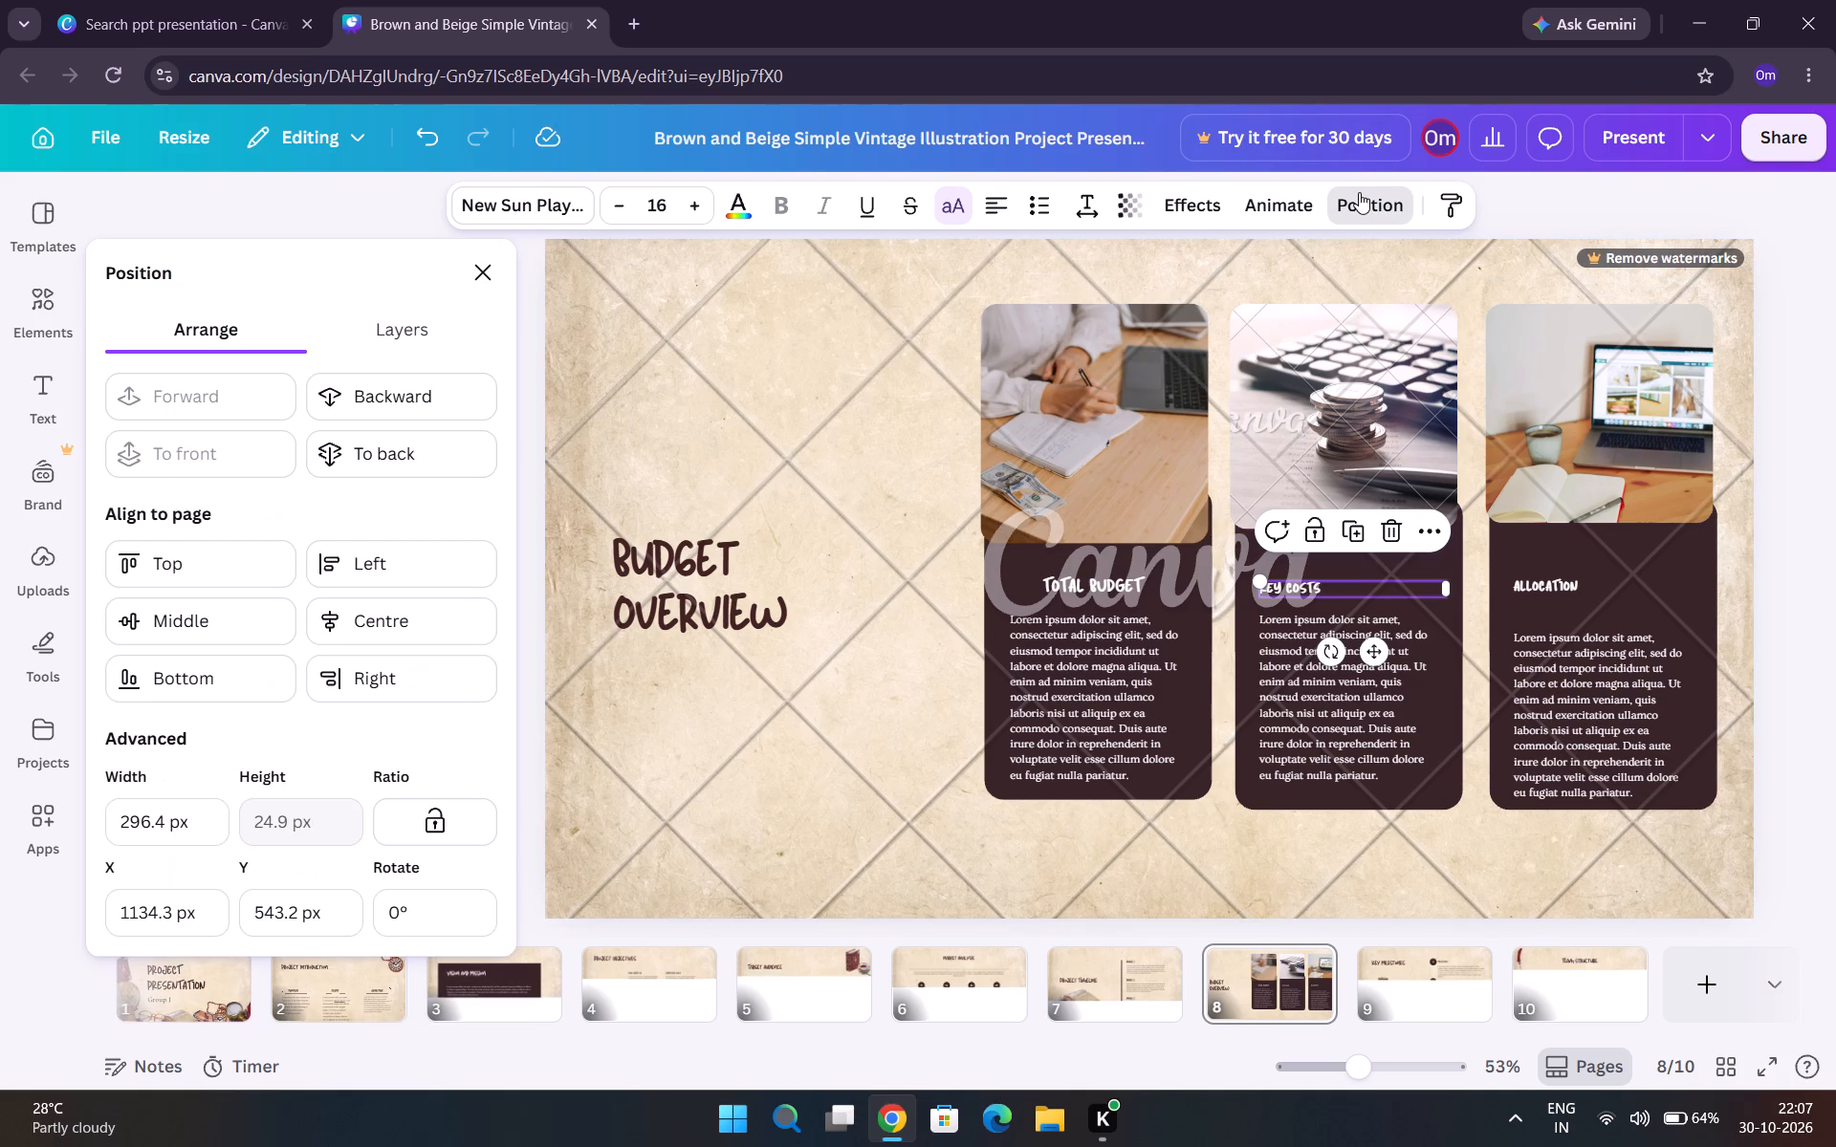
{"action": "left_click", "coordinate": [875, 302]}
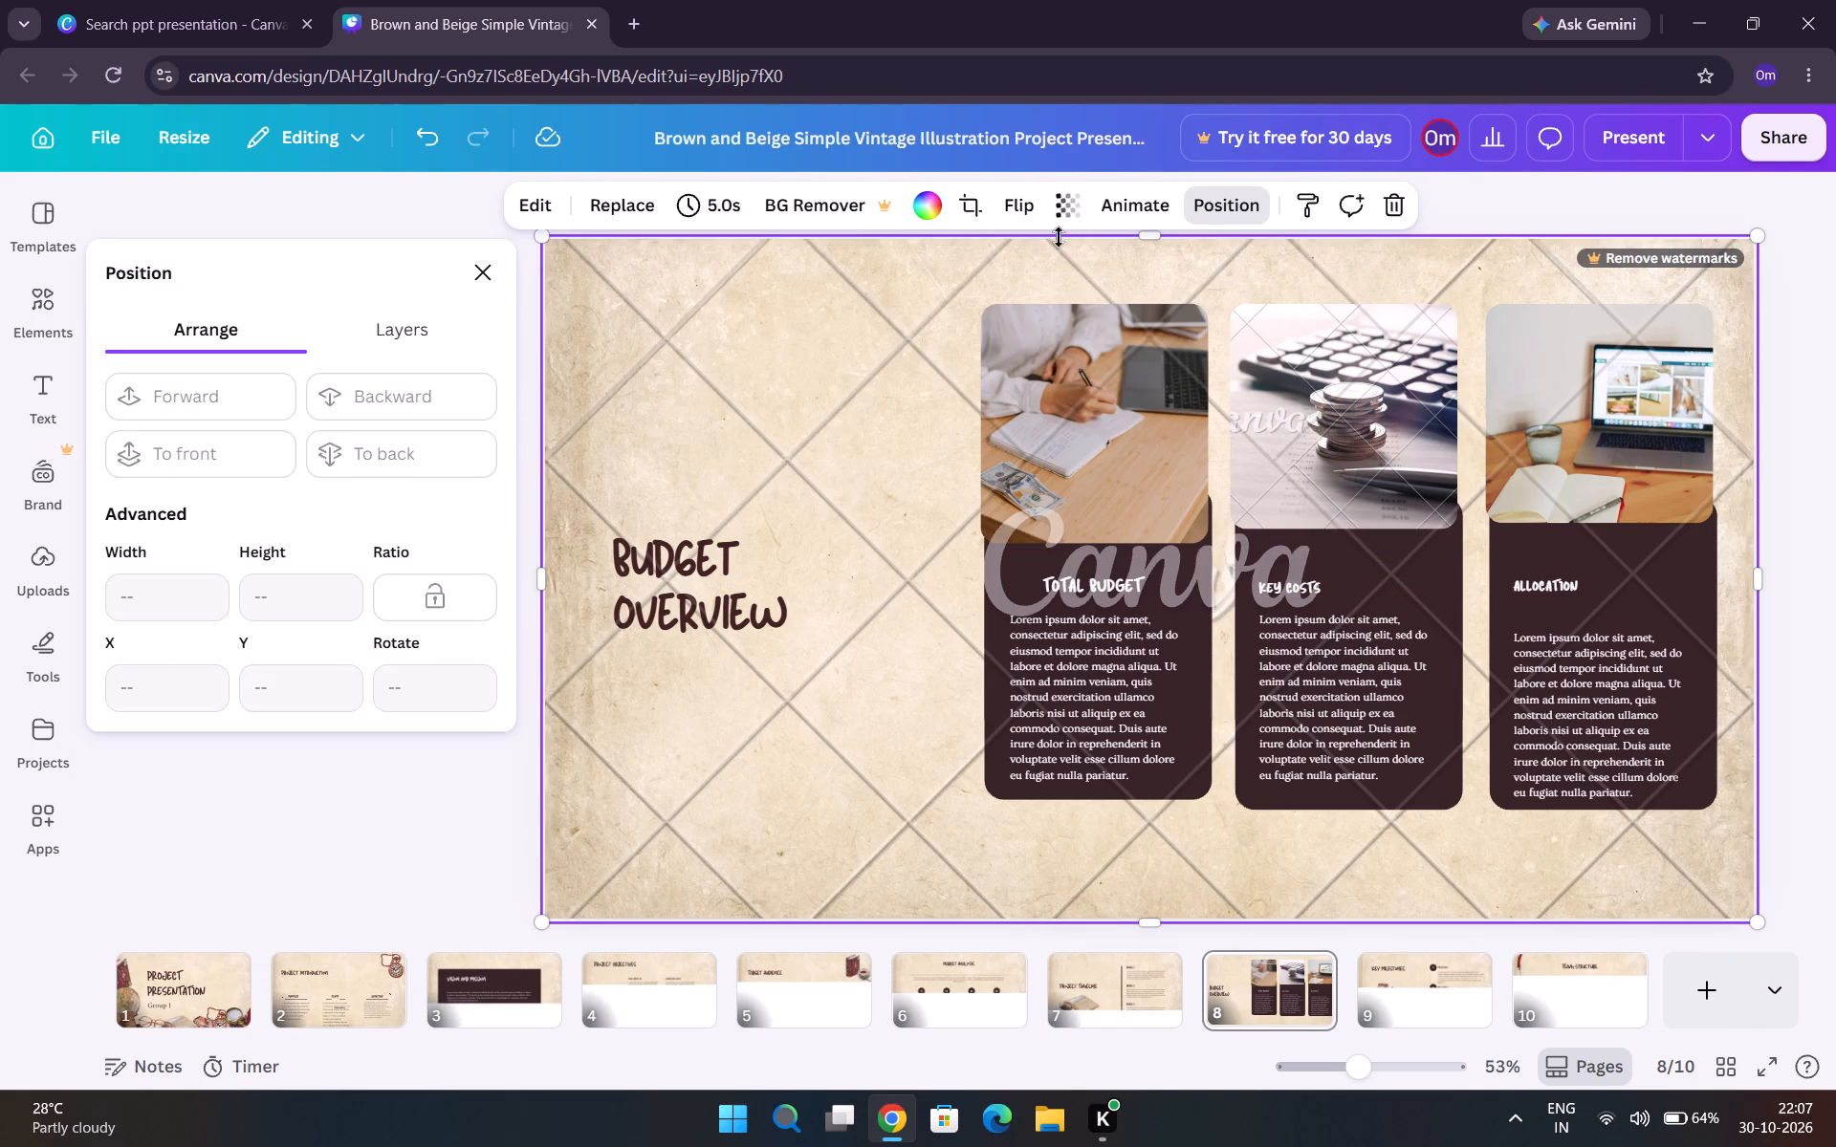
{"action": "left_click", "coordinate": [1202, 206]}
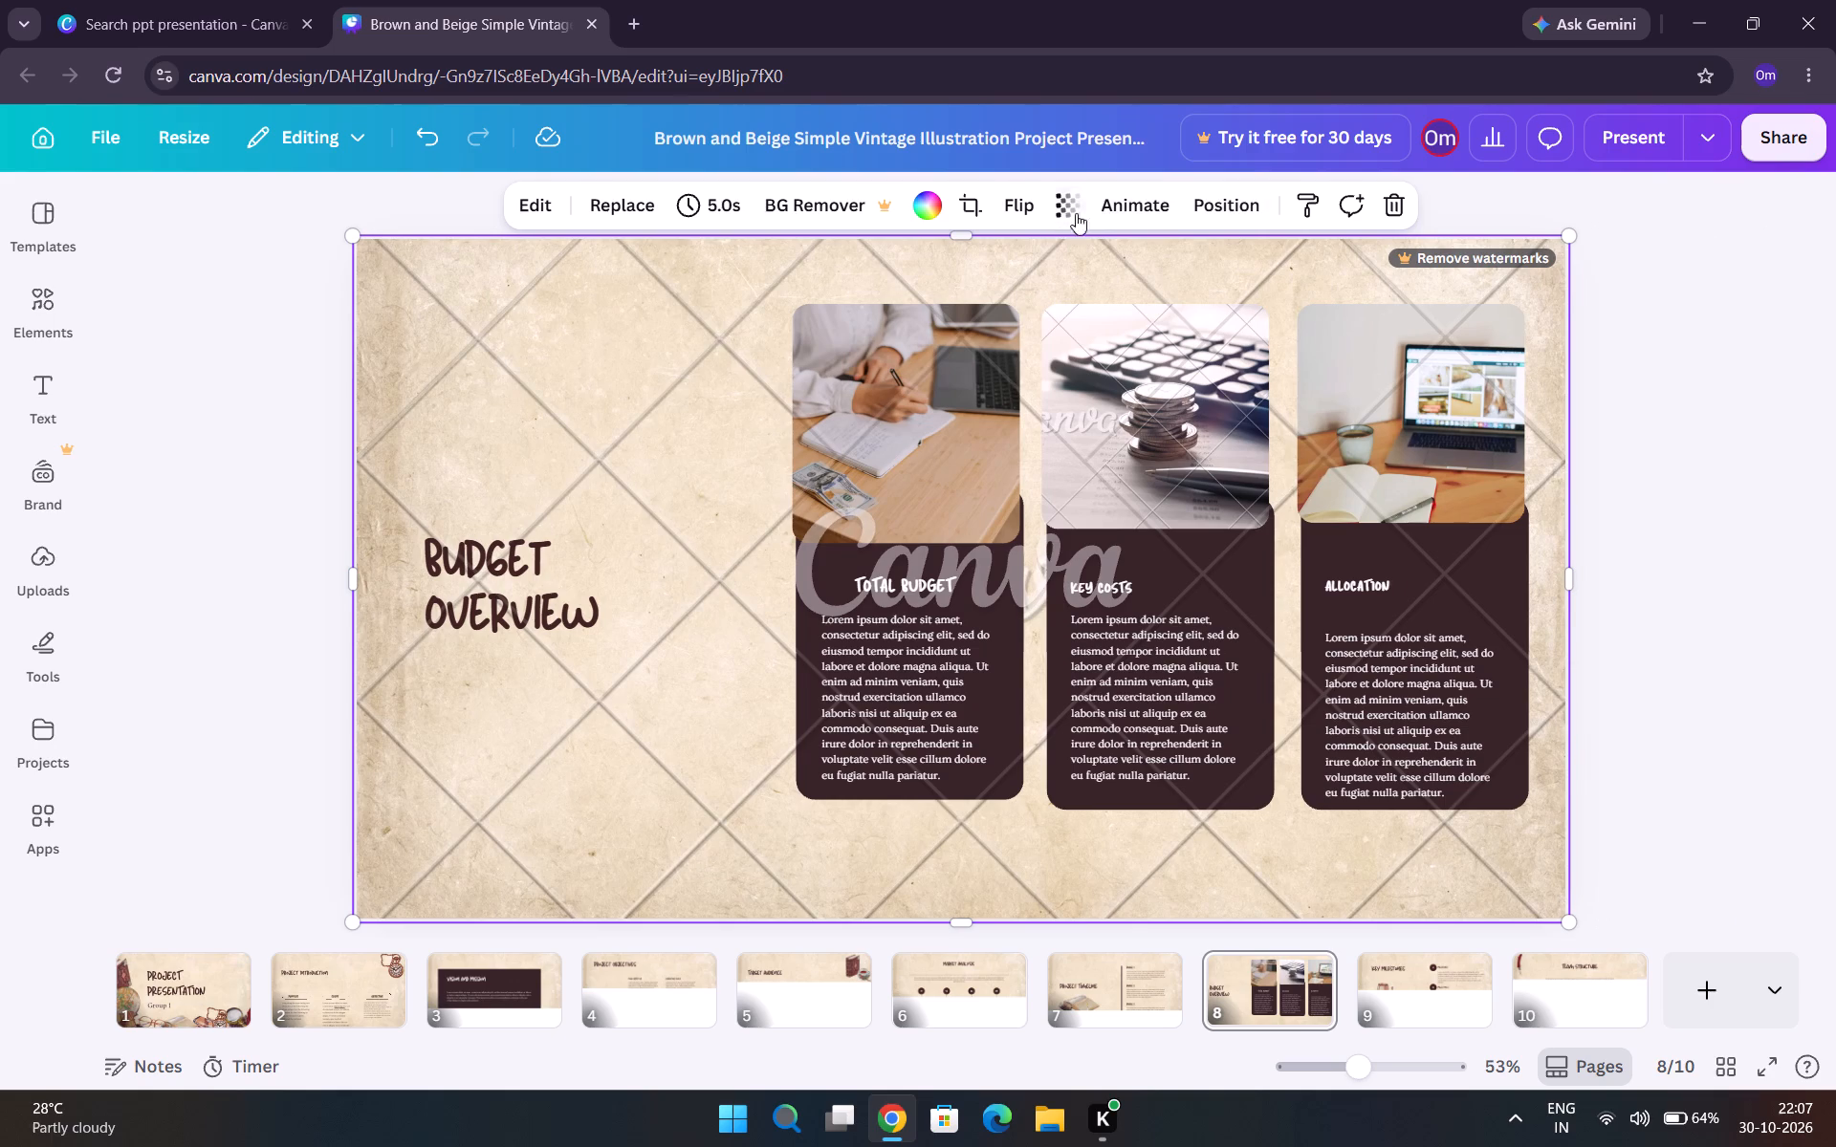
Flip the Budget Overview slide's background image horizontally and vertically.
{"action": "left_click", "coordinate": [1026, 211]}
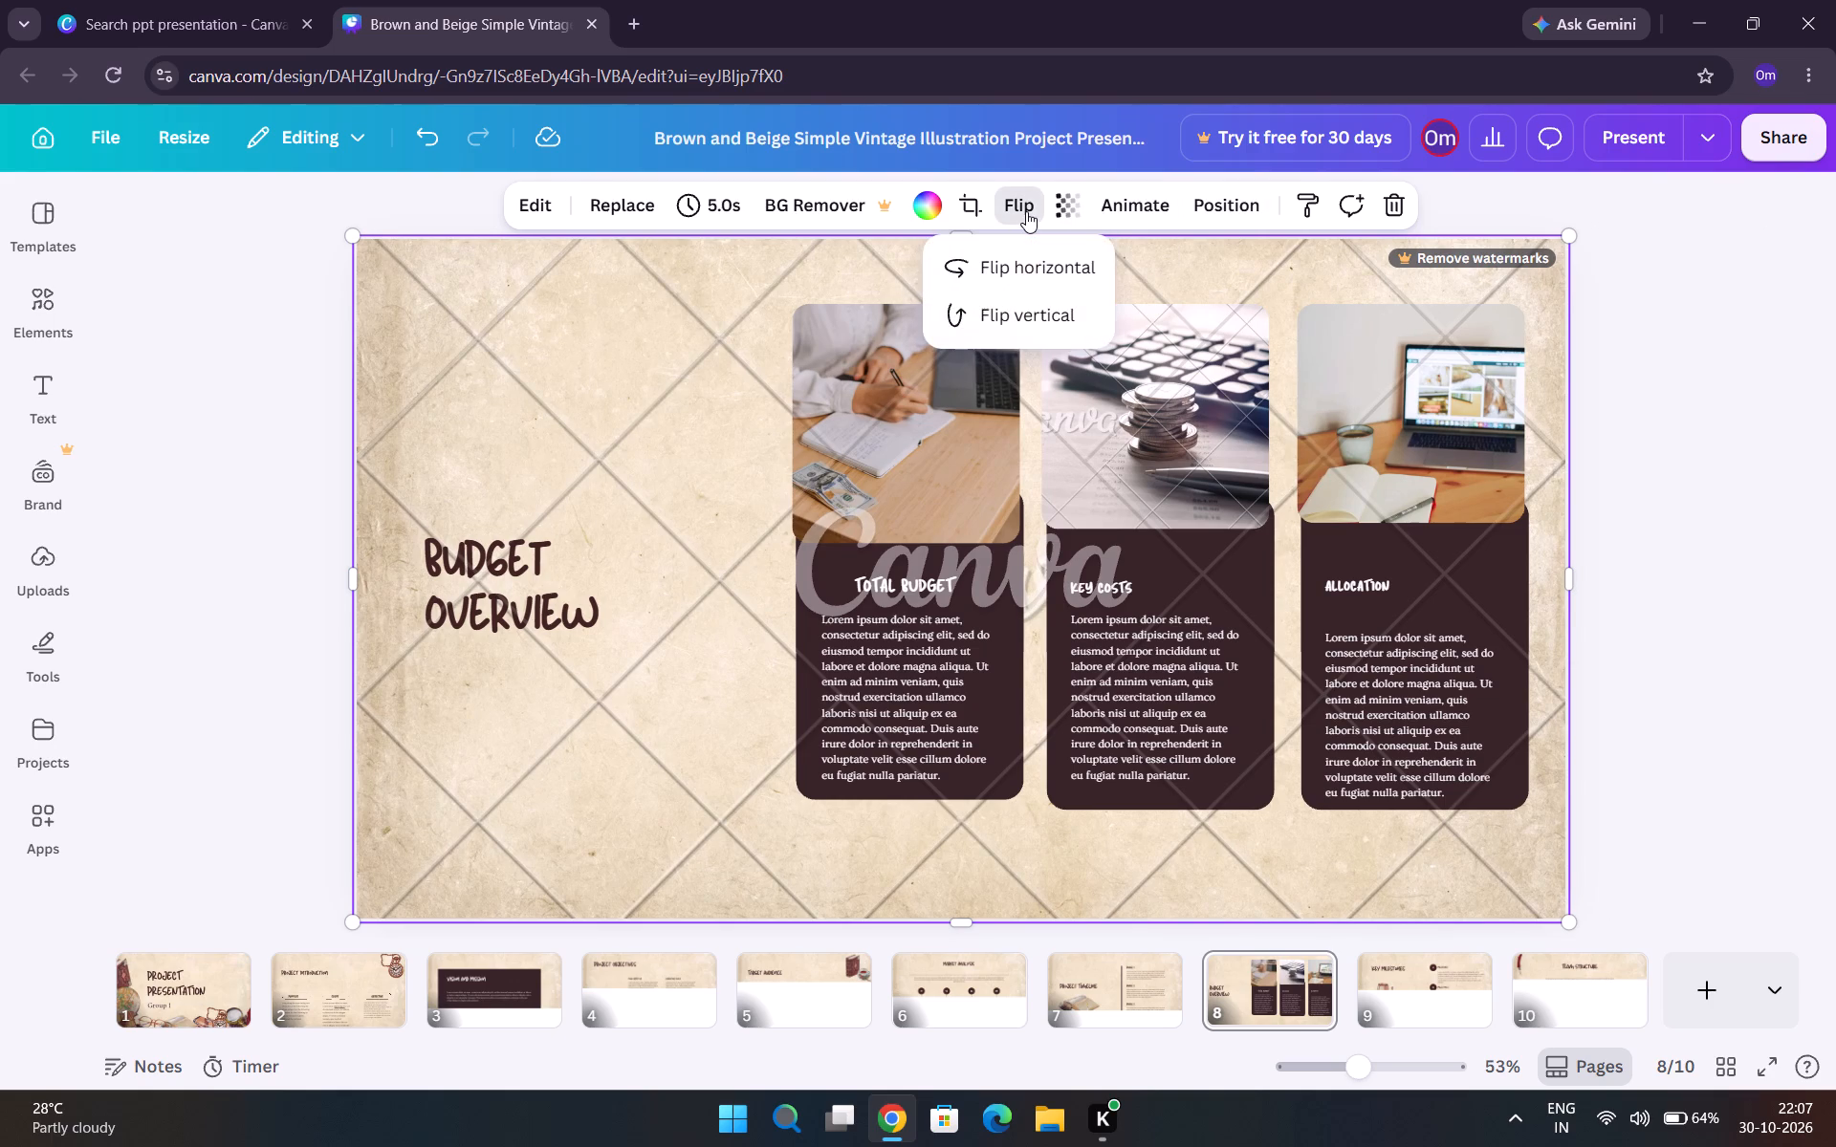
{"action": "left_click", "coordinate": [1023, 273]}
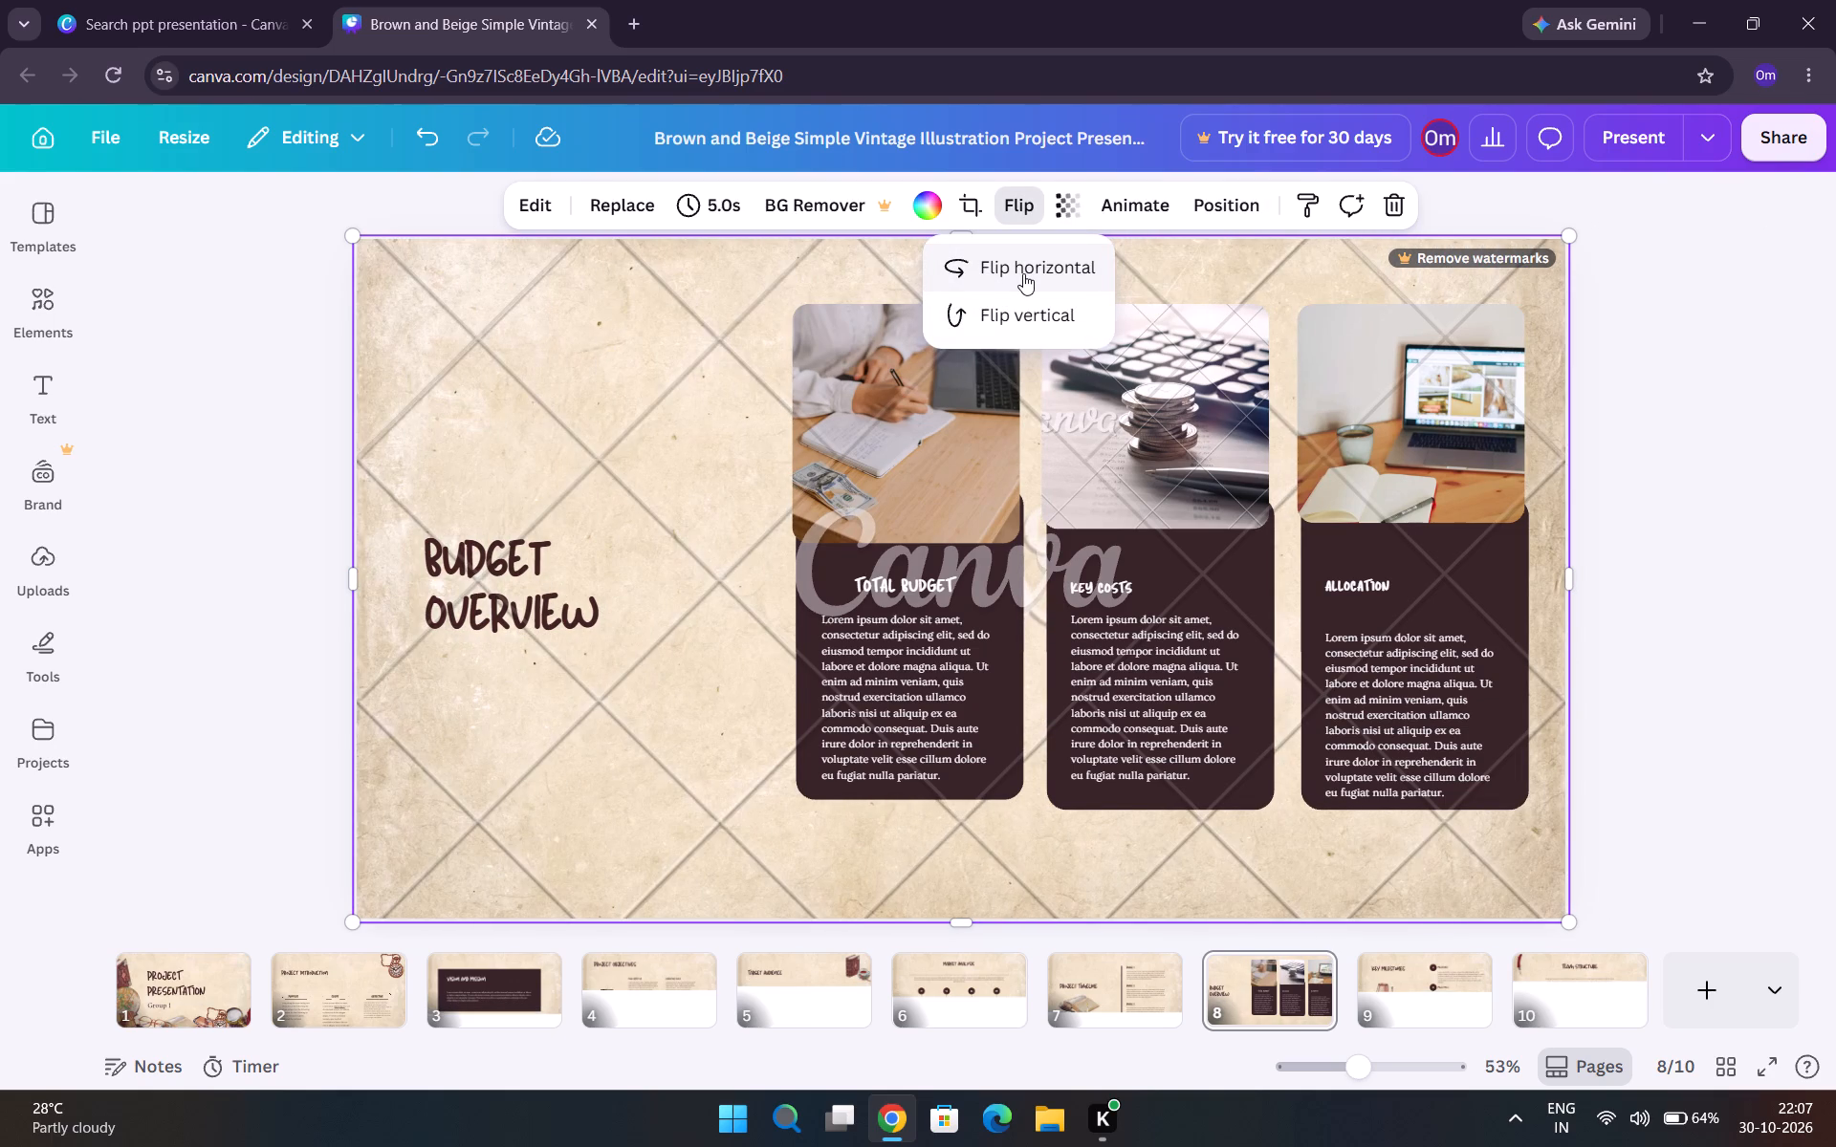
{"action": "left_click", "coordinate": [1011, 305]}
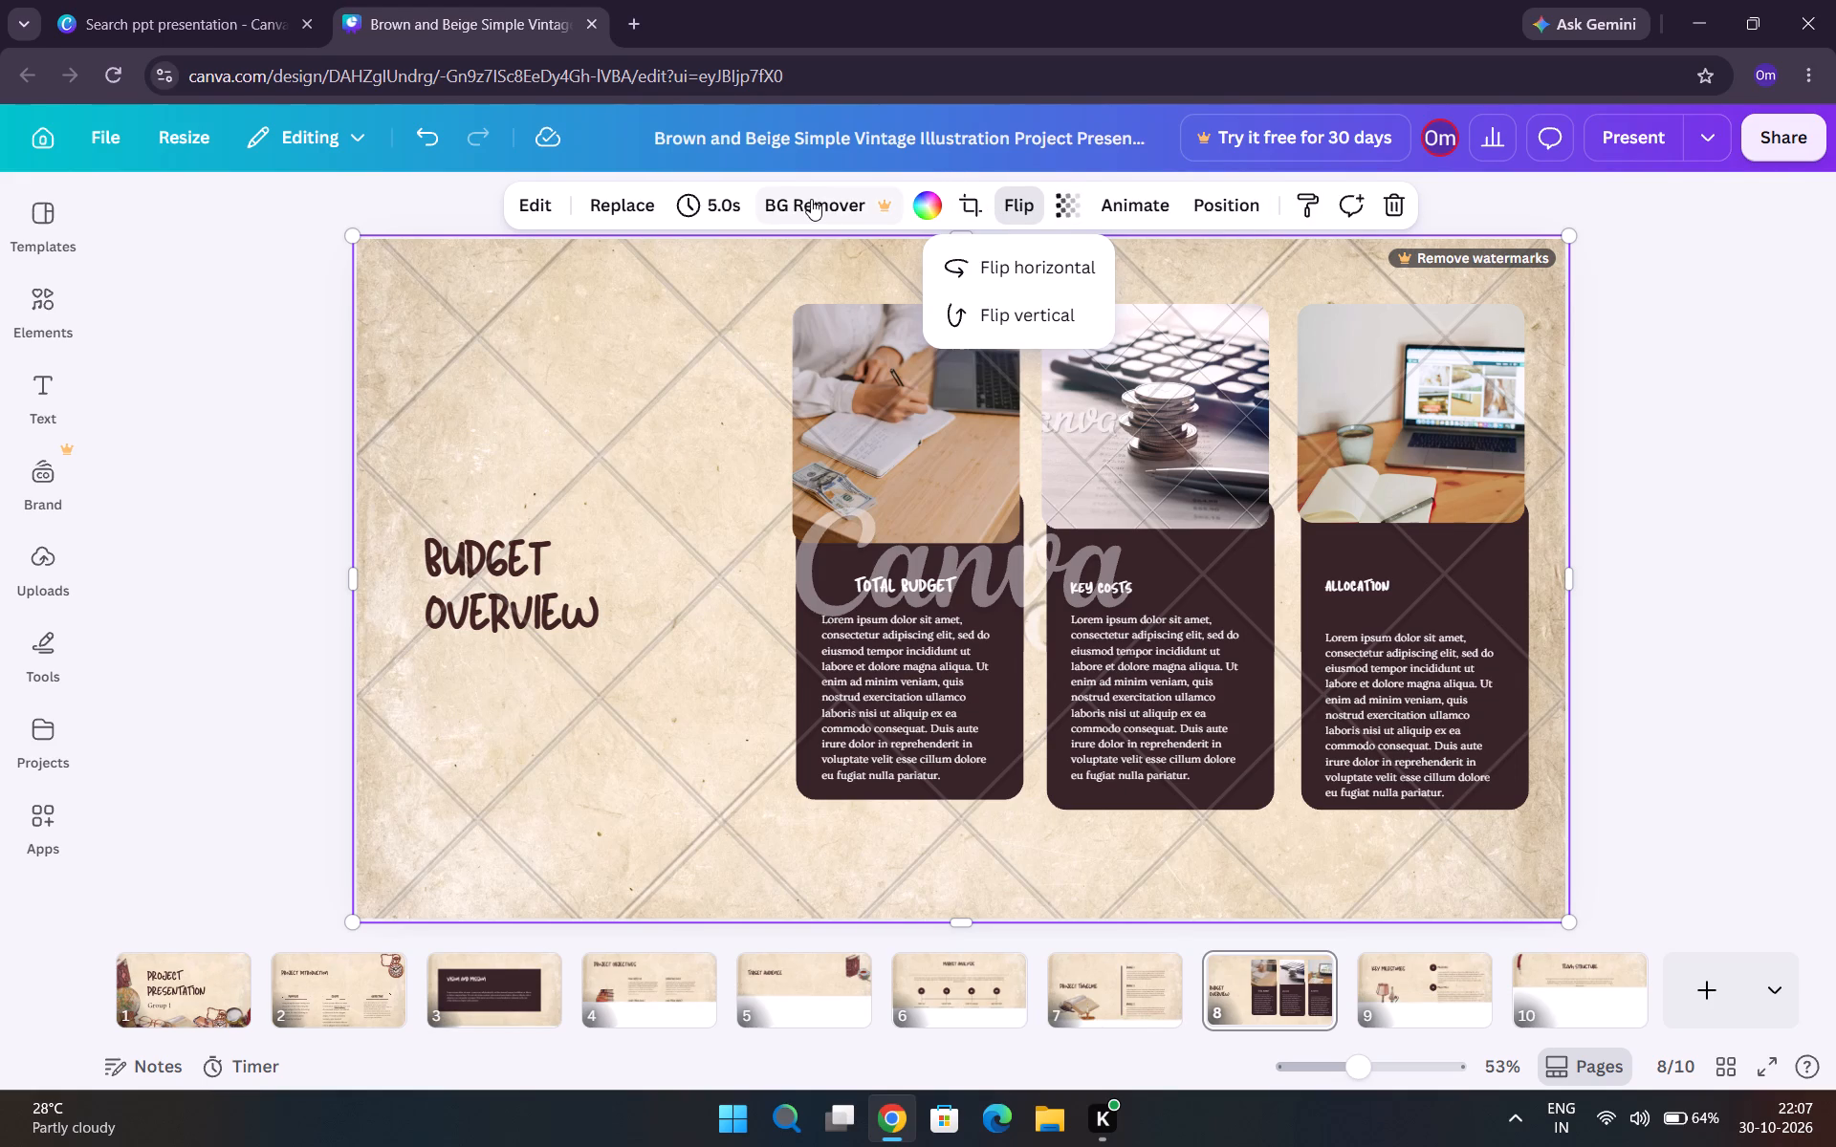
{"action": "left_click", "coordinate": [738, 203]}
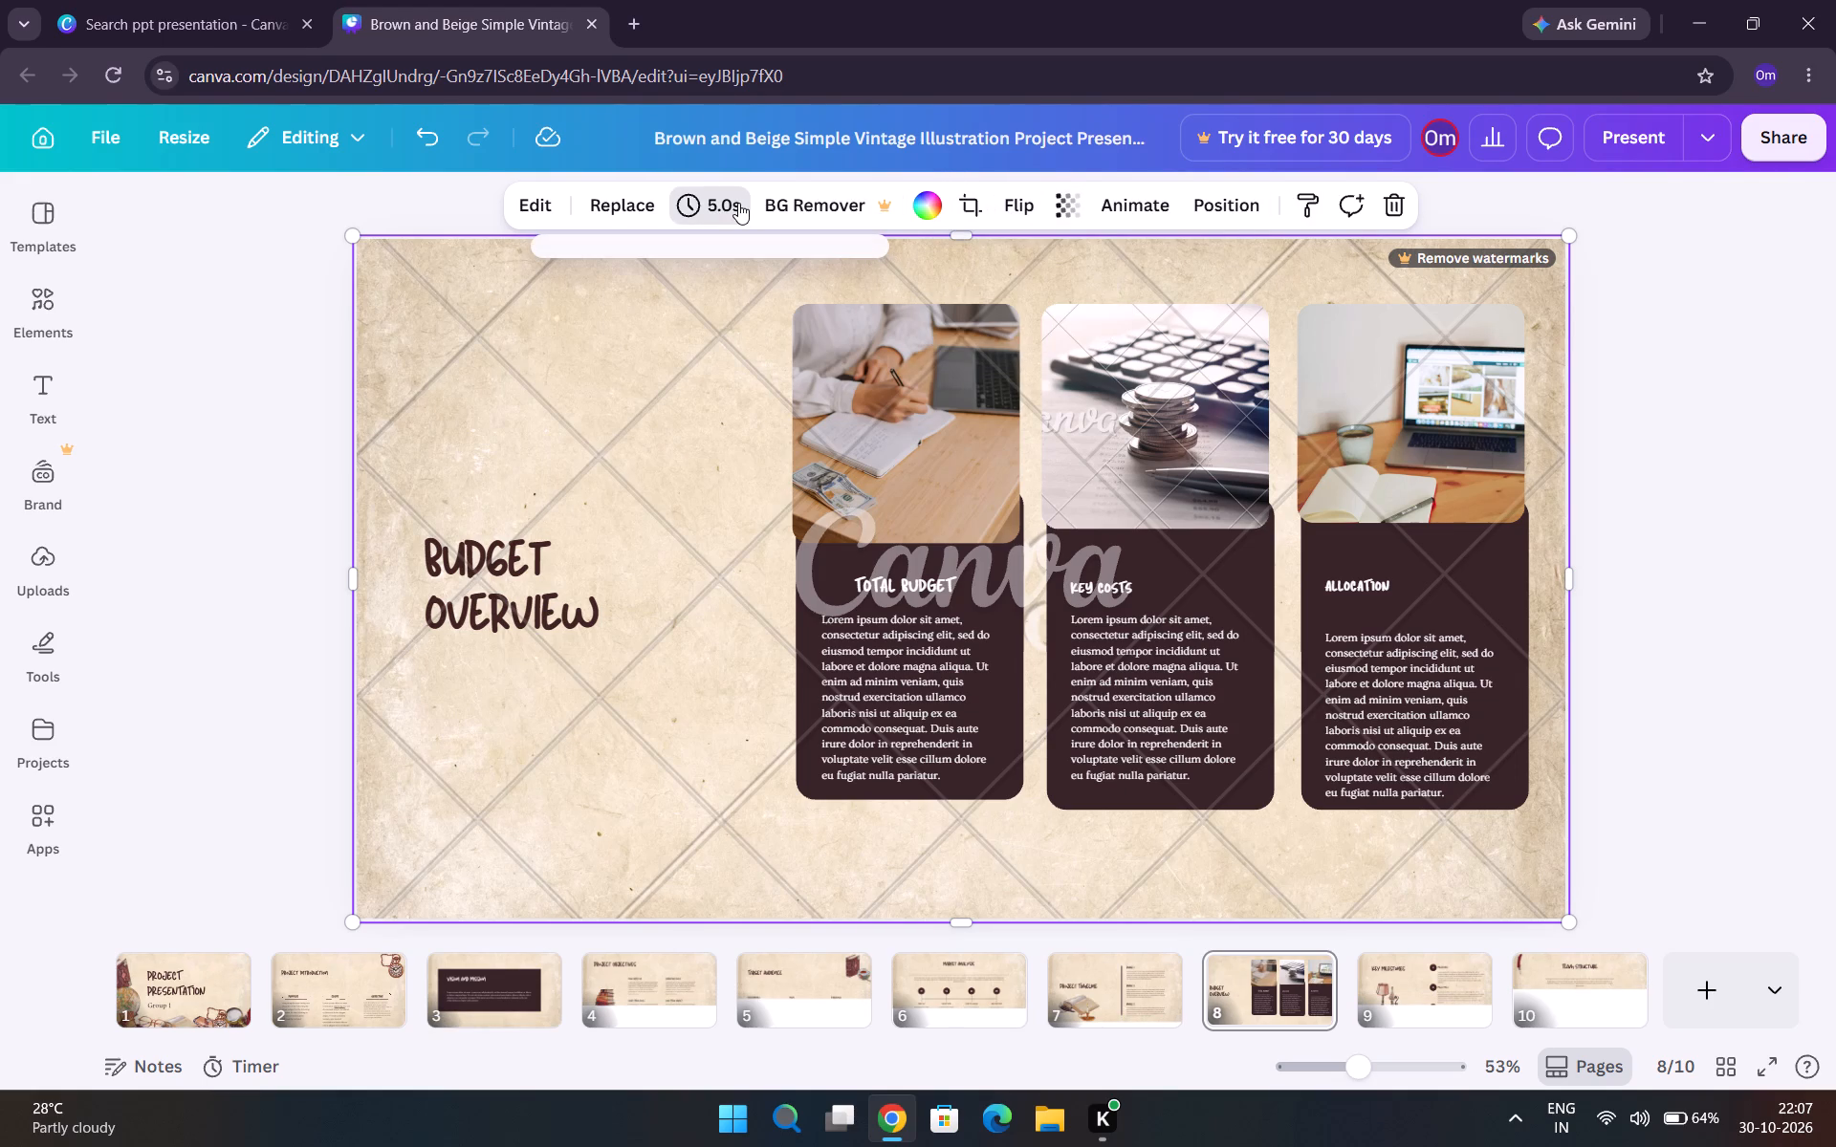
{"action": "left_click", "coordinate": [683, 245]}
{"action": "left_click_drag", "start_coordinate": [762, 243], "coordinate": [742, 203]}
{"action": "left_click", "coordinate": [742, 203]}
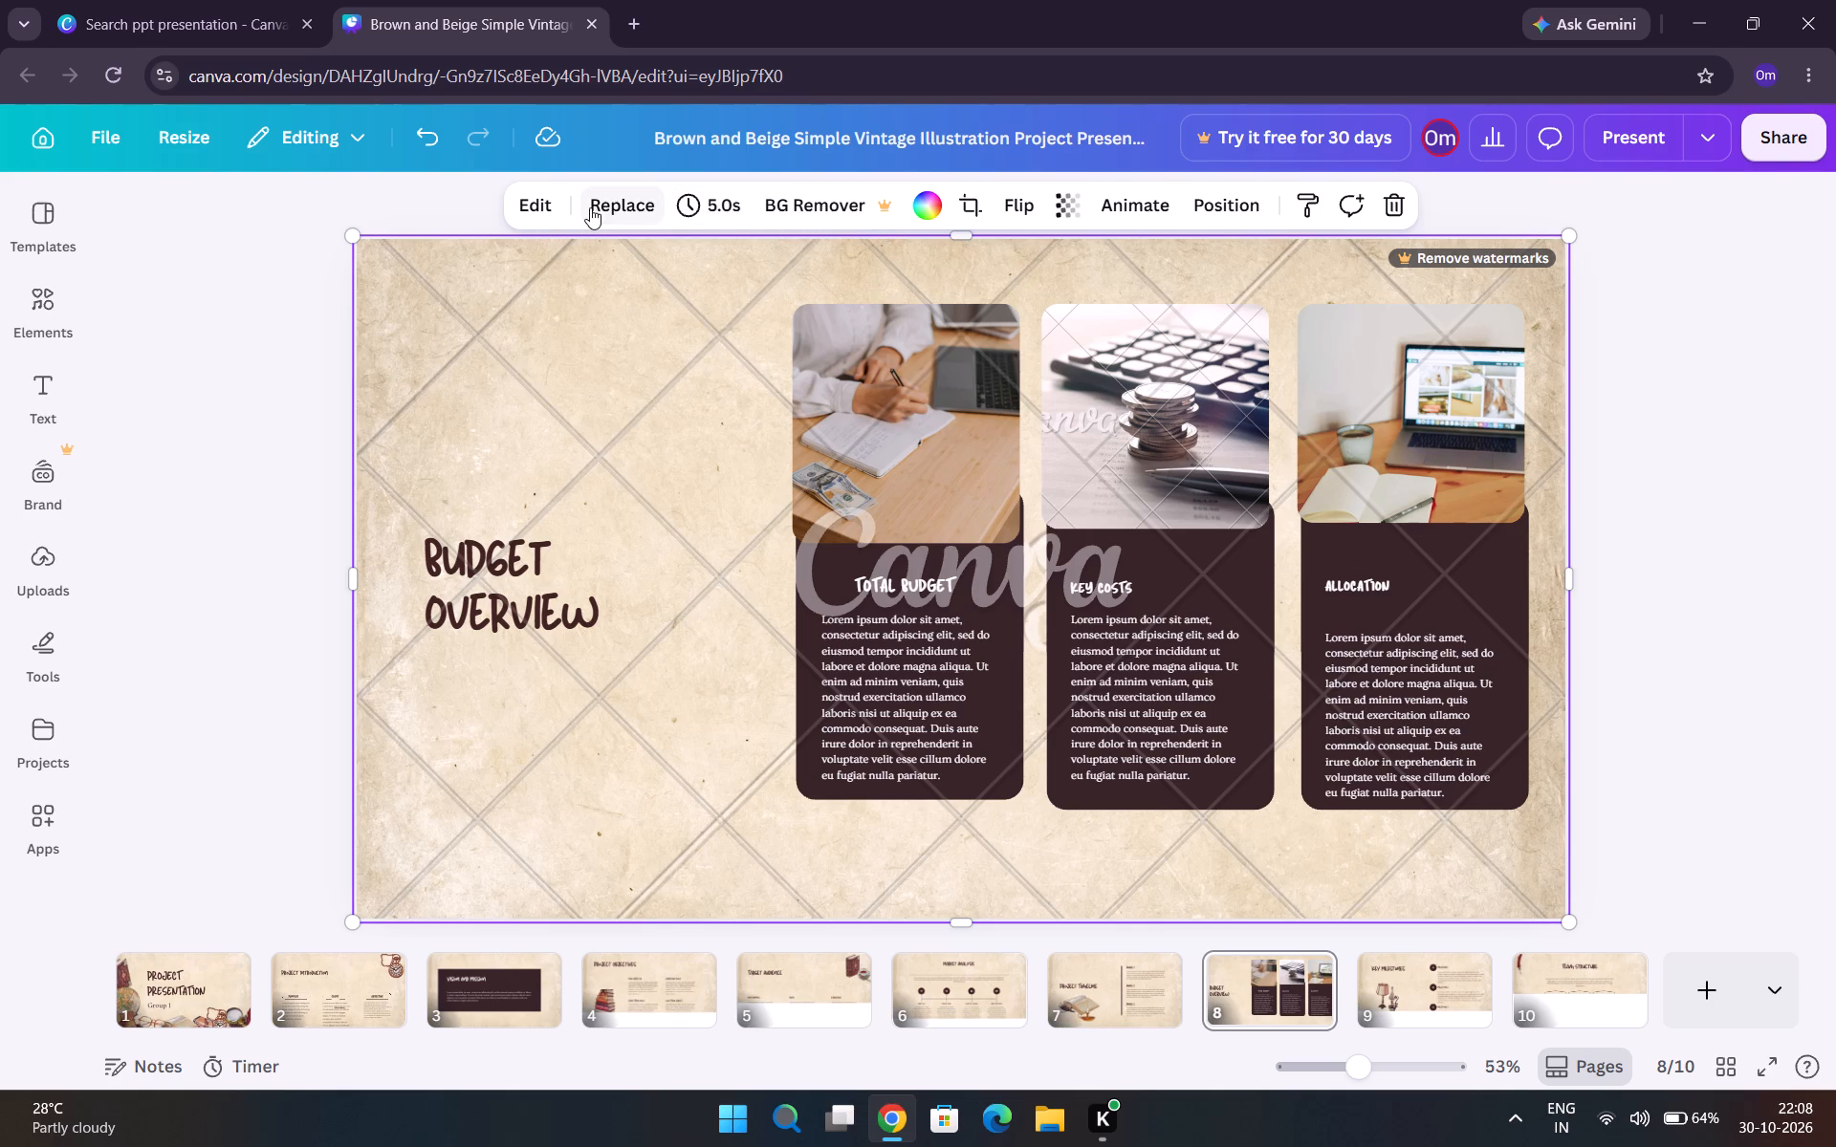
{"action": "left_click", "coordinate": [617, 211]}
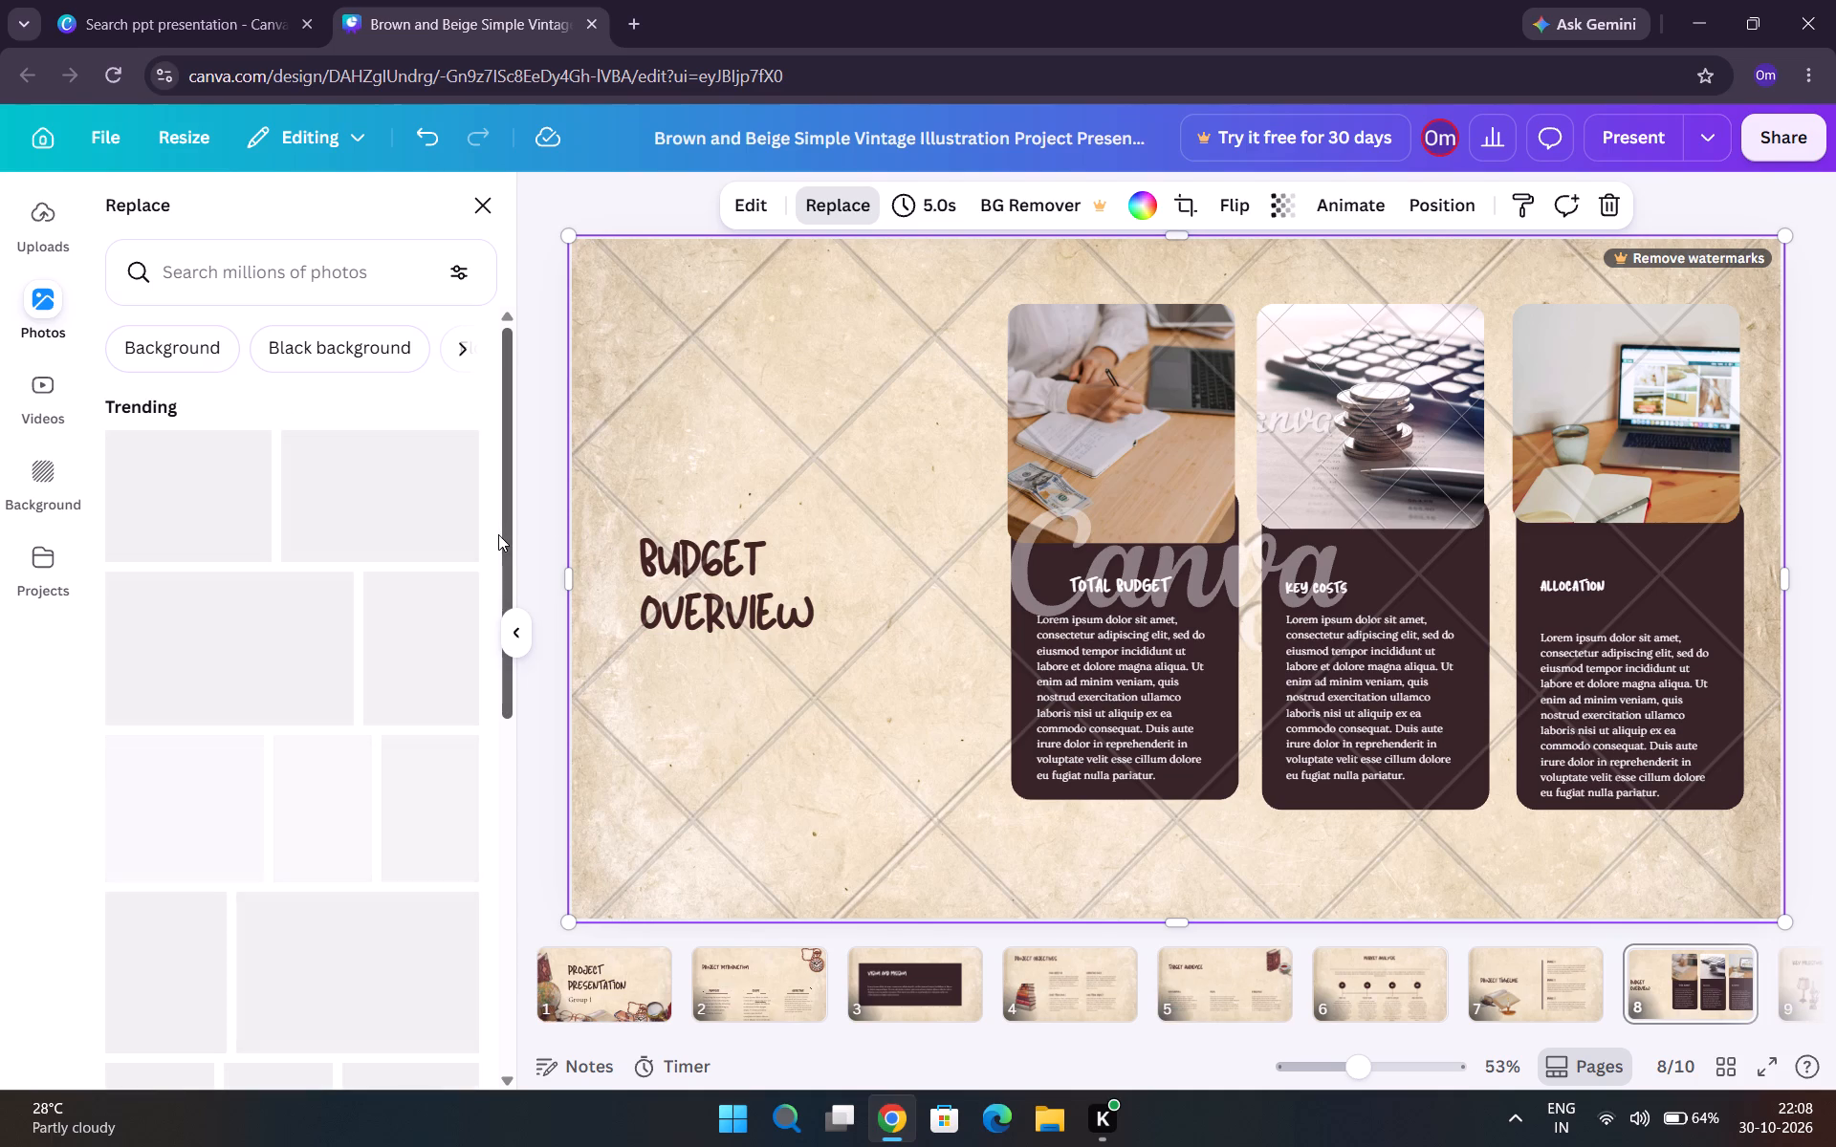
Browse replacement photos and backgrounds for the background image of the Project Introduction slide.
{"action": "left_click", "coordinate": [637, 972]}
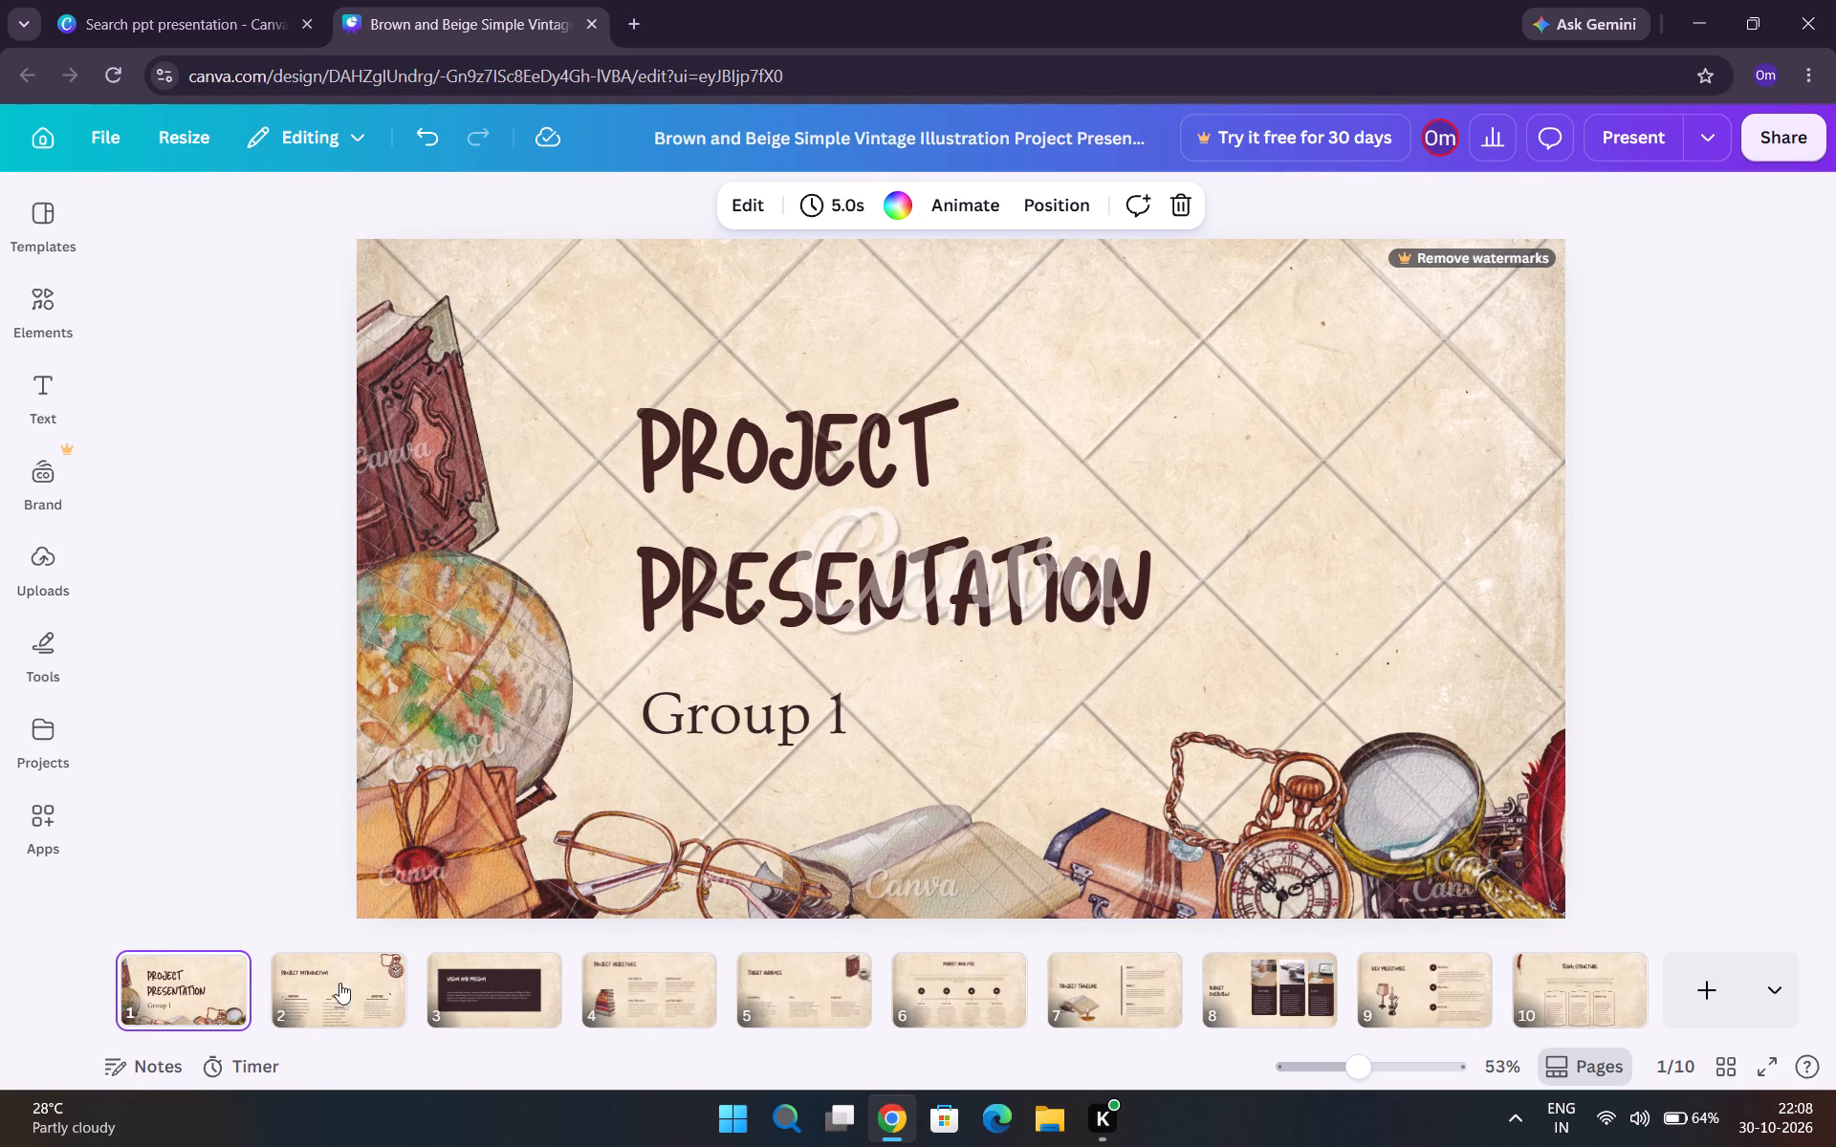
{"action": "left_click", "coordinate": [308, 988]}
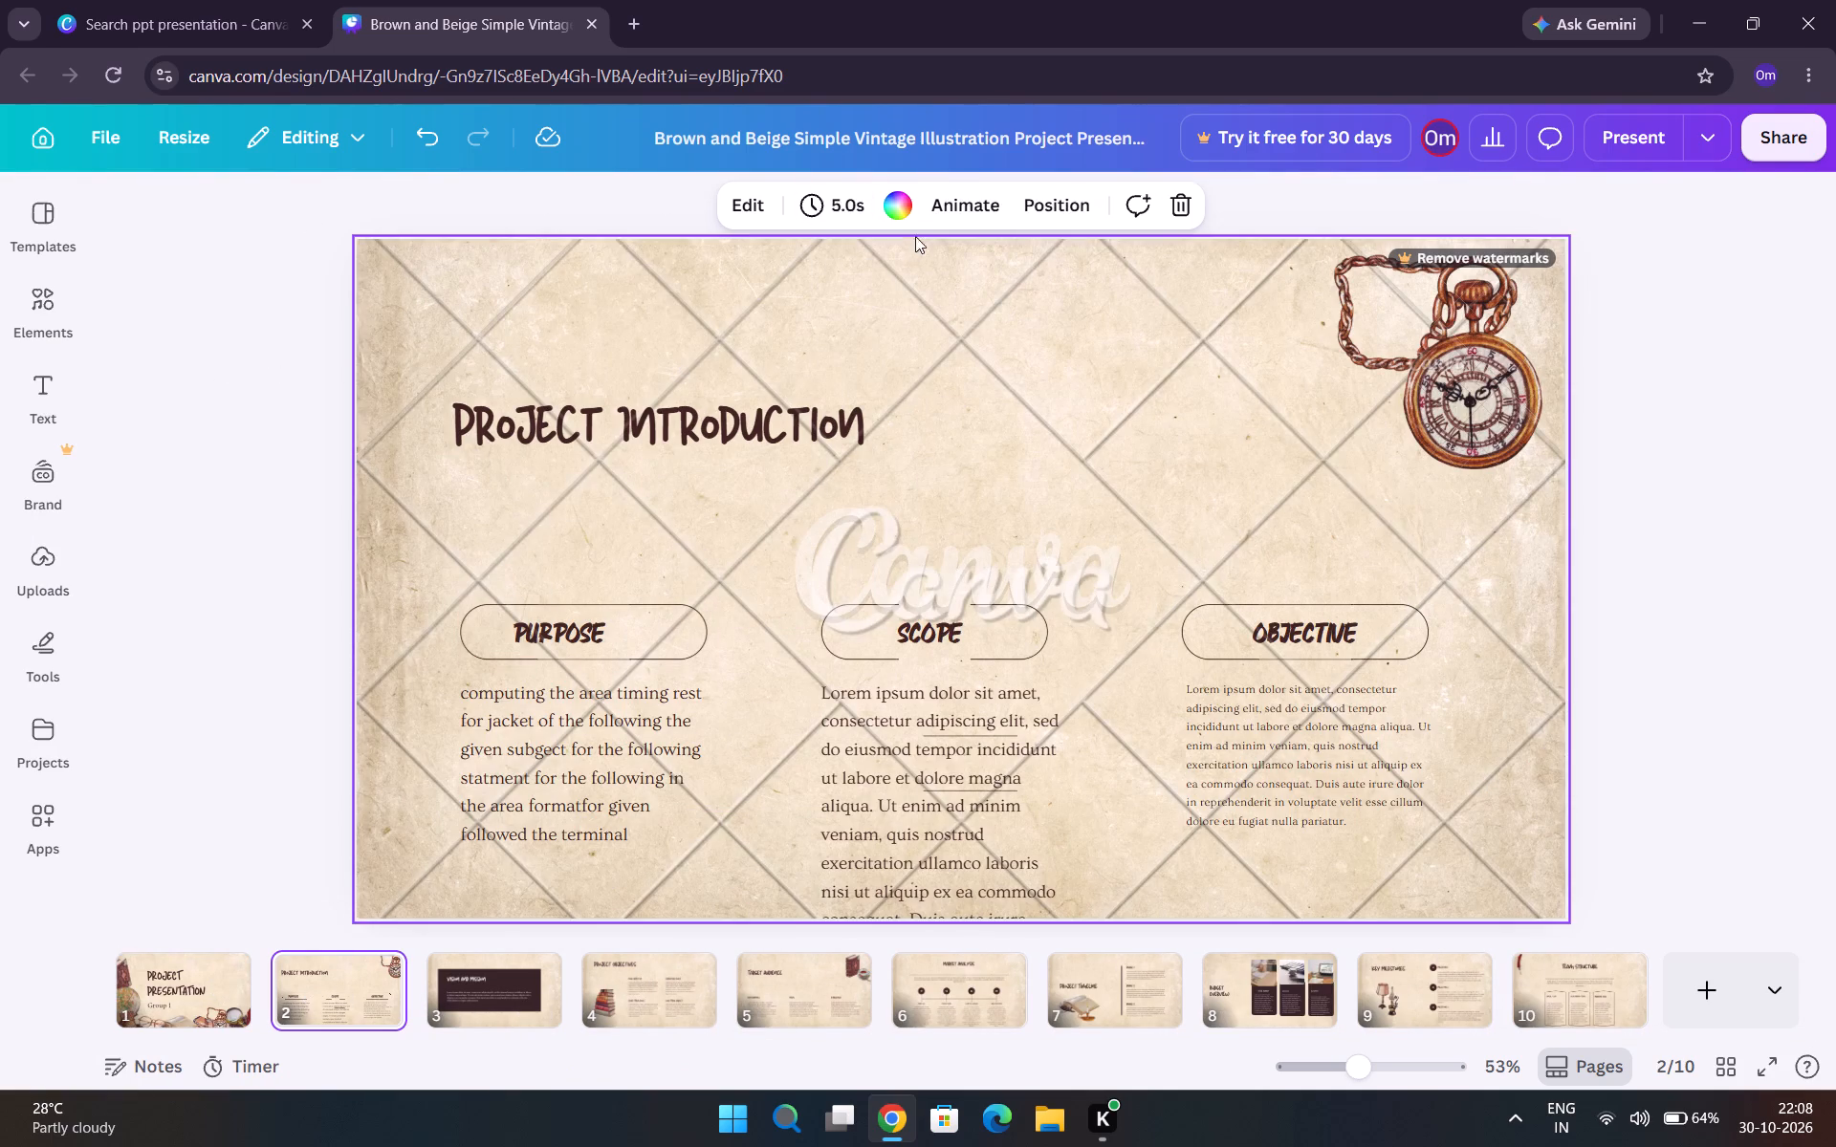
{"action": "left_click", "coordinate": [522, 381]}
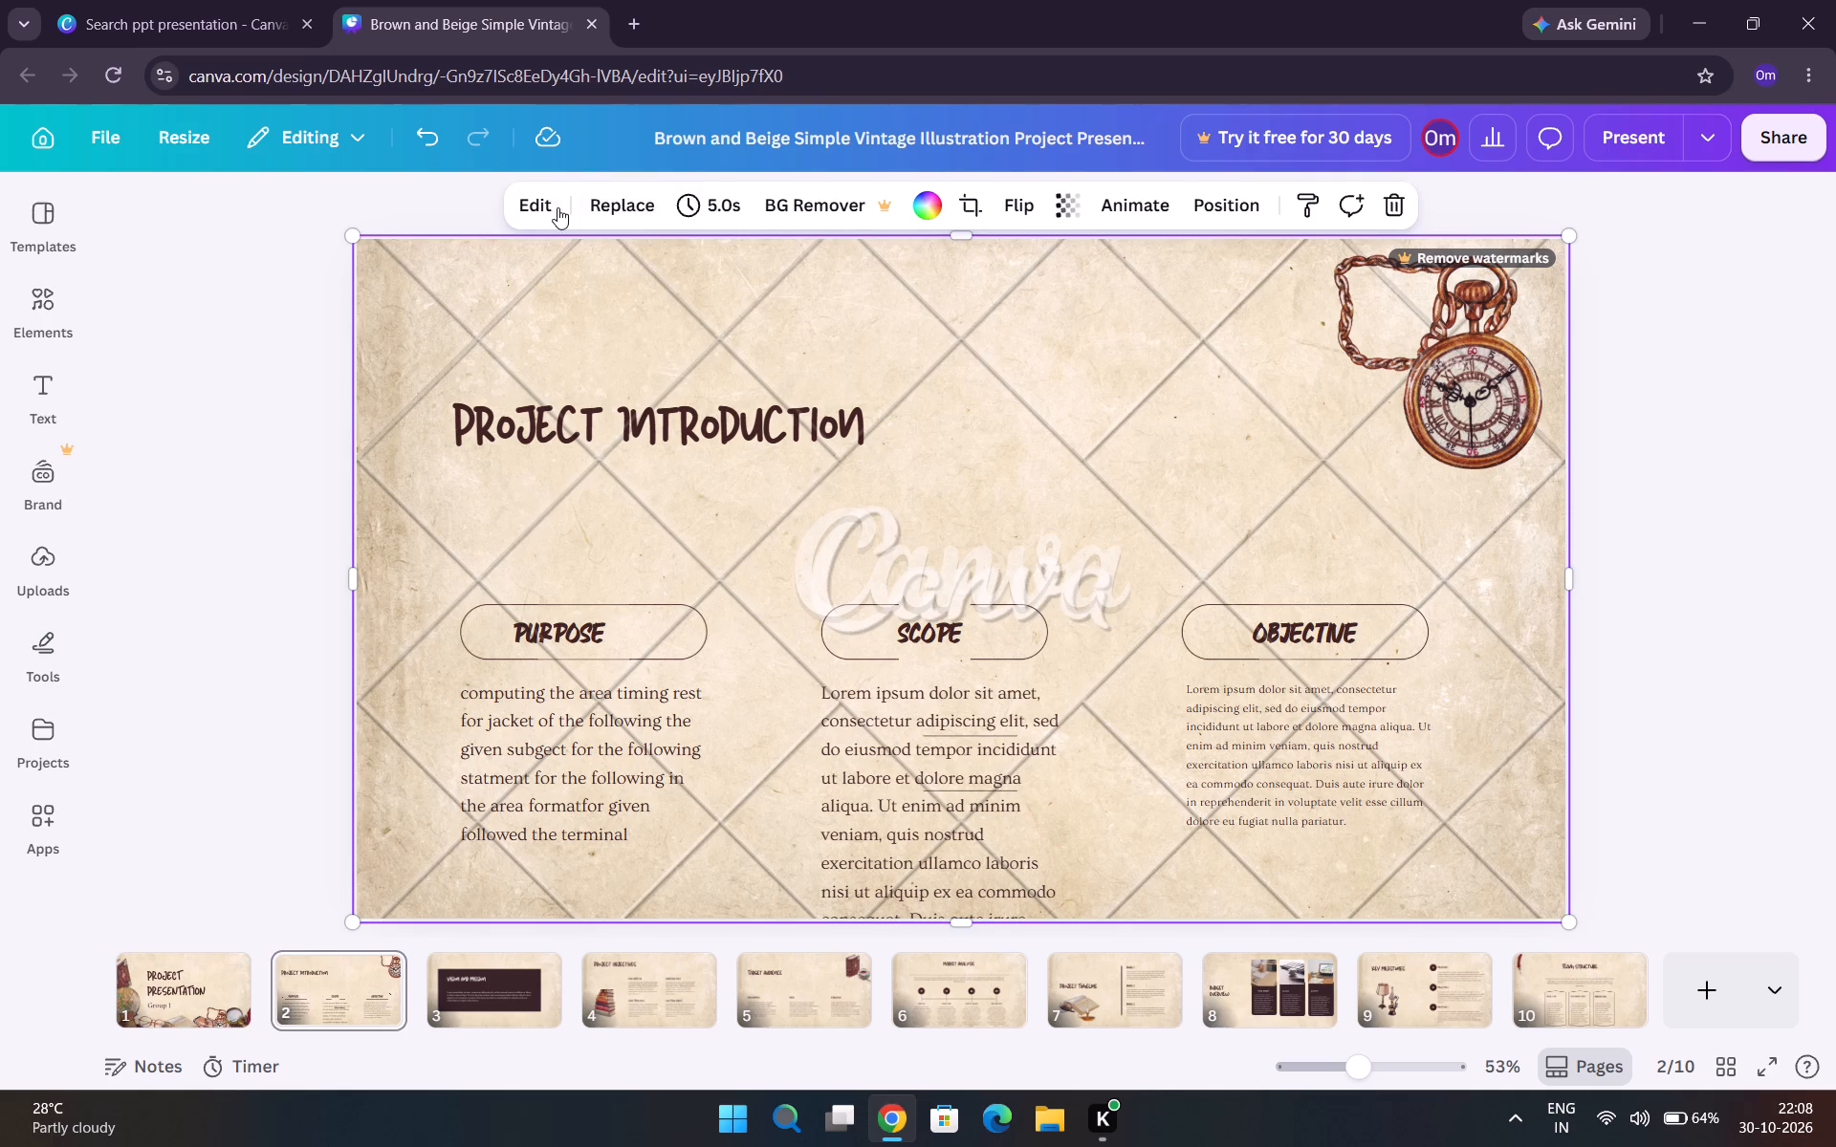
{"action": "left_click", "coordinate": [589, 201]}
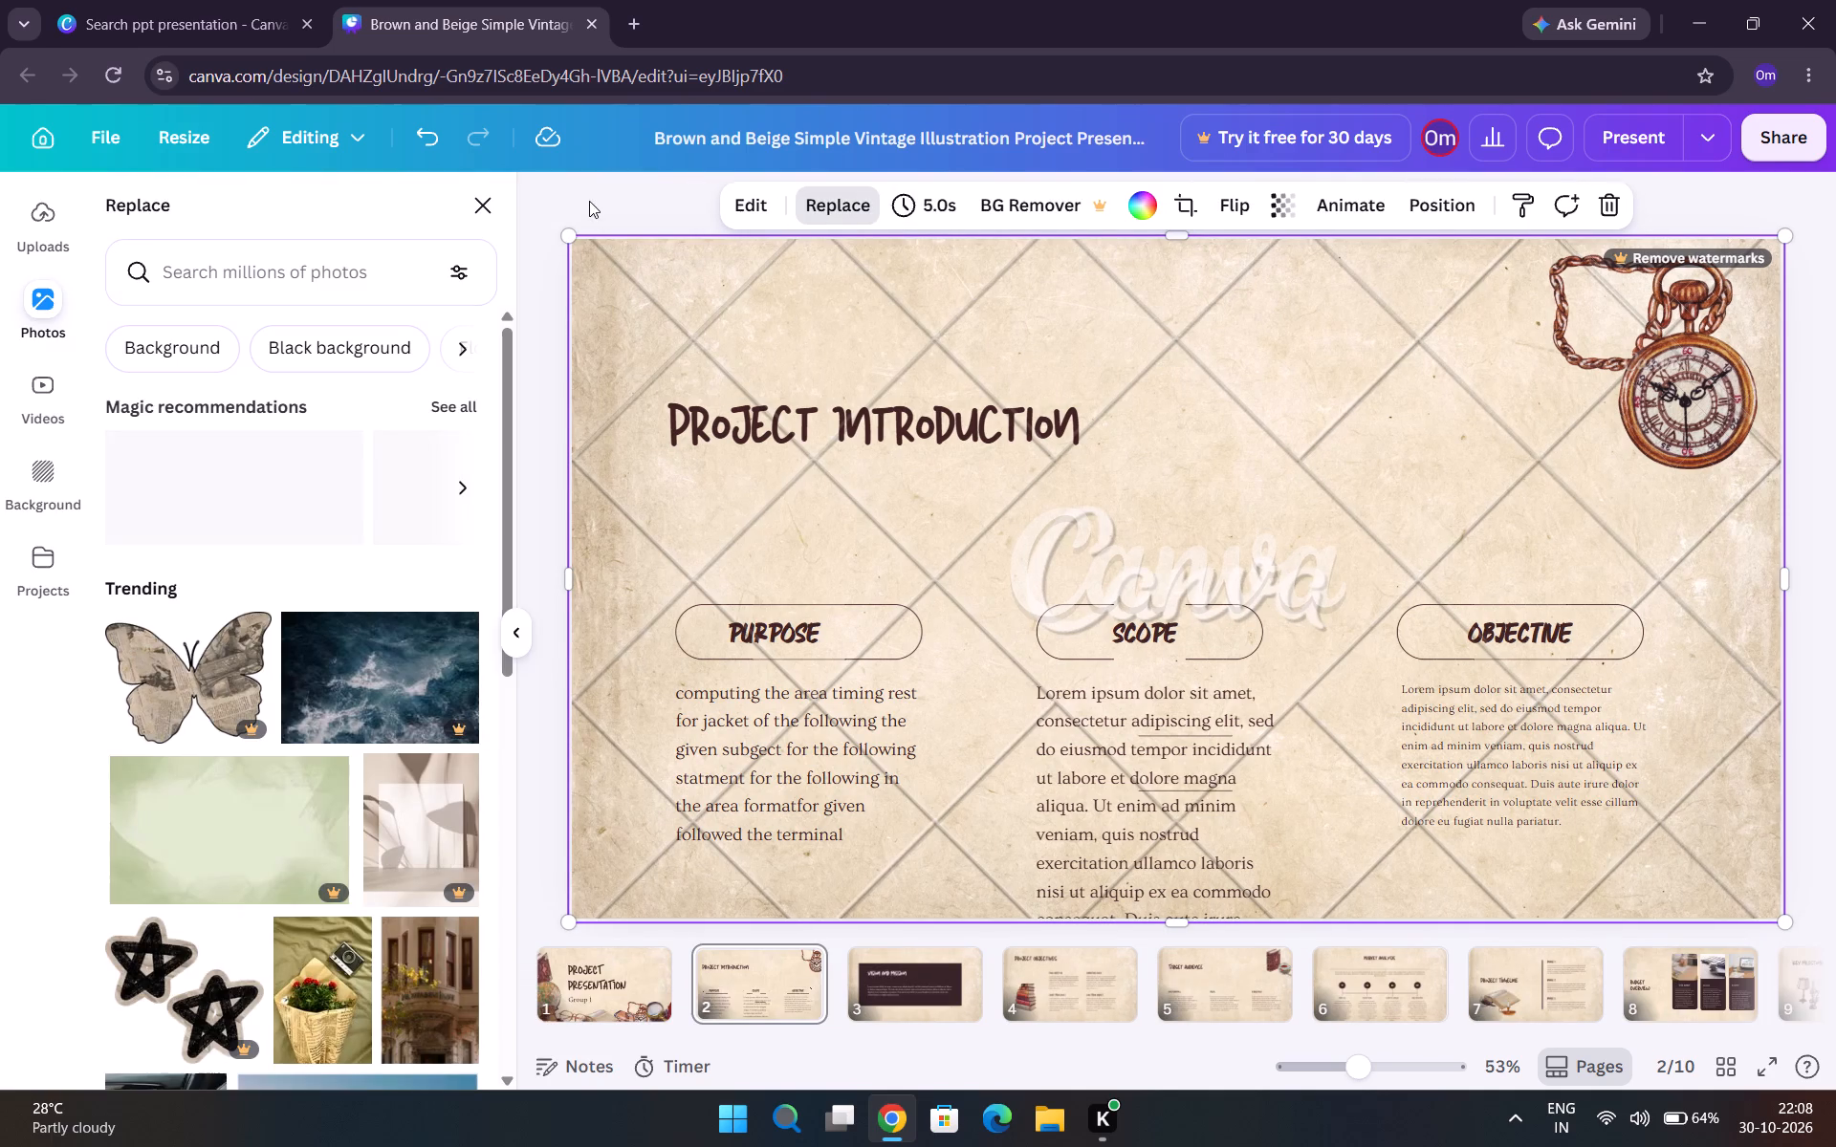
{"action": "scroll", "coordinate": [237, 784], "scroll_direction": "down", "scroll_amount": 2}
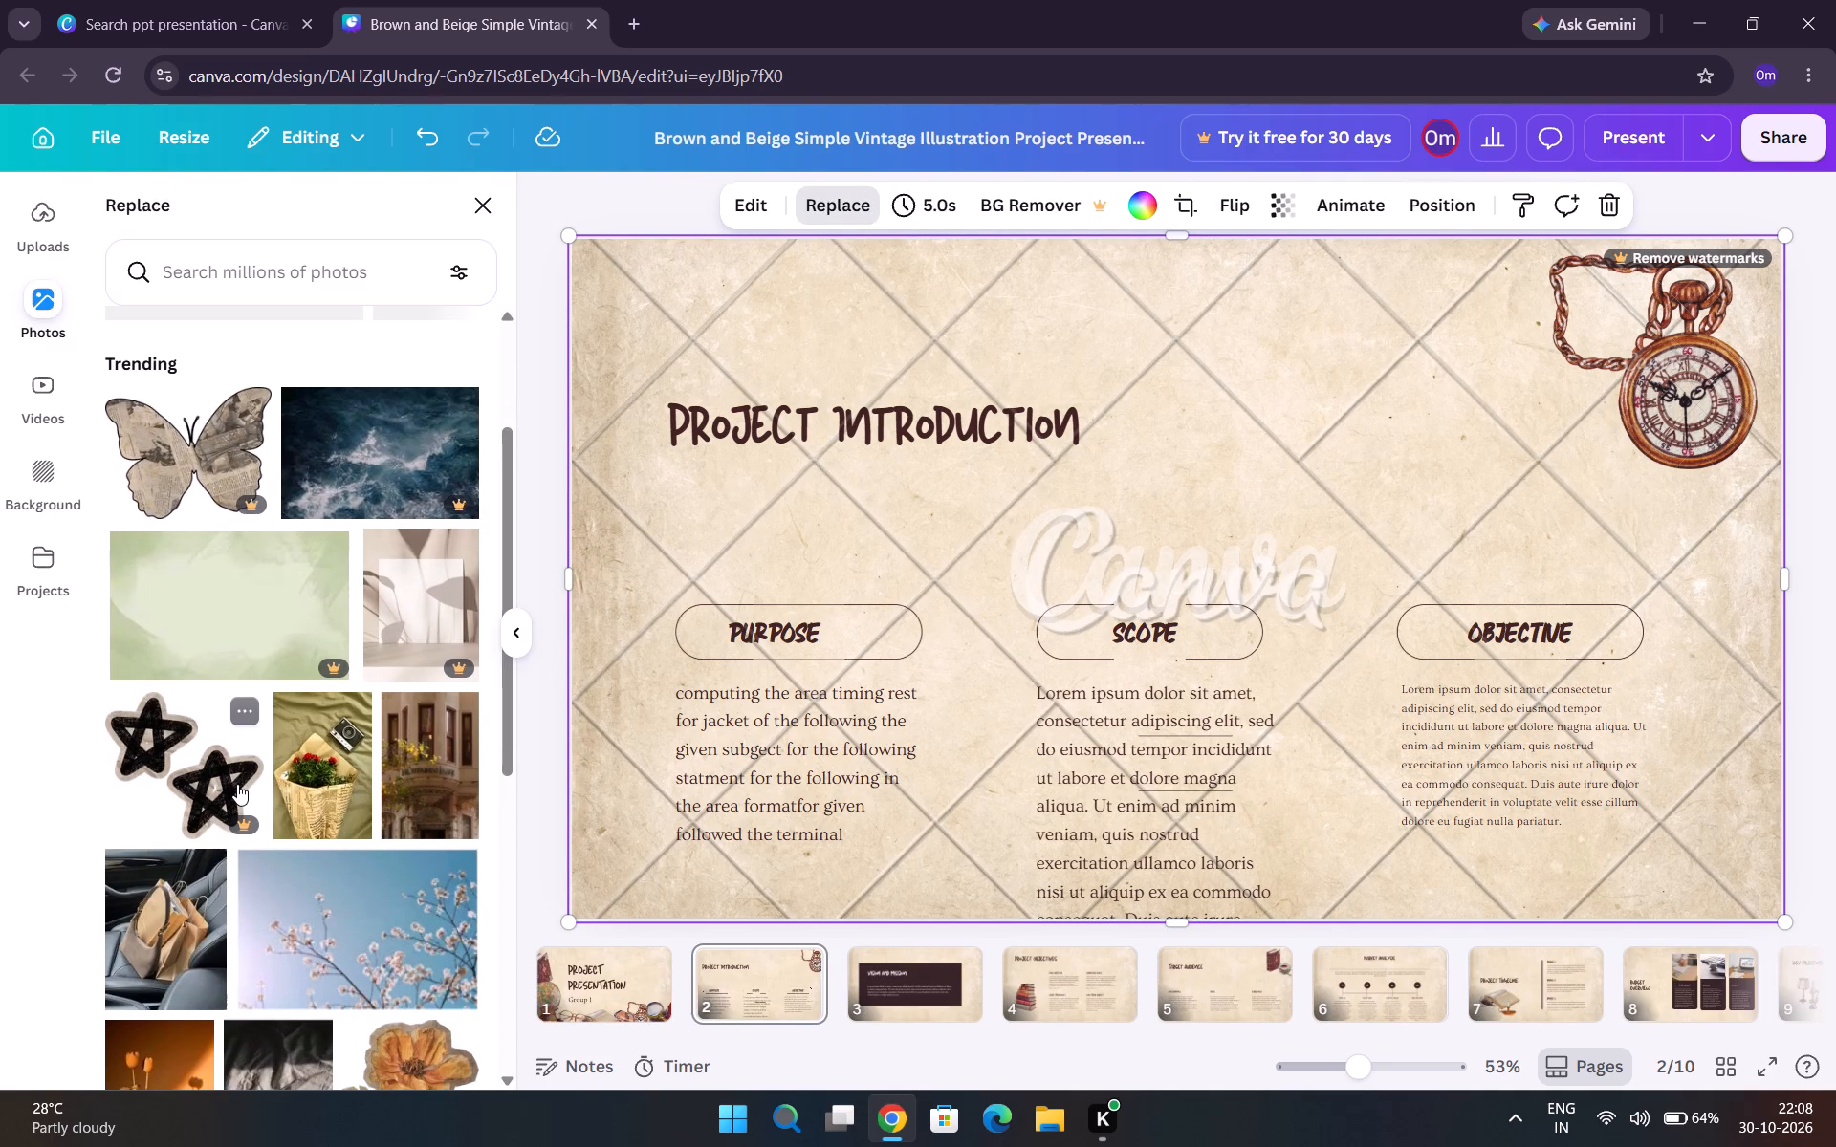
{"action": "scroll", "coordinate": [237, 784], "scroll_direction": "down", "scroll_amount": 2}
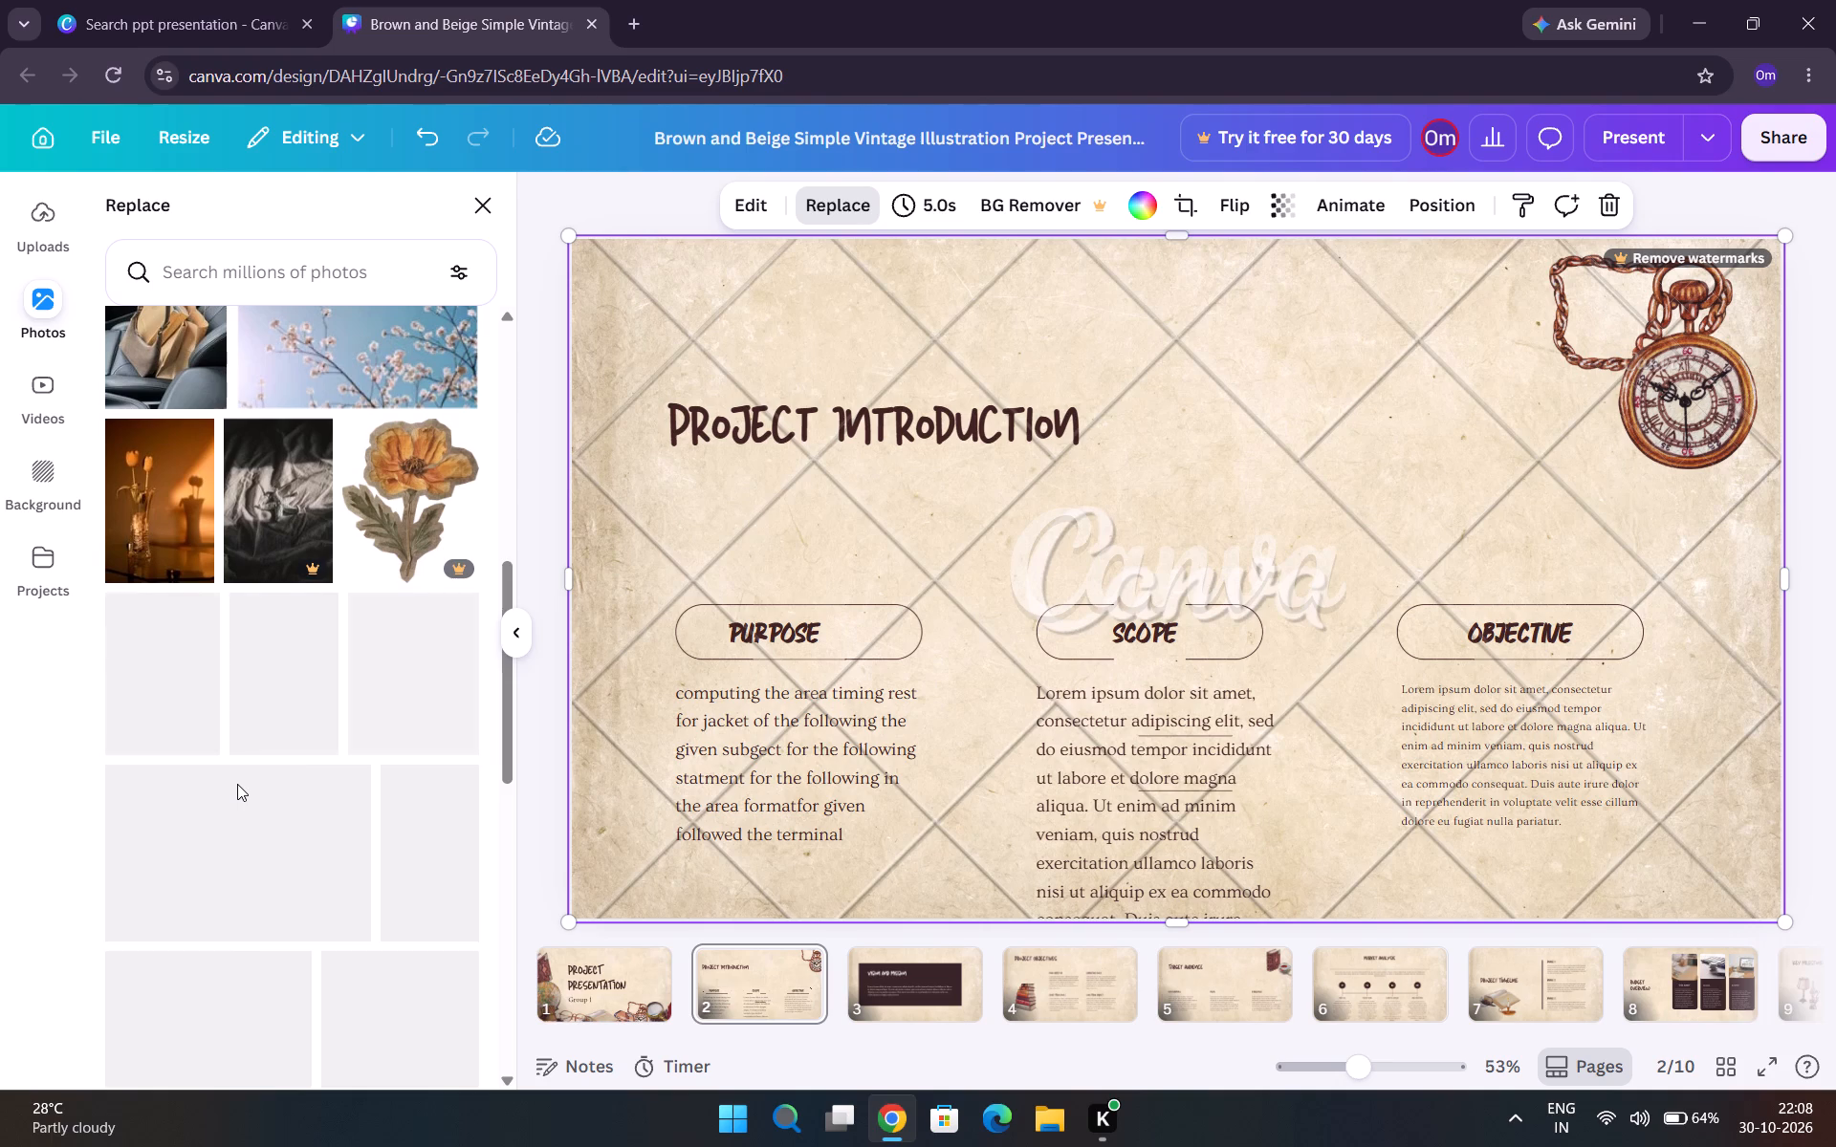
{"action": "scroll", "coordinate": [237, 784], "scroll_direction": "up", "scroll_amount": 1}
{"action": "left_click", "coordinate": [51, 494]}
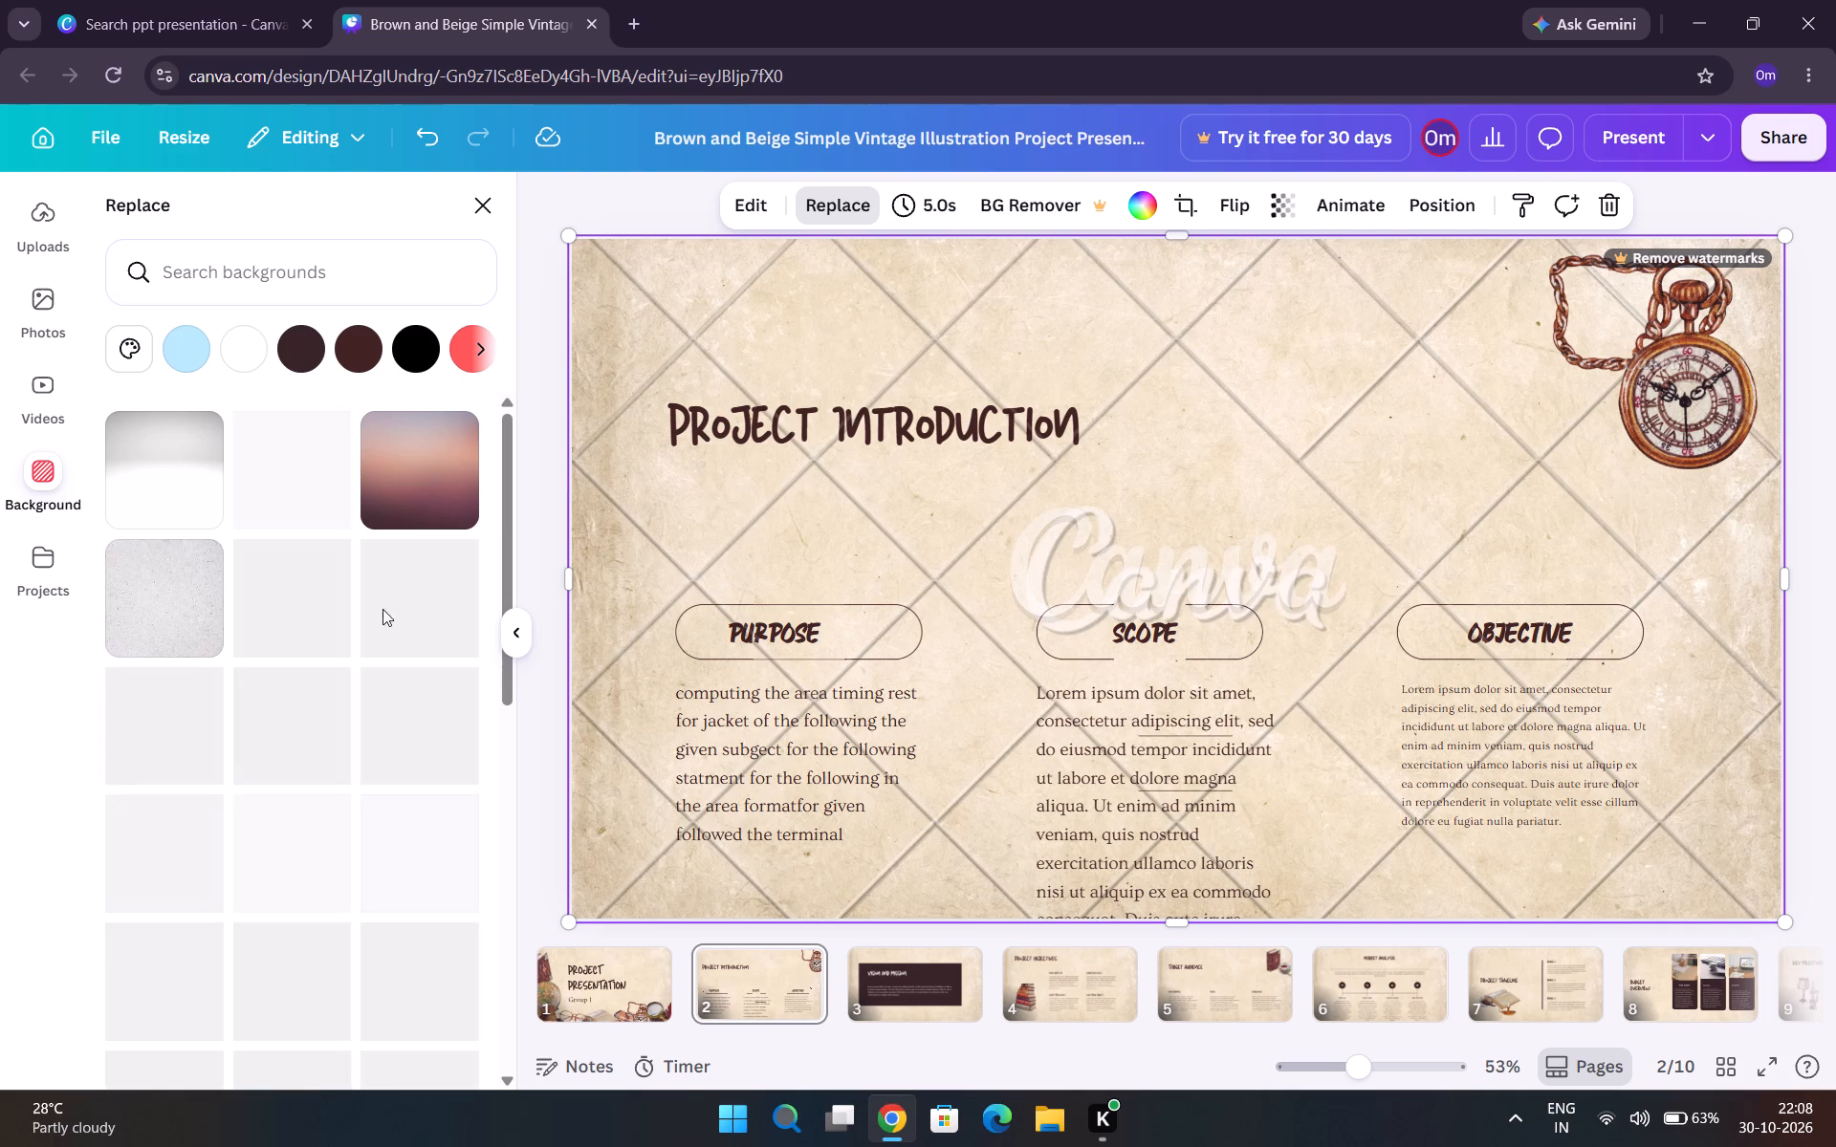
{"action": "left_click", "coordinate": [753, 716]}
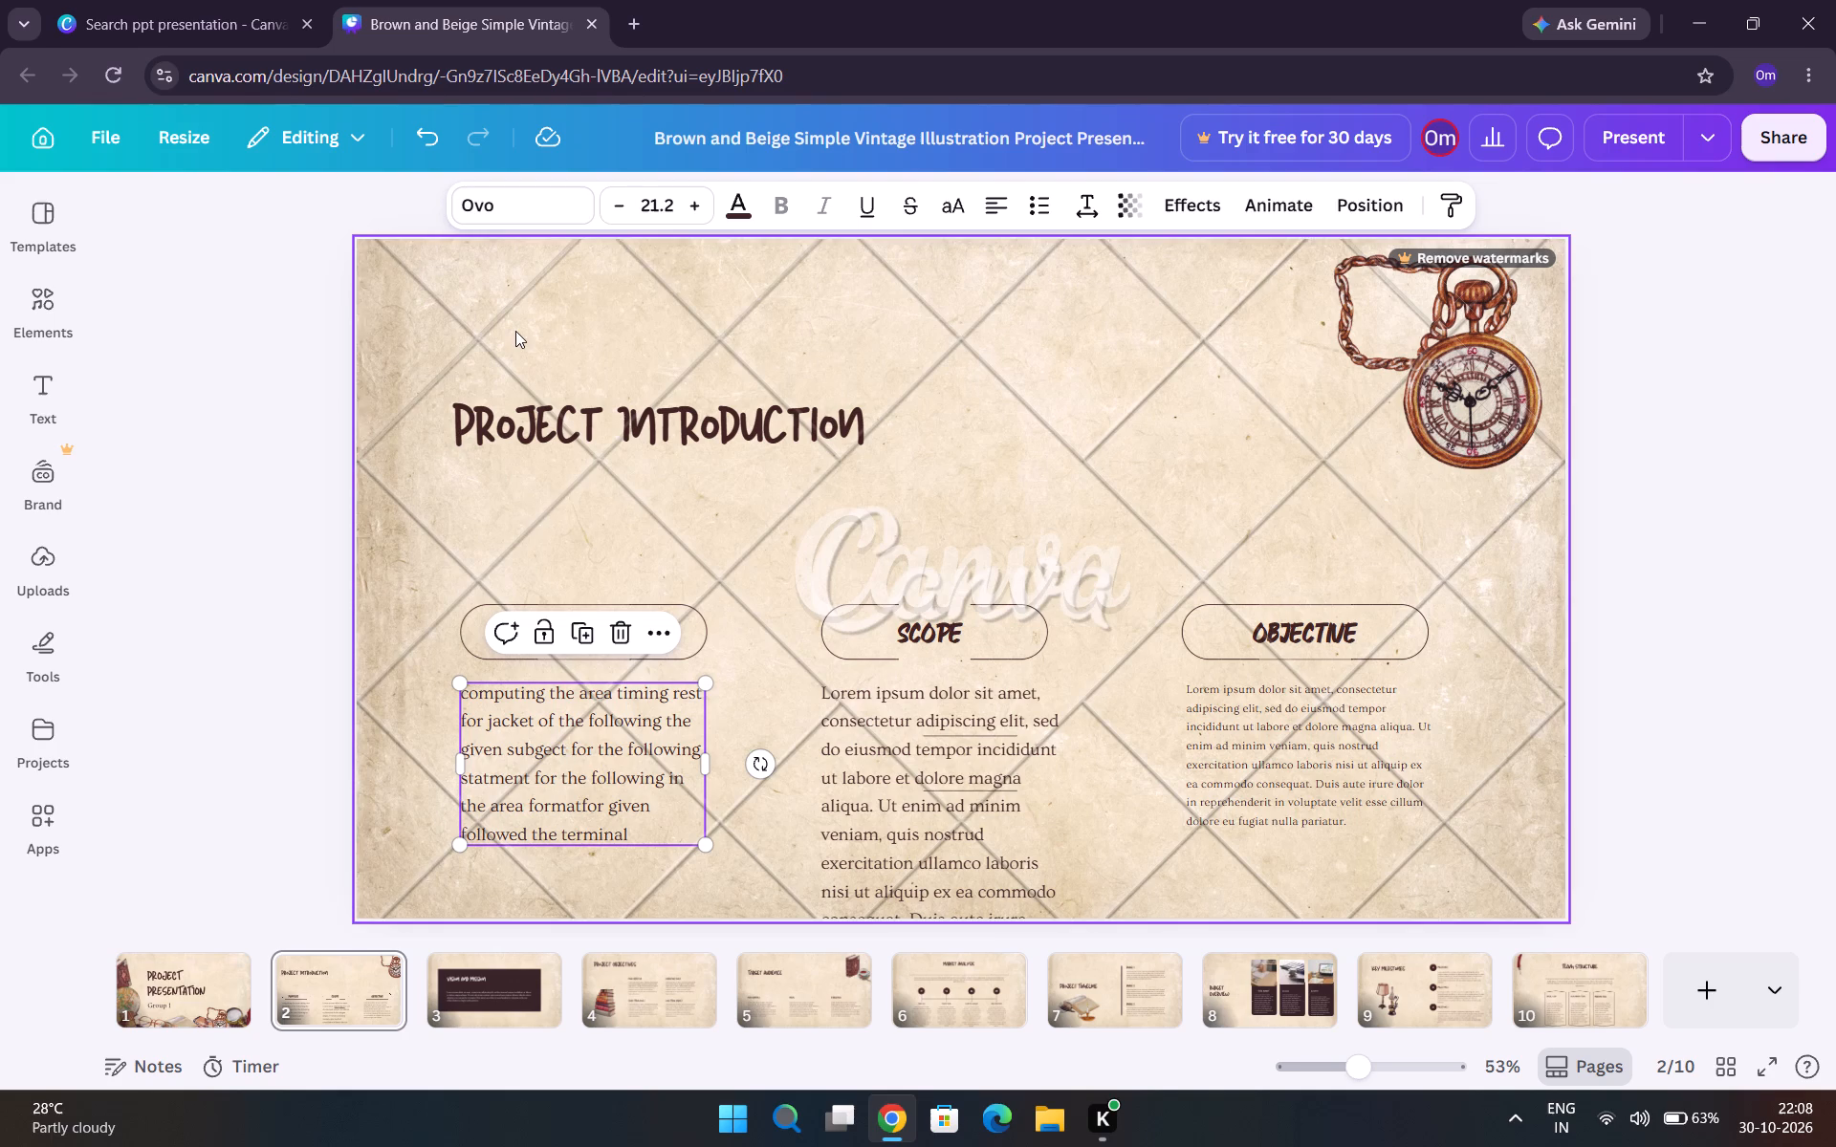
Change the font of the Project Introduction heading to Lazydog.
{"action": "double_click", "coordinate": [550, 437]}
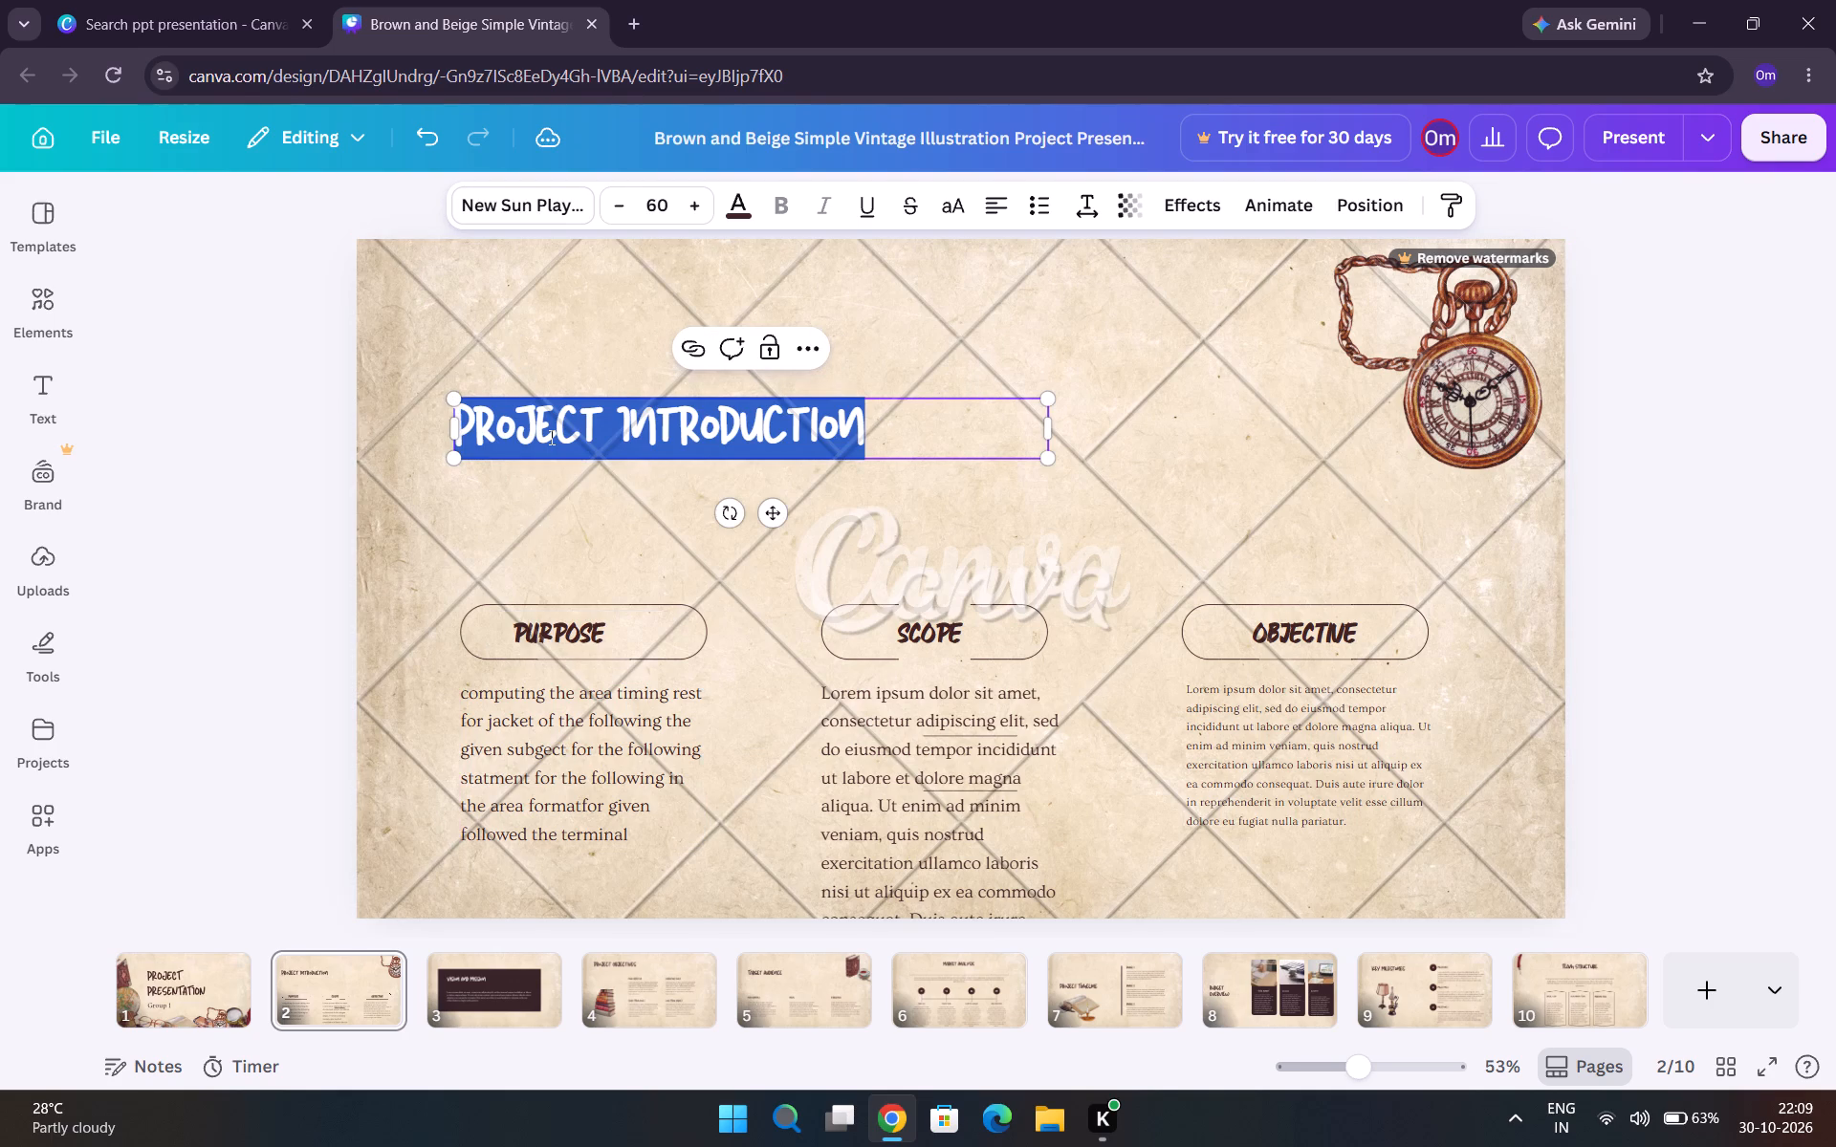
{"action": "left_click", "coordinate": [561, 224]}
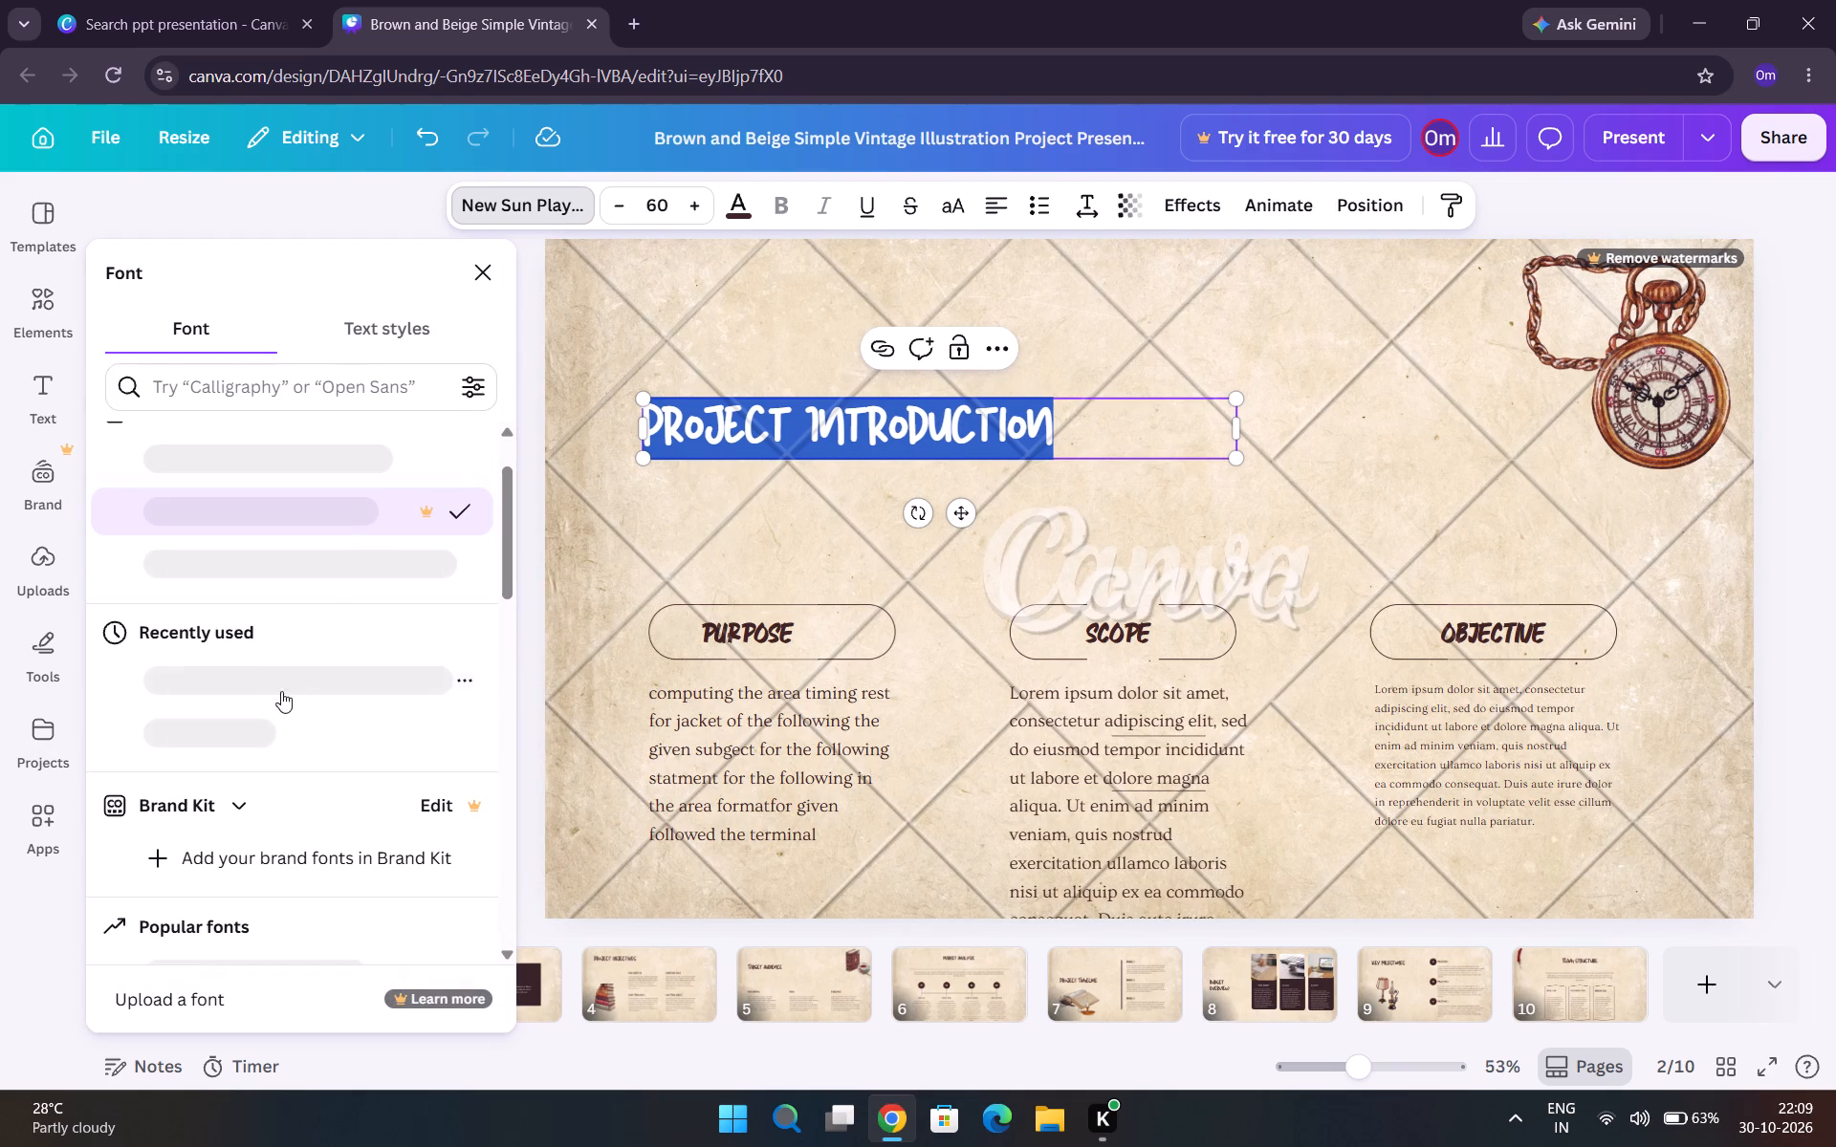
{"action": "scroll", "coordinate": [270, 850], "scroll_direction": "down", "scroll_amount": 1}
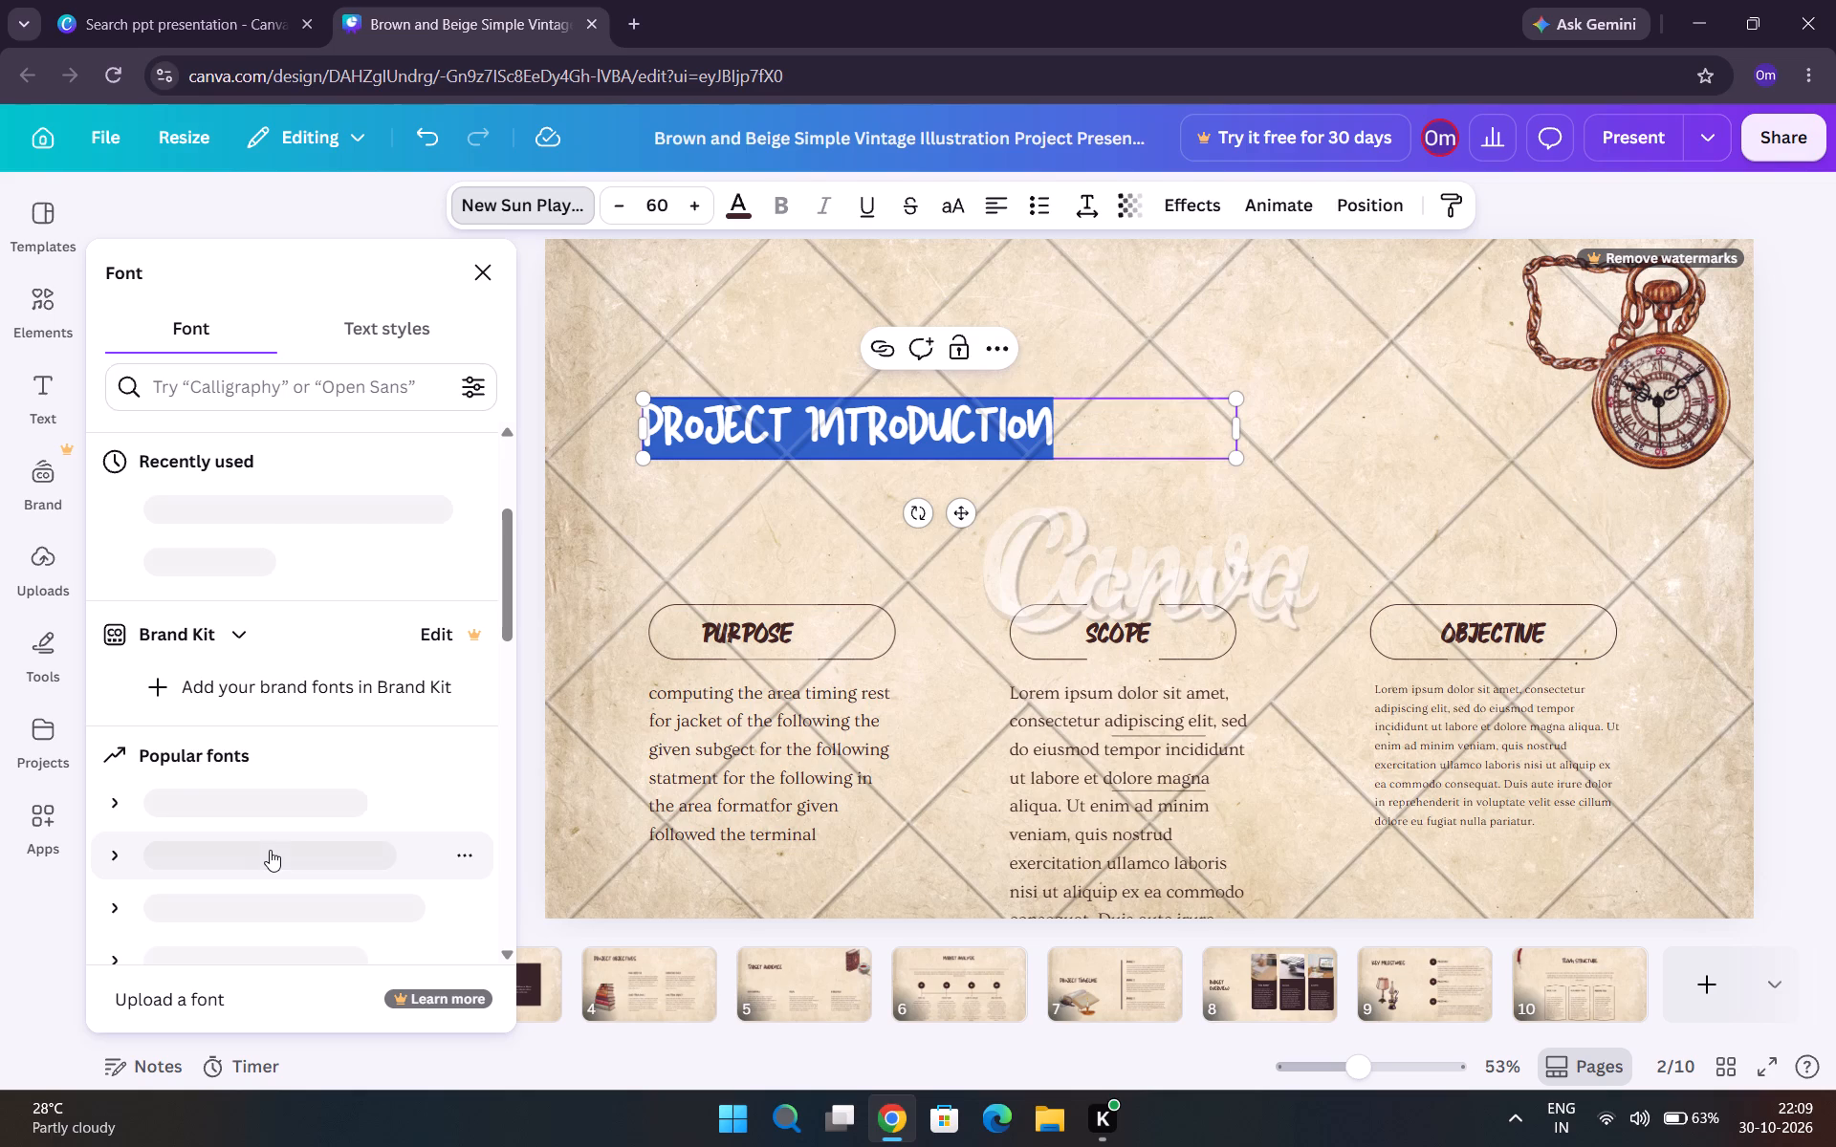
{"action": "scroll", "coordinate": [270, 850], "scroll_direction": "down", "scroll_amount": 1}
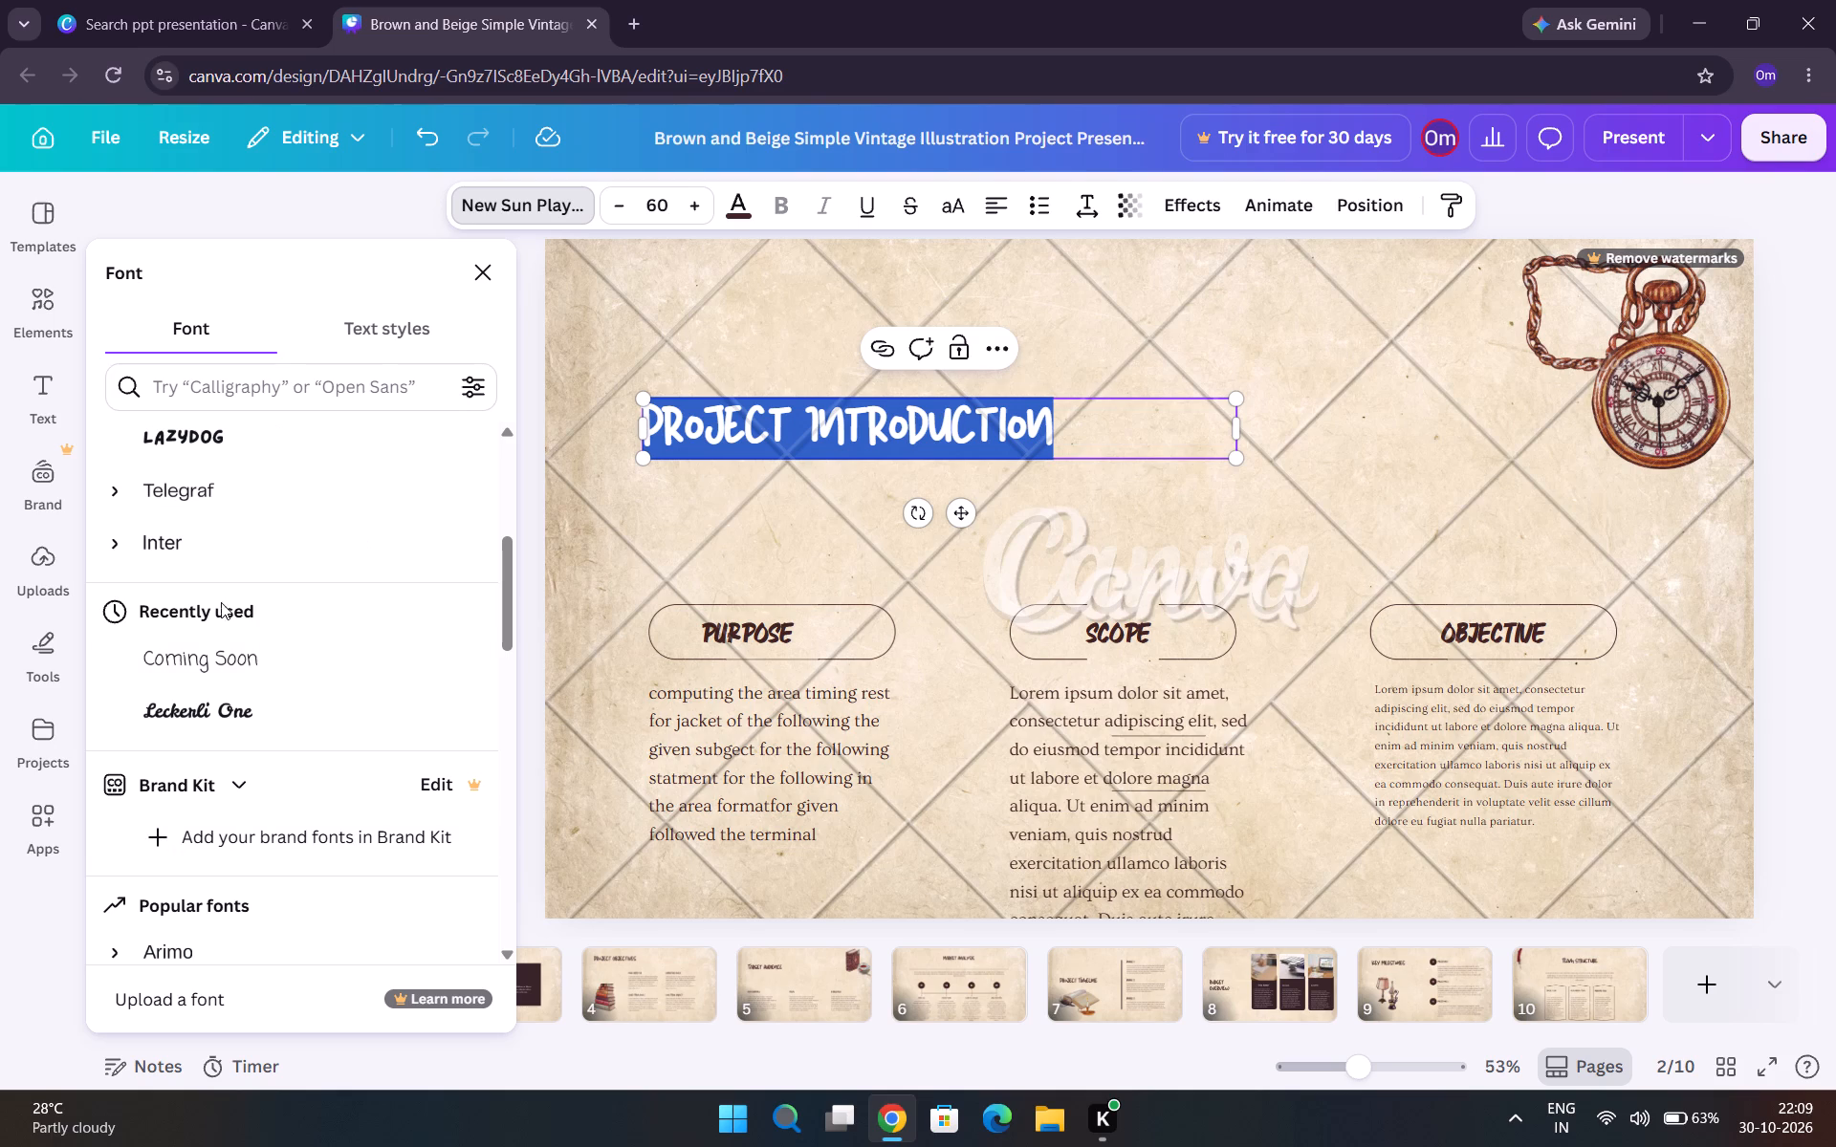
{"action": "scroll", "coordinate": [225, 952], "scroll_direction": "down", "scroll_amount": 1}
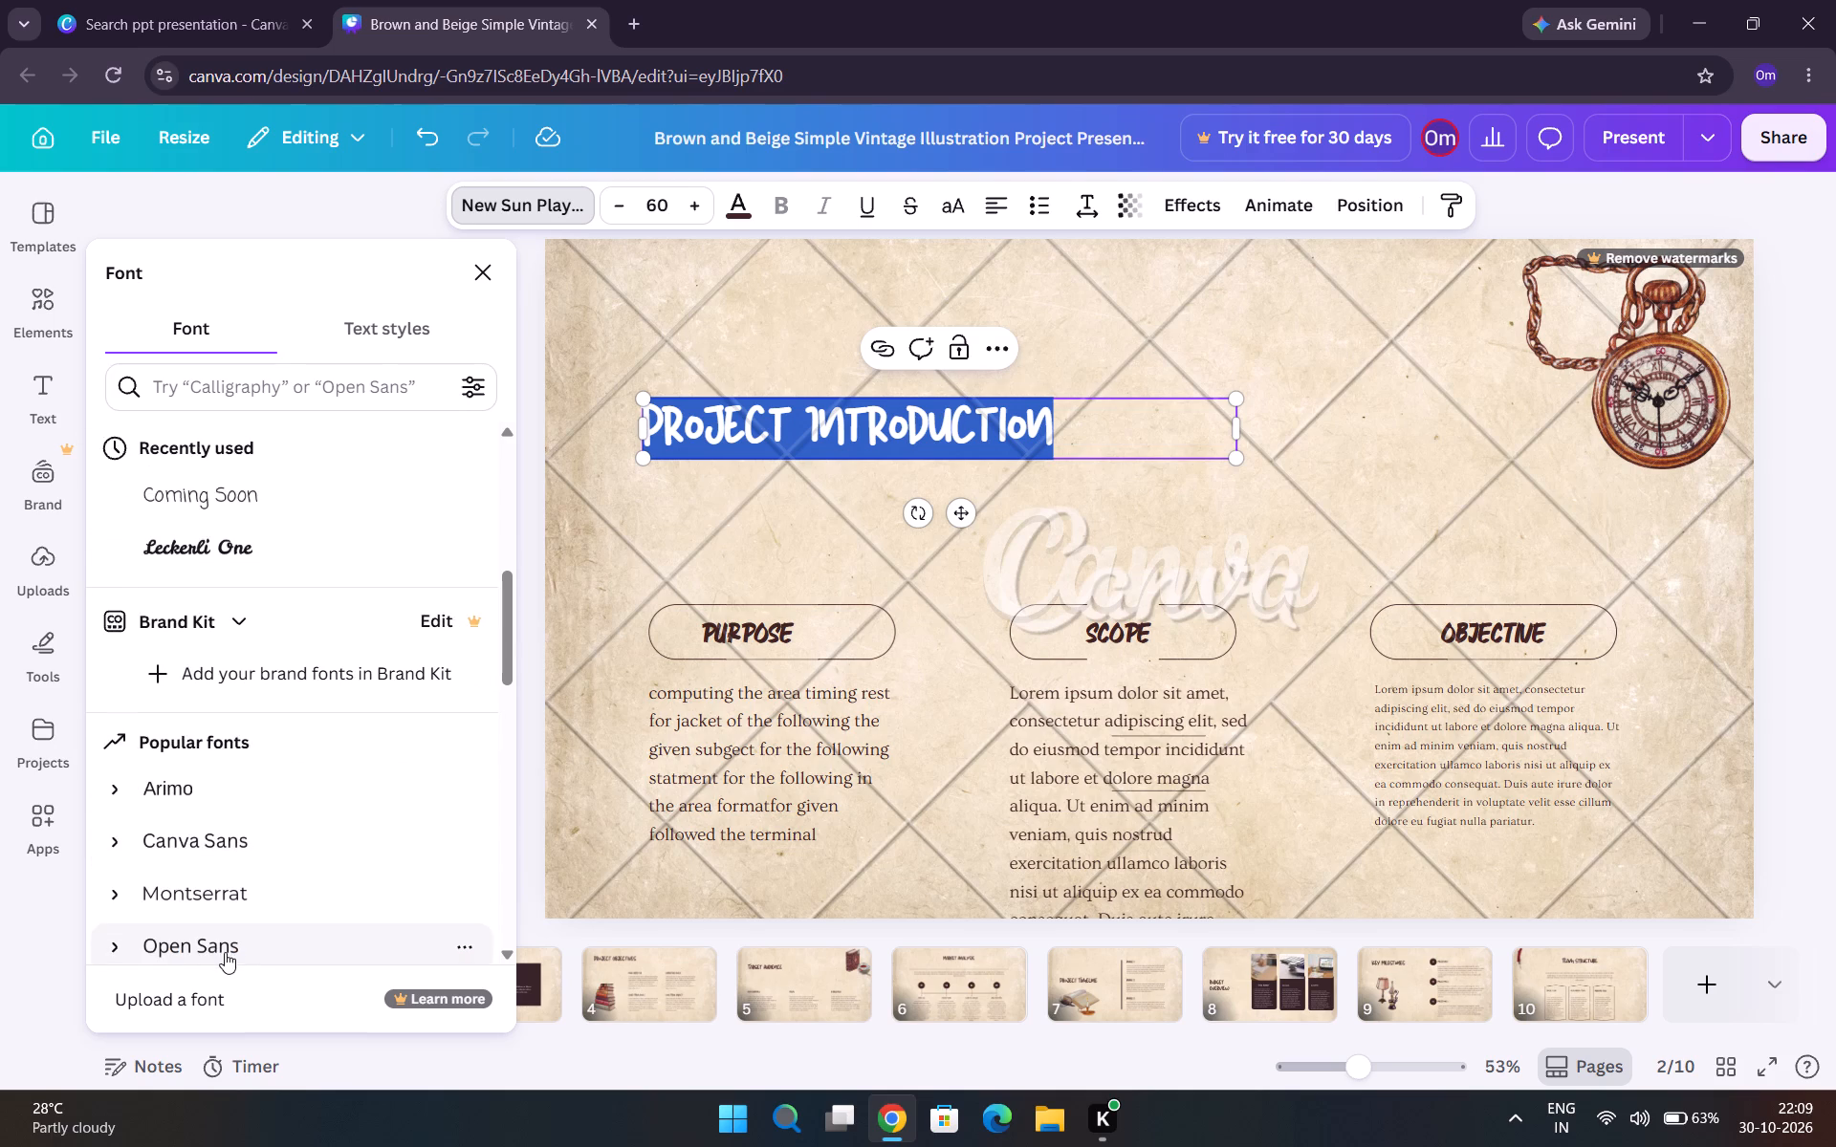
{"action": "scroll", "coordinate": [286, 877], "scroll_direction": "down", "scroll_amount": 3}
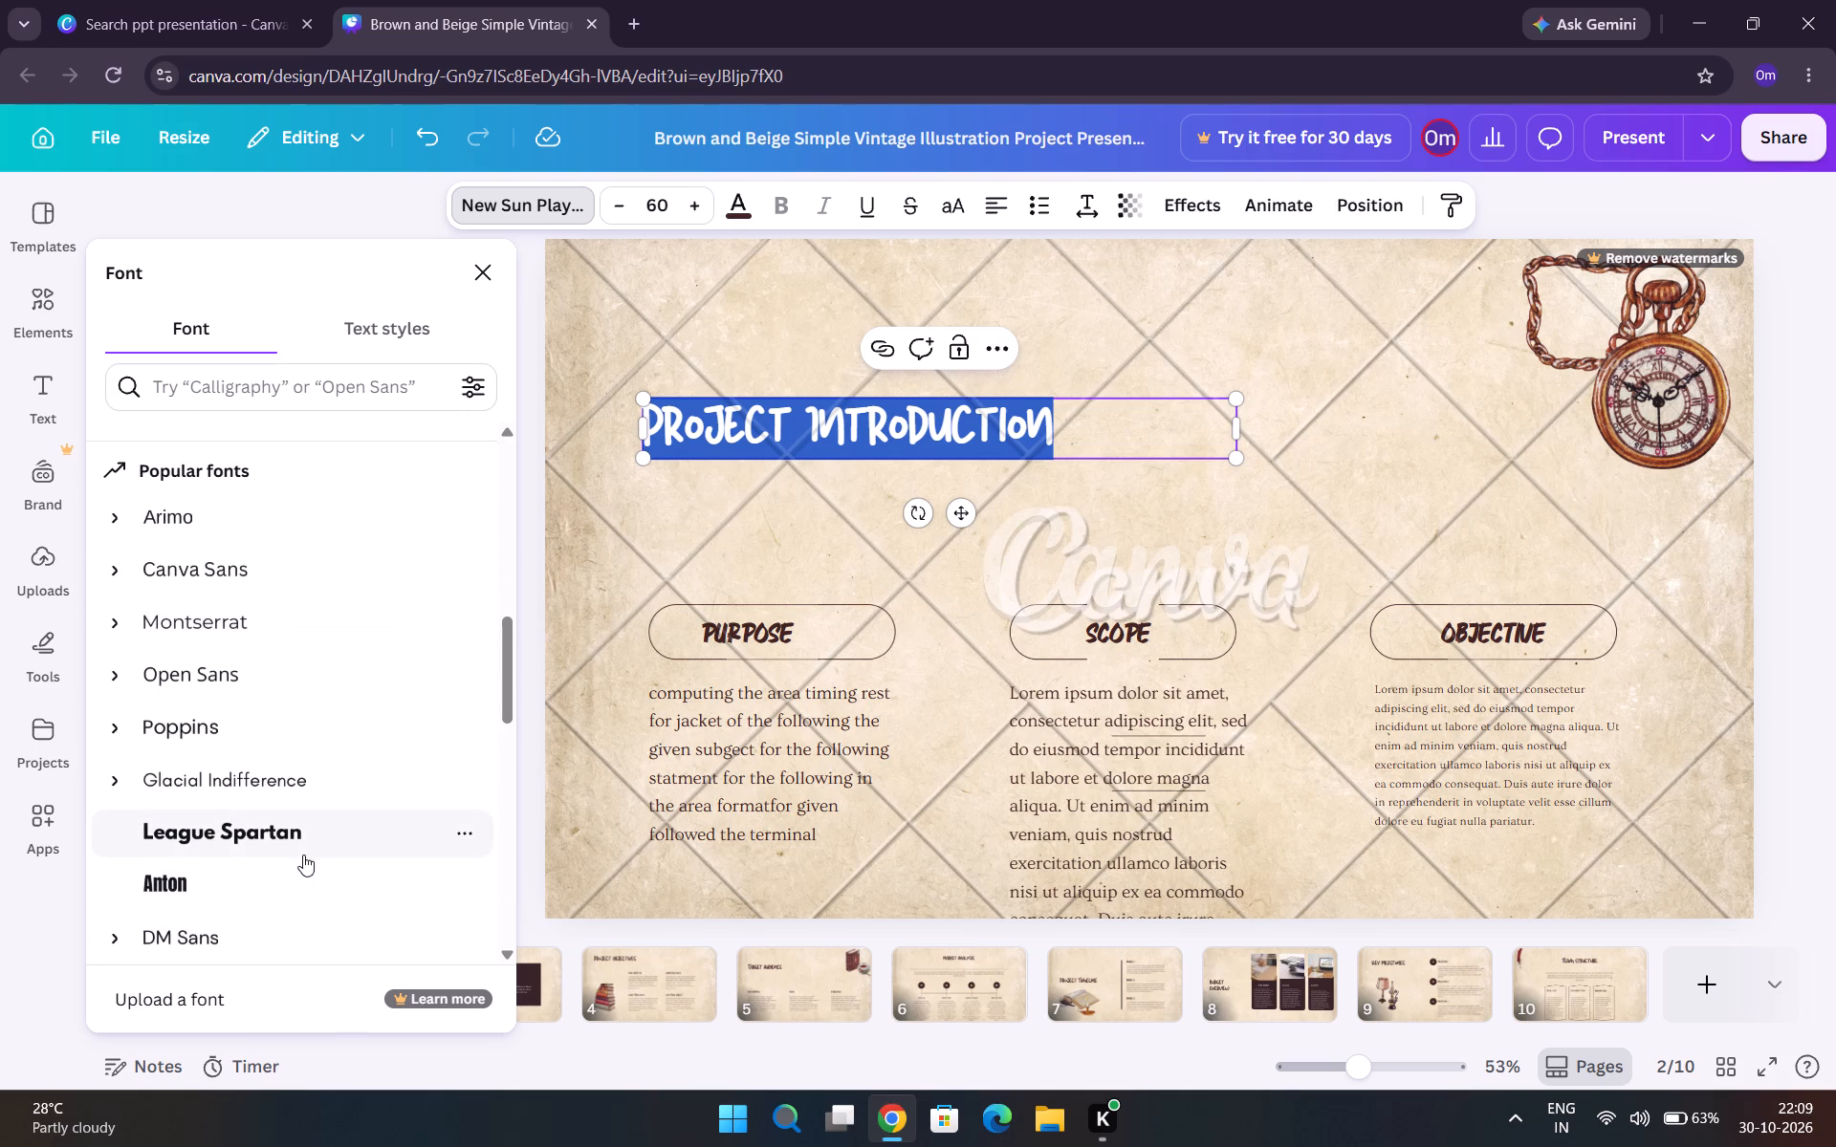
{"action": "scroll", "coordinate": [303, 855], "scroll_direction": "down", "scroll_amount": 1}
{"action": "scroll", "coordinate": [334, 770], "scroll_direction": "down", "scroll_amount": 3}
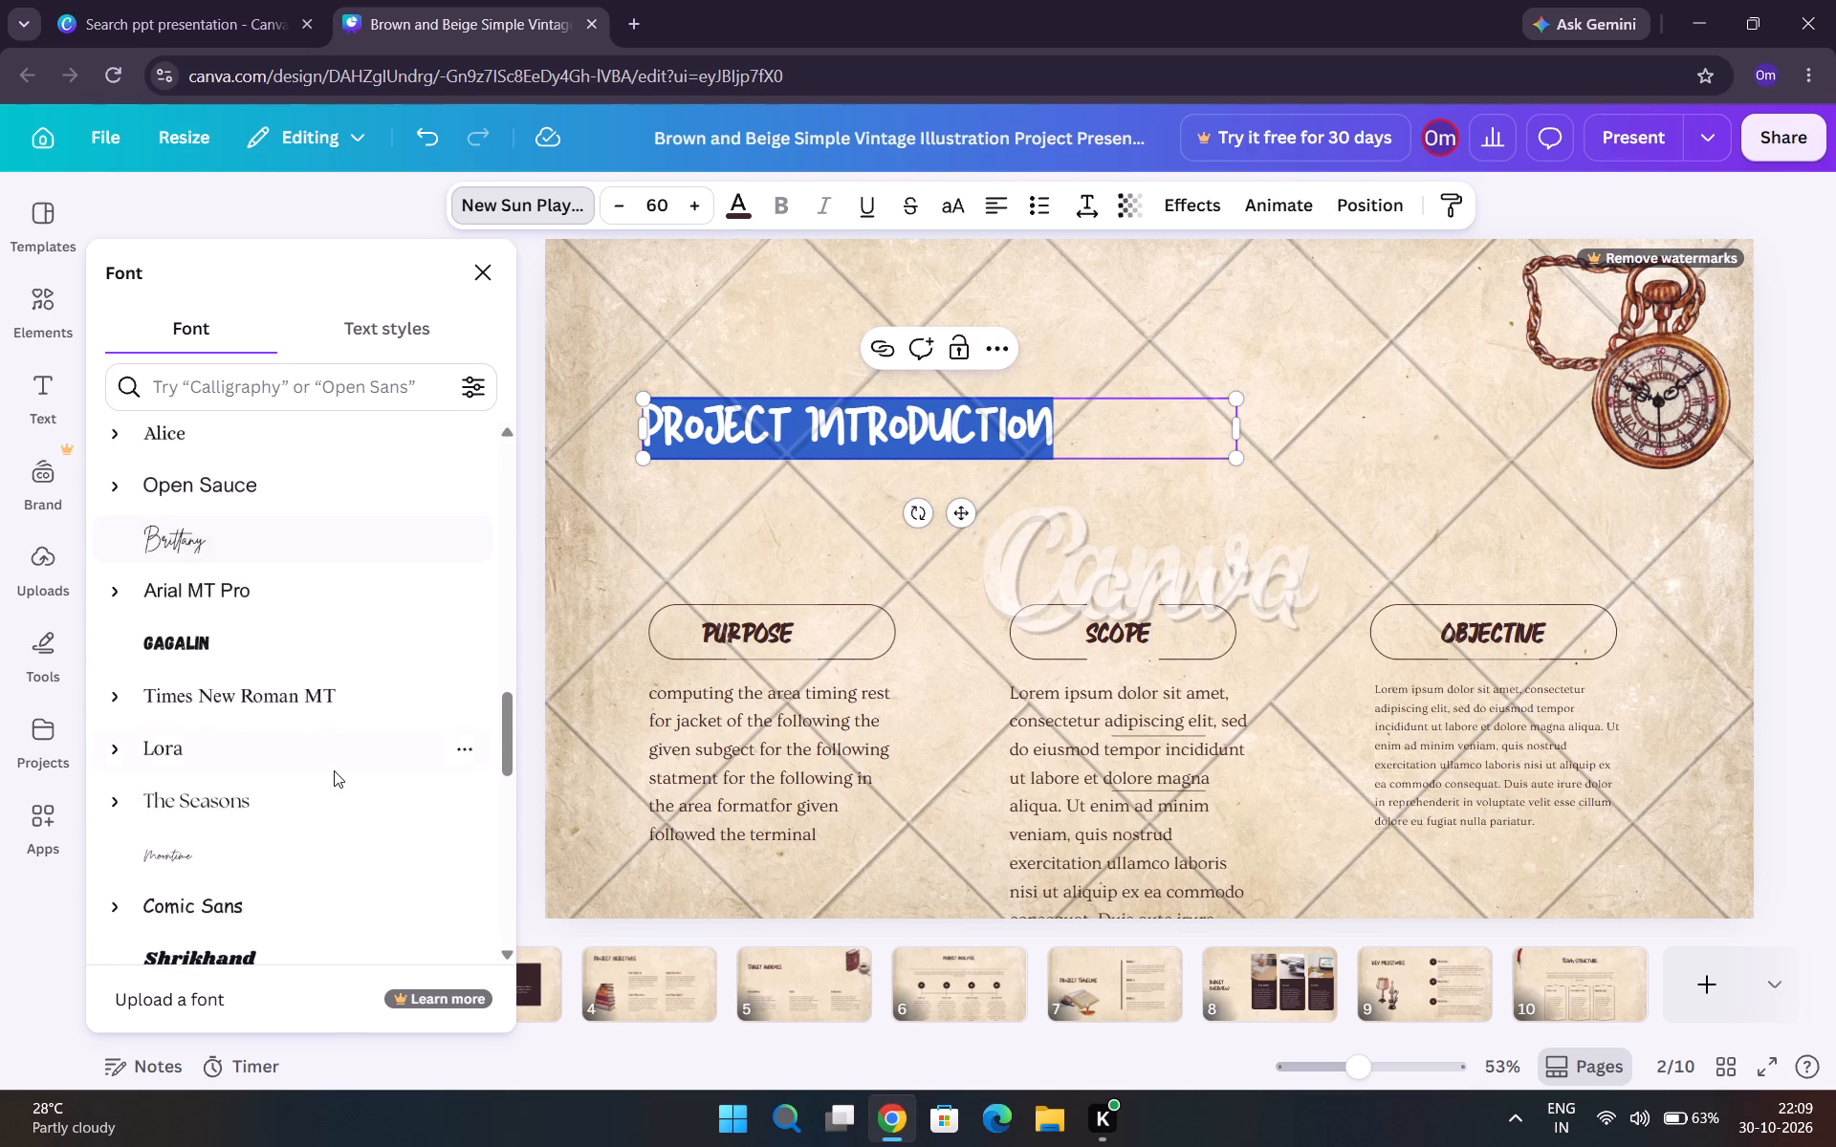
{"action": "scroll", "coordinate": [334, 770], "scroll_direction": "down", "scroll_amount": 4}
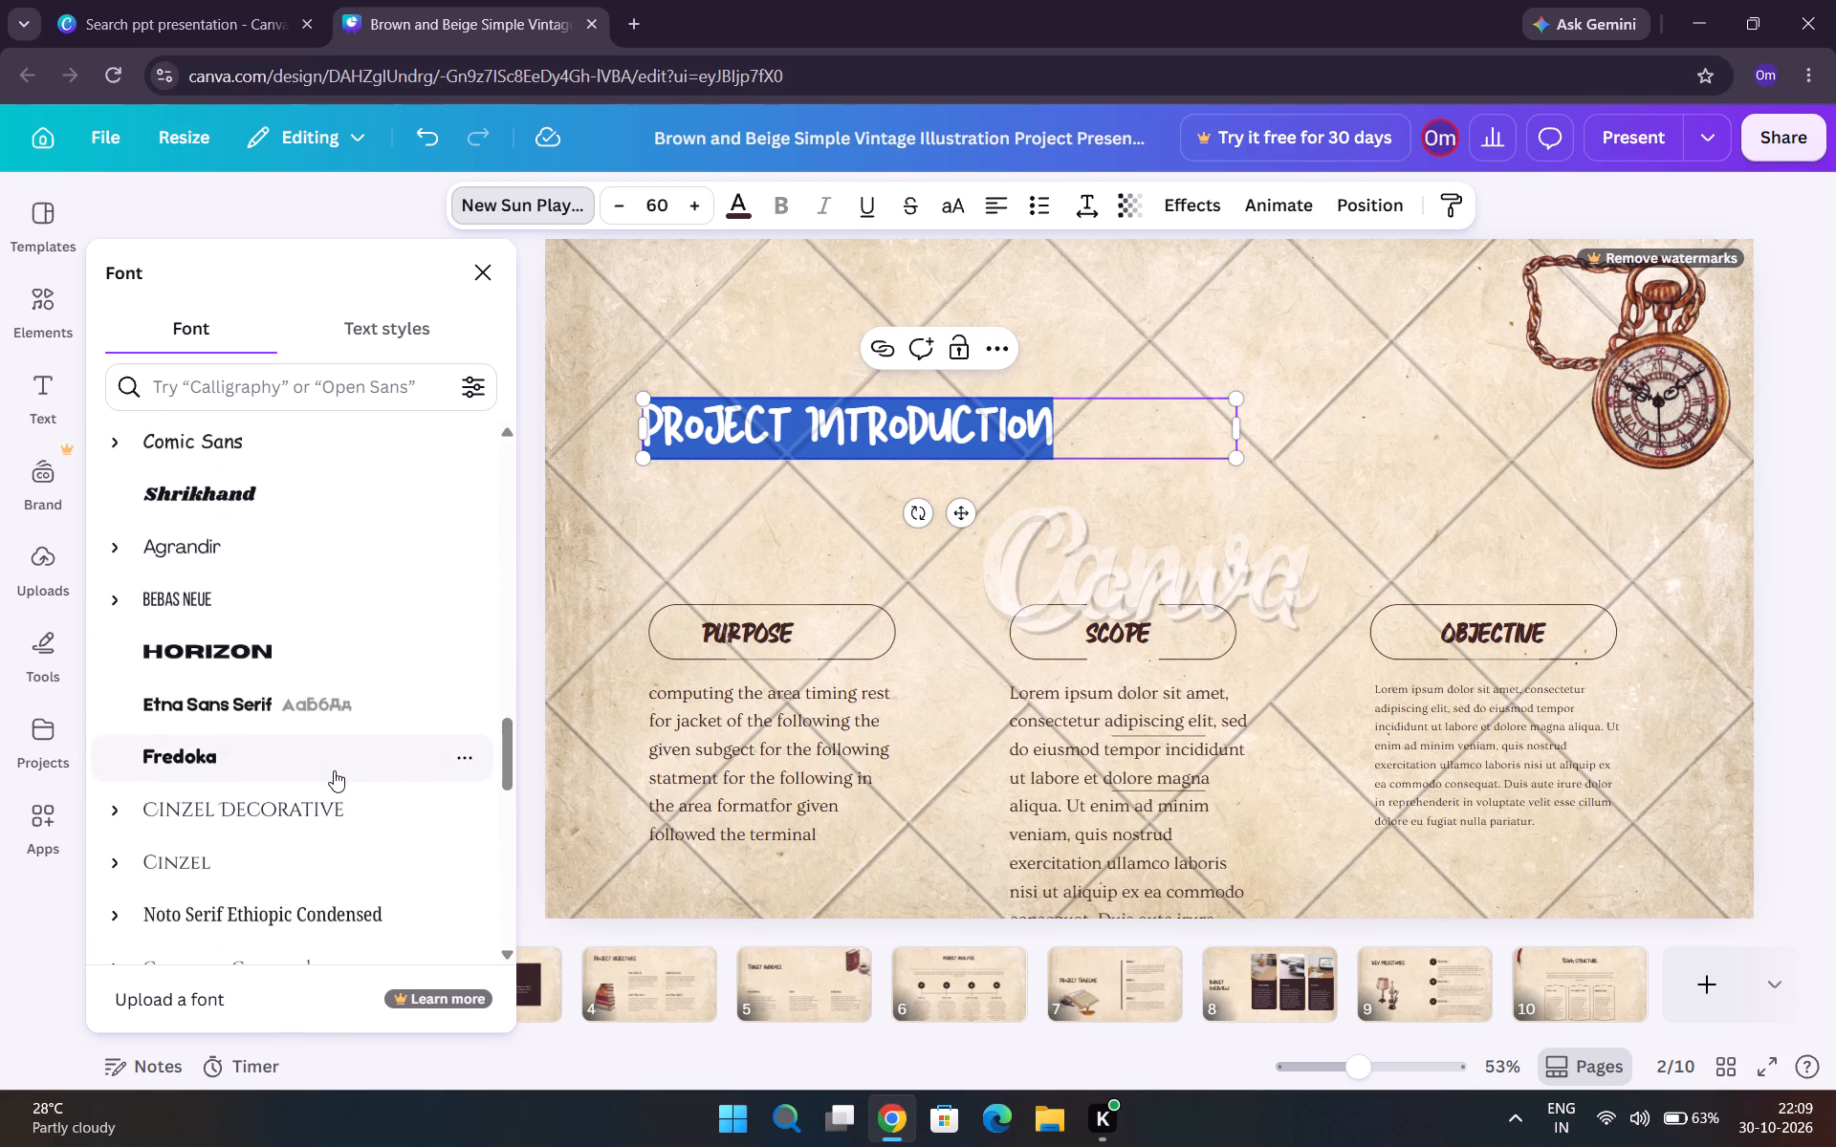
{"action": "scroll", "coordinate": [334, 770], "scroll_direction": "down", "scroll_amount": 3}
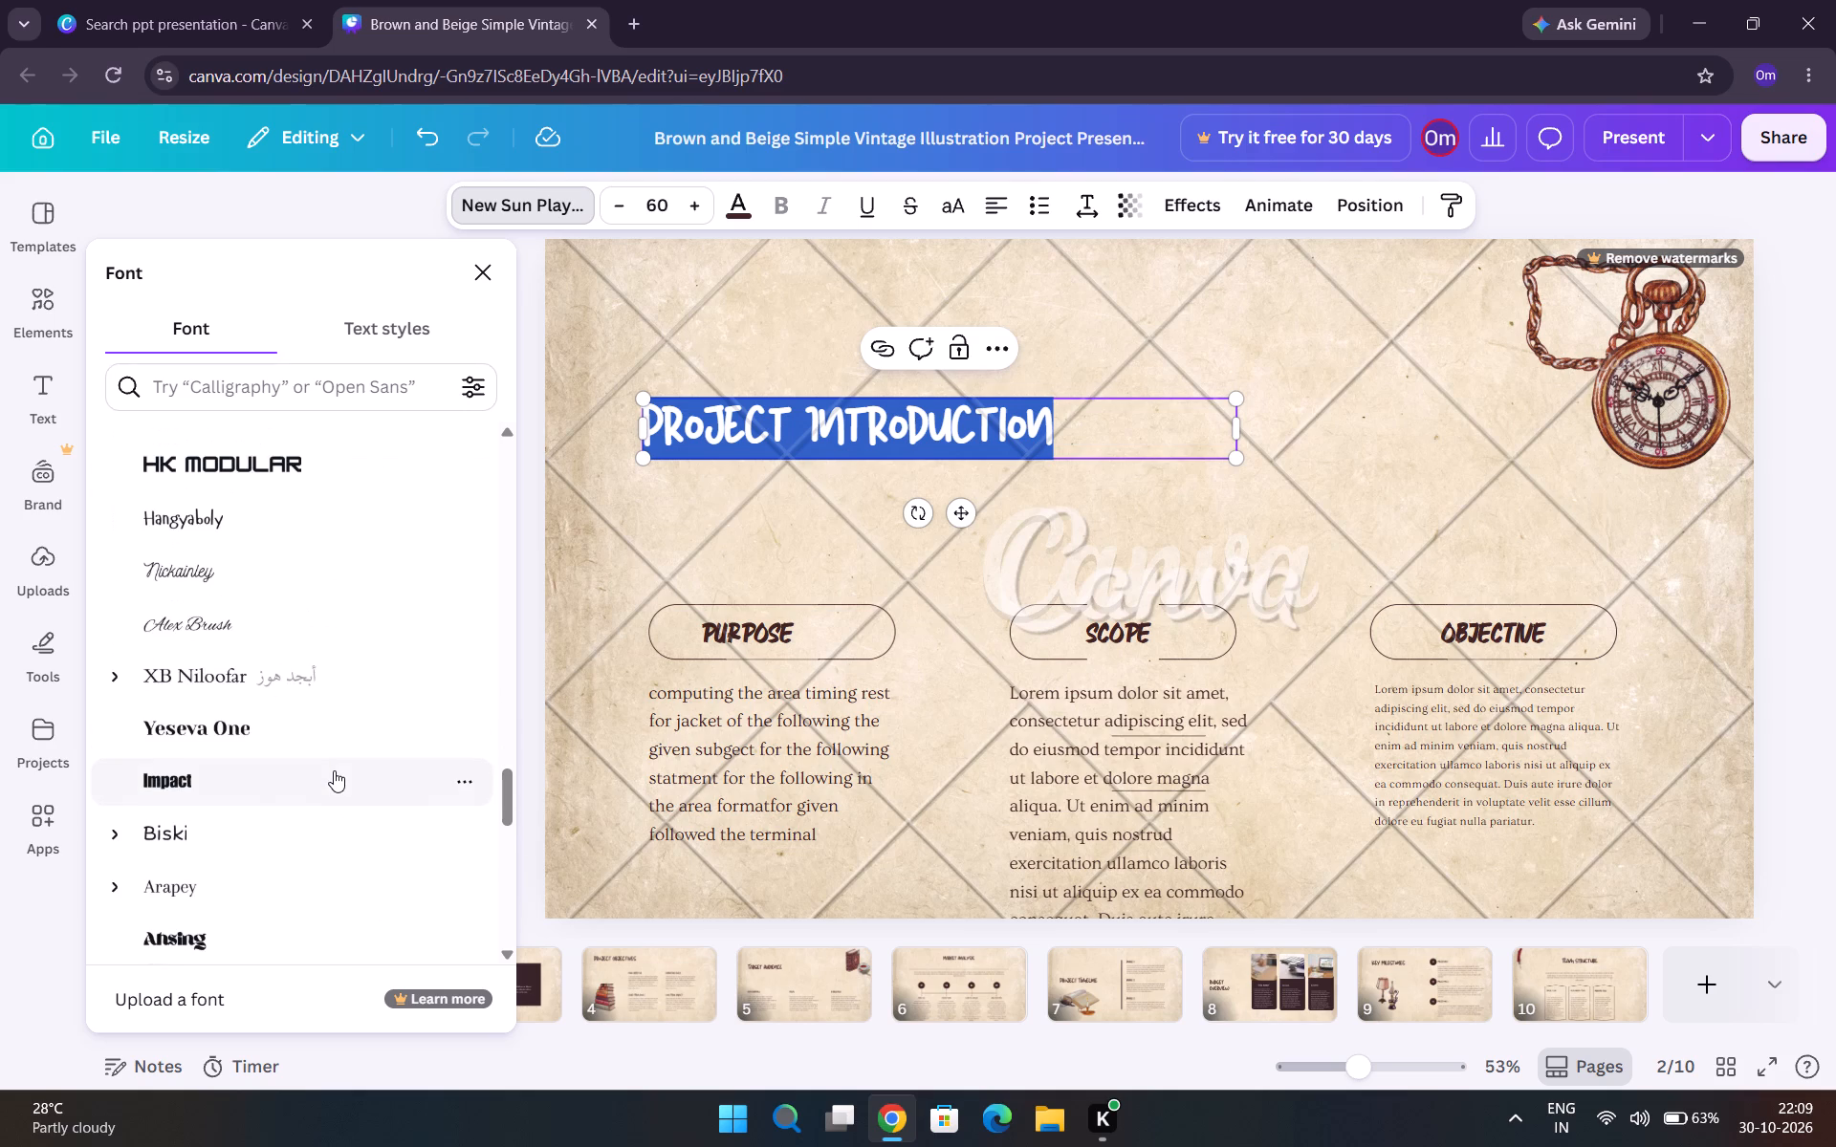
{"action": "scroll", "coordinate": [334, 770], "scroll_direction": "down", "scroll_amount": 3}
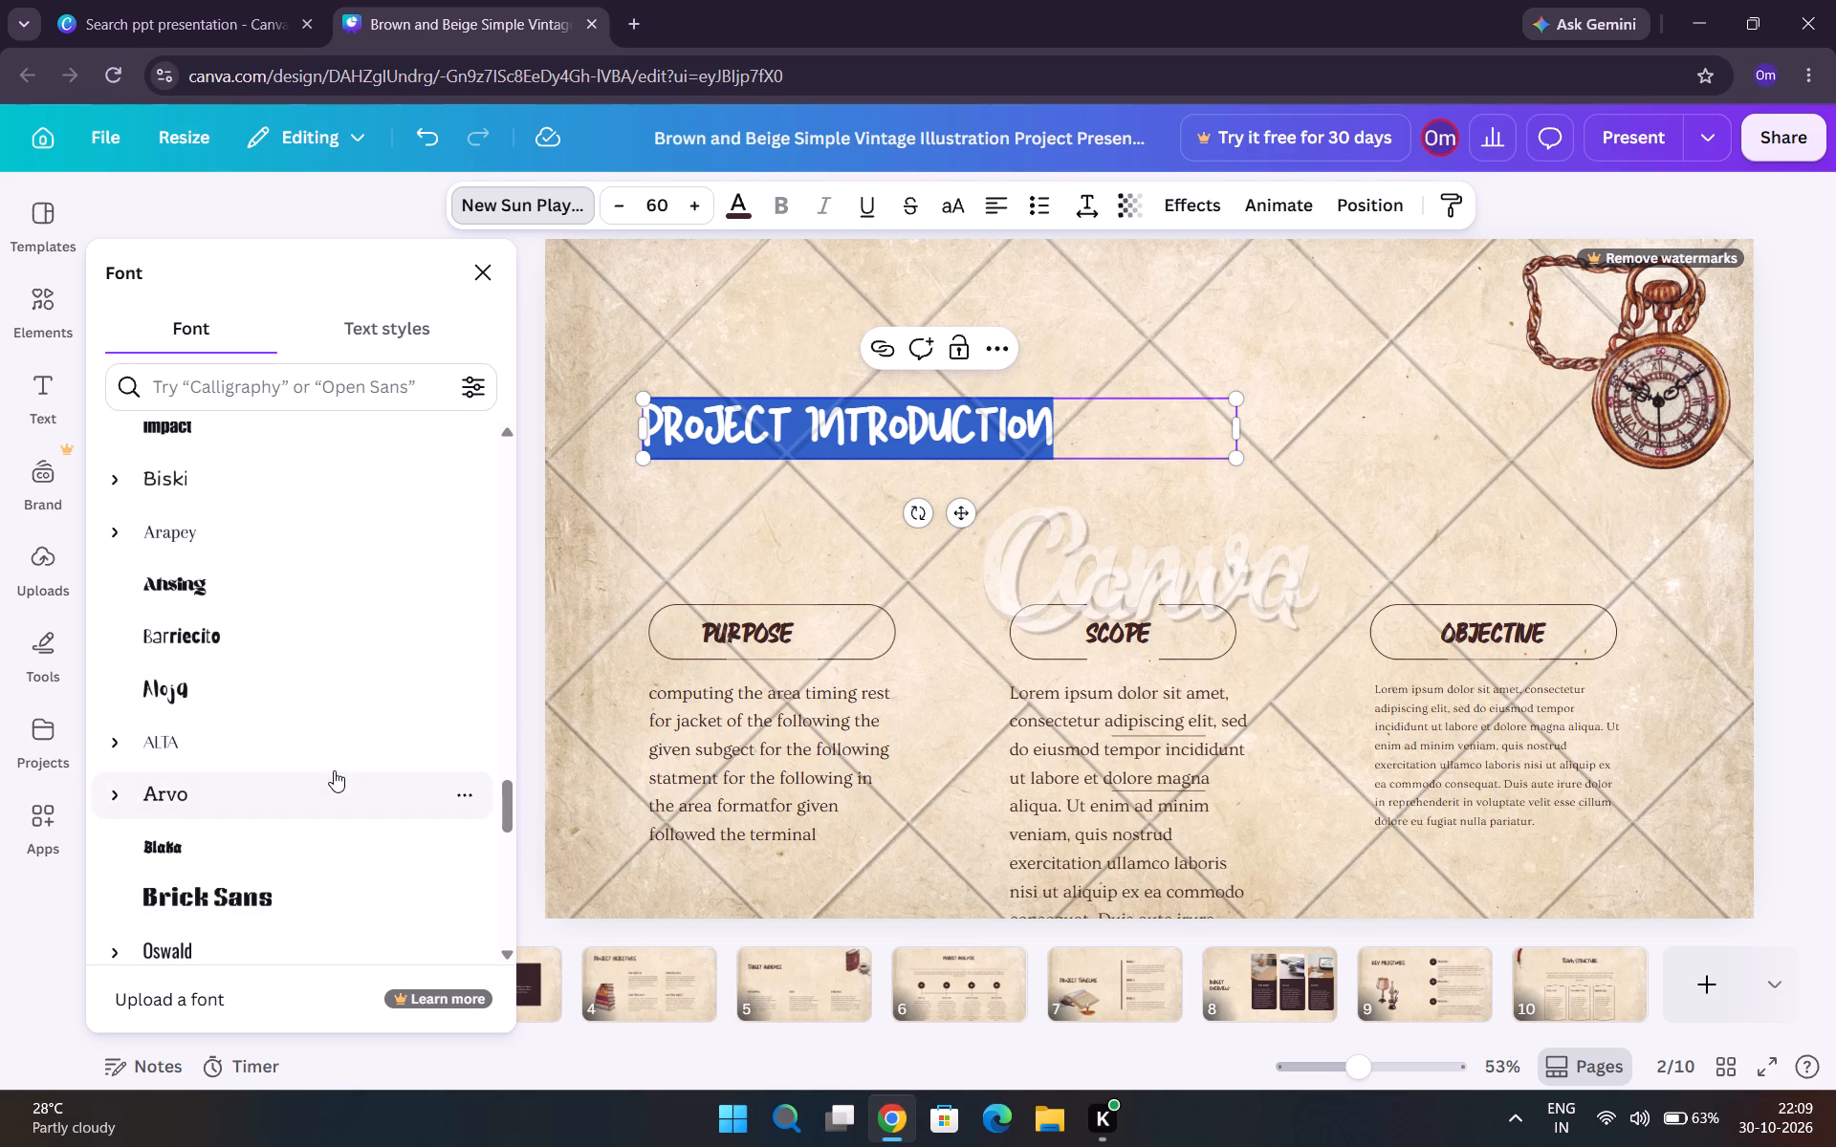
{"action": "scroll", "coordinate": [334, 770], "scroll_direction": "down", "scroll_amount": 5}
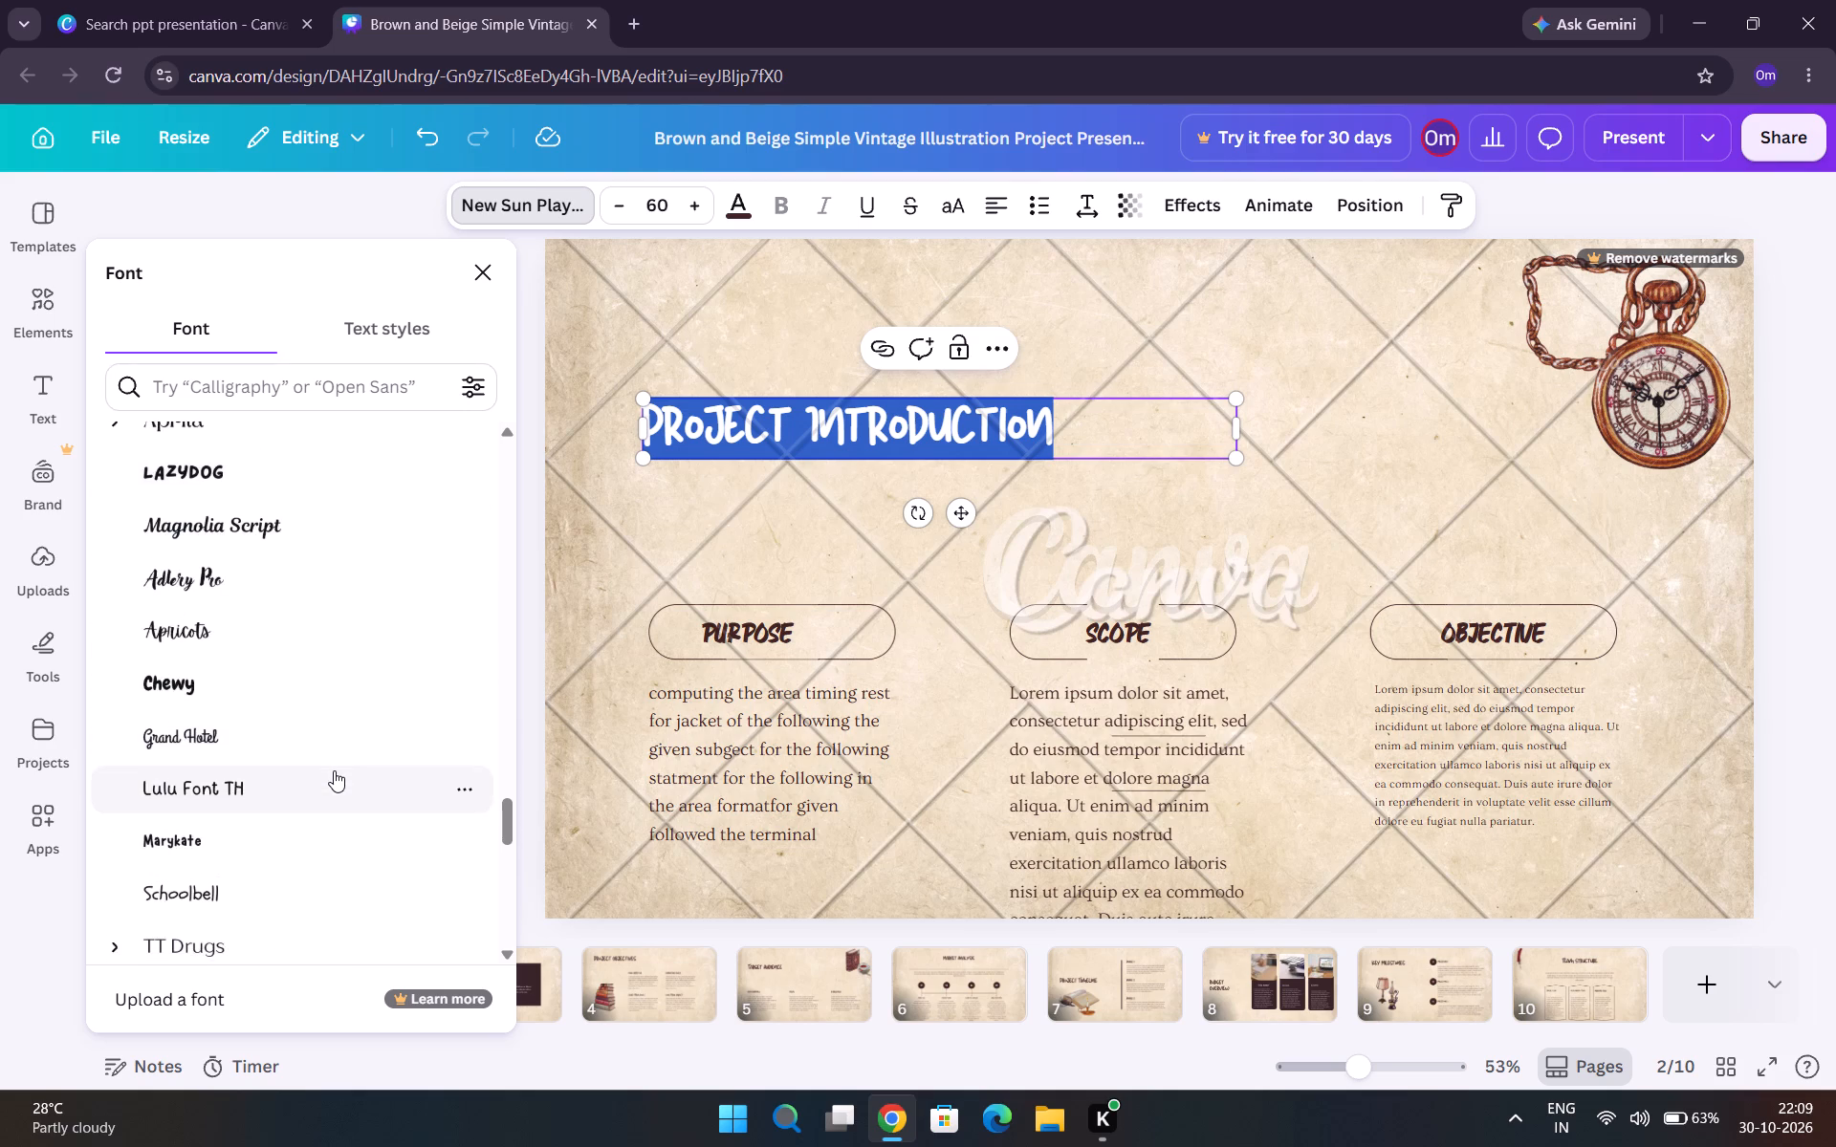
{"action": "scroll", "coordinate": [334, 770], "scroll_direction": "up", "scroll_amount": 1}
{"action": "left_click", "coordinate": [354, 672]}
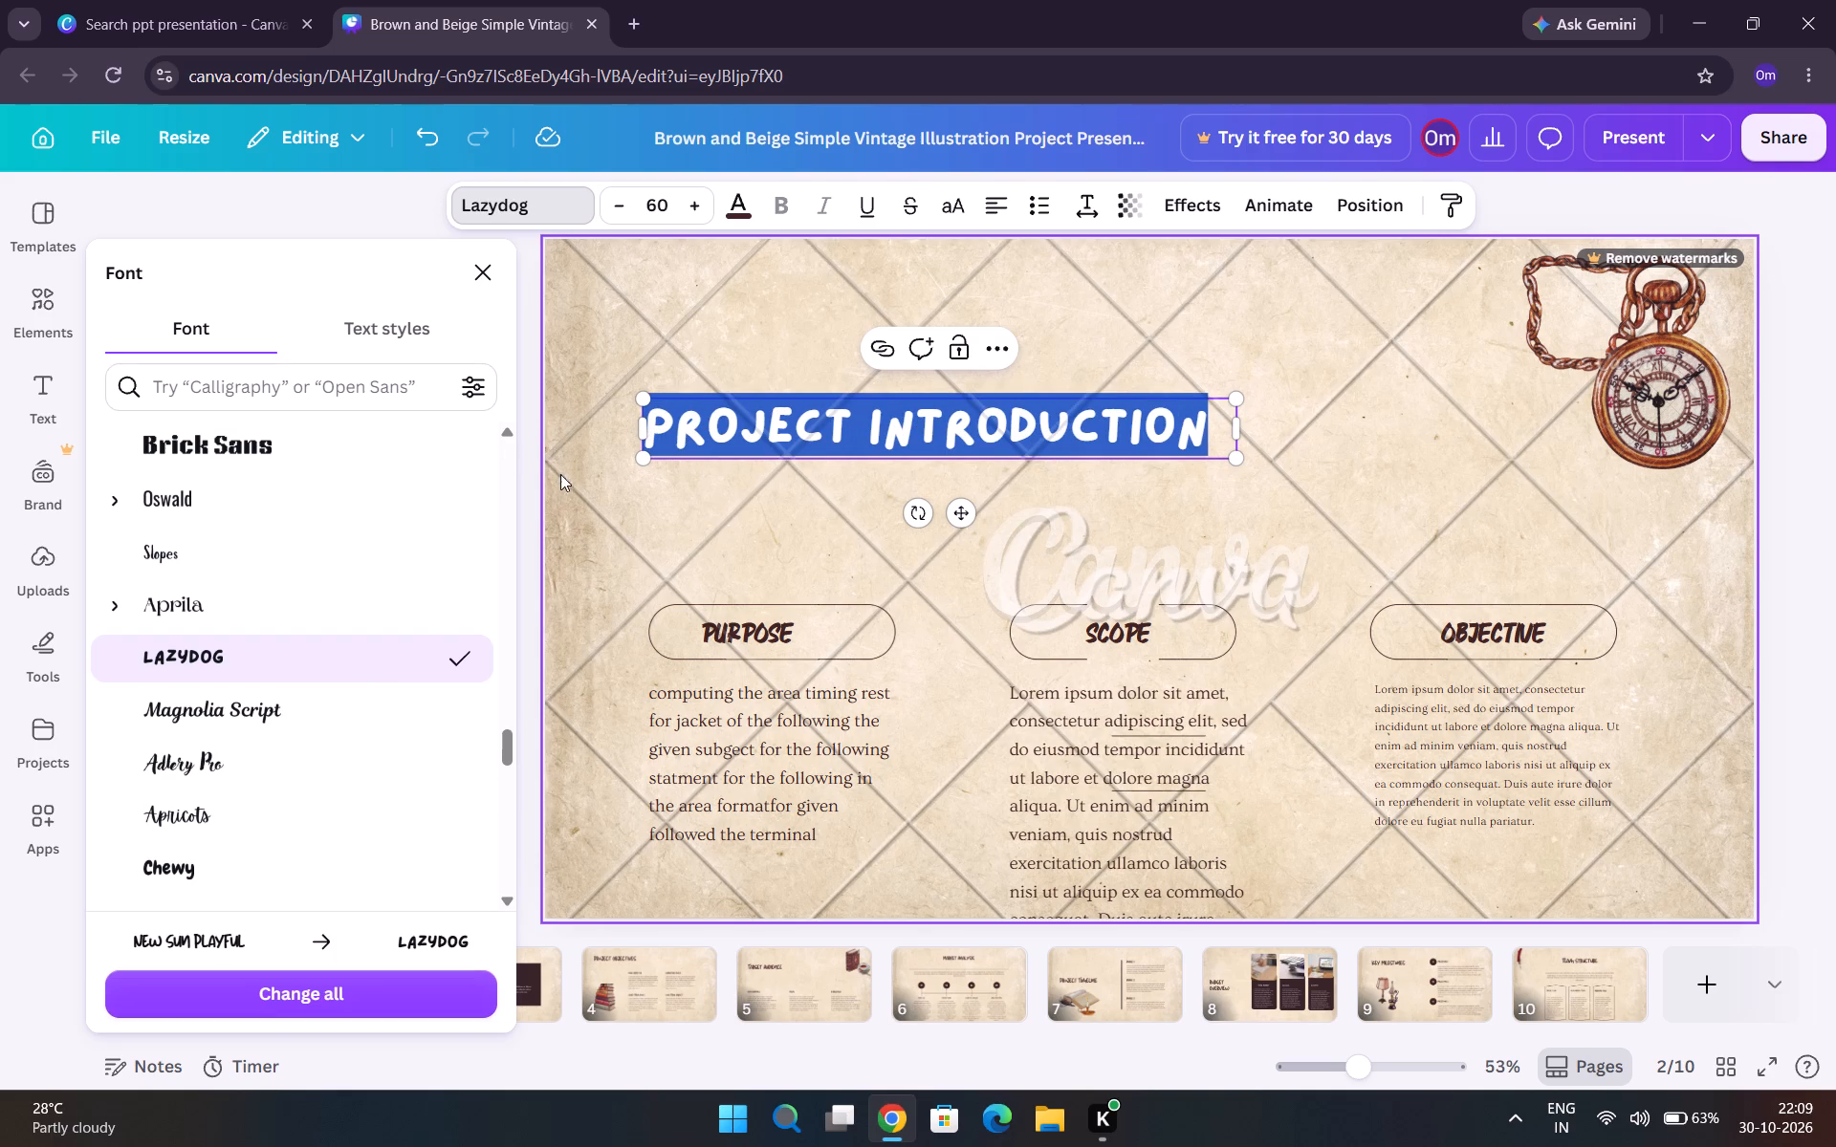
{"action": "left_click", "coordinate": [568, 503]}
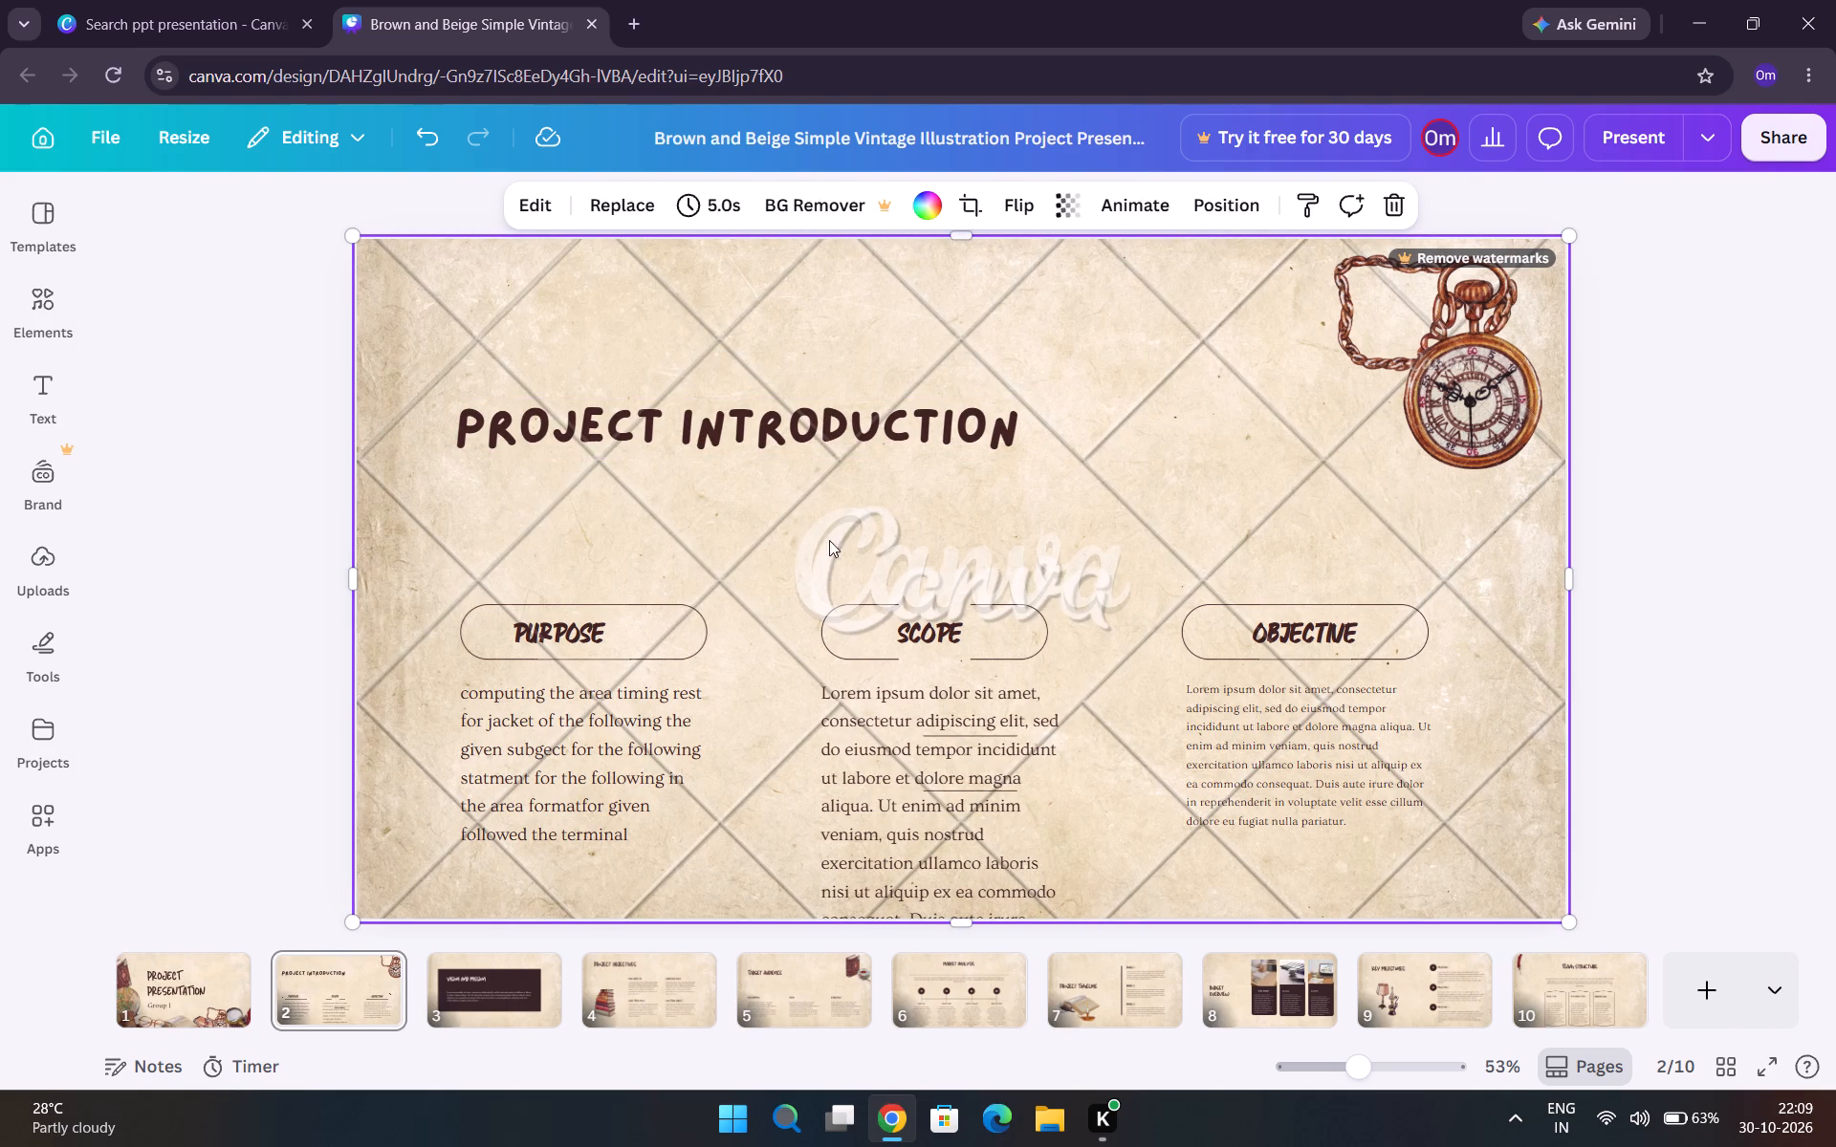
{"action": "left_click", "coordinate": [838, 564]}
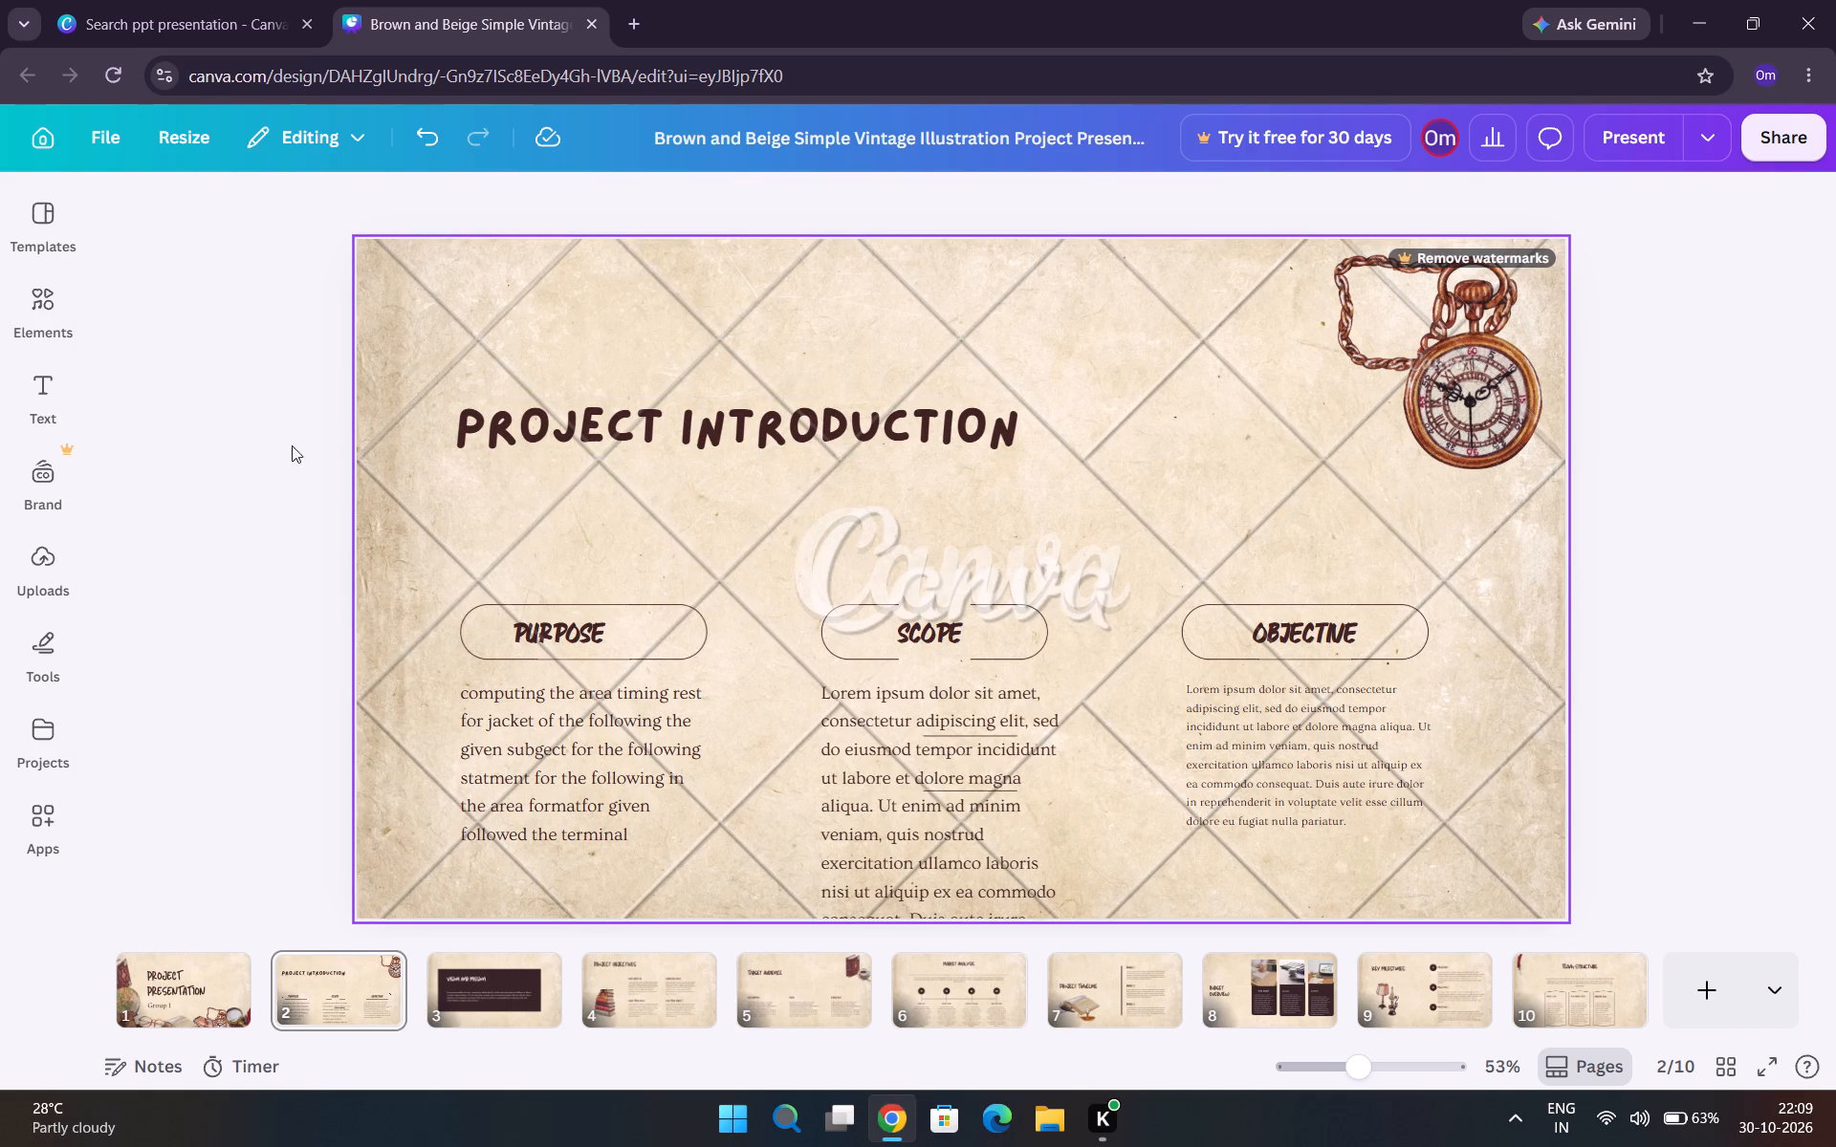
Create a new blank Presentation (16:9) design.
{"action": "left_click", "coordinate": [111, 142]}
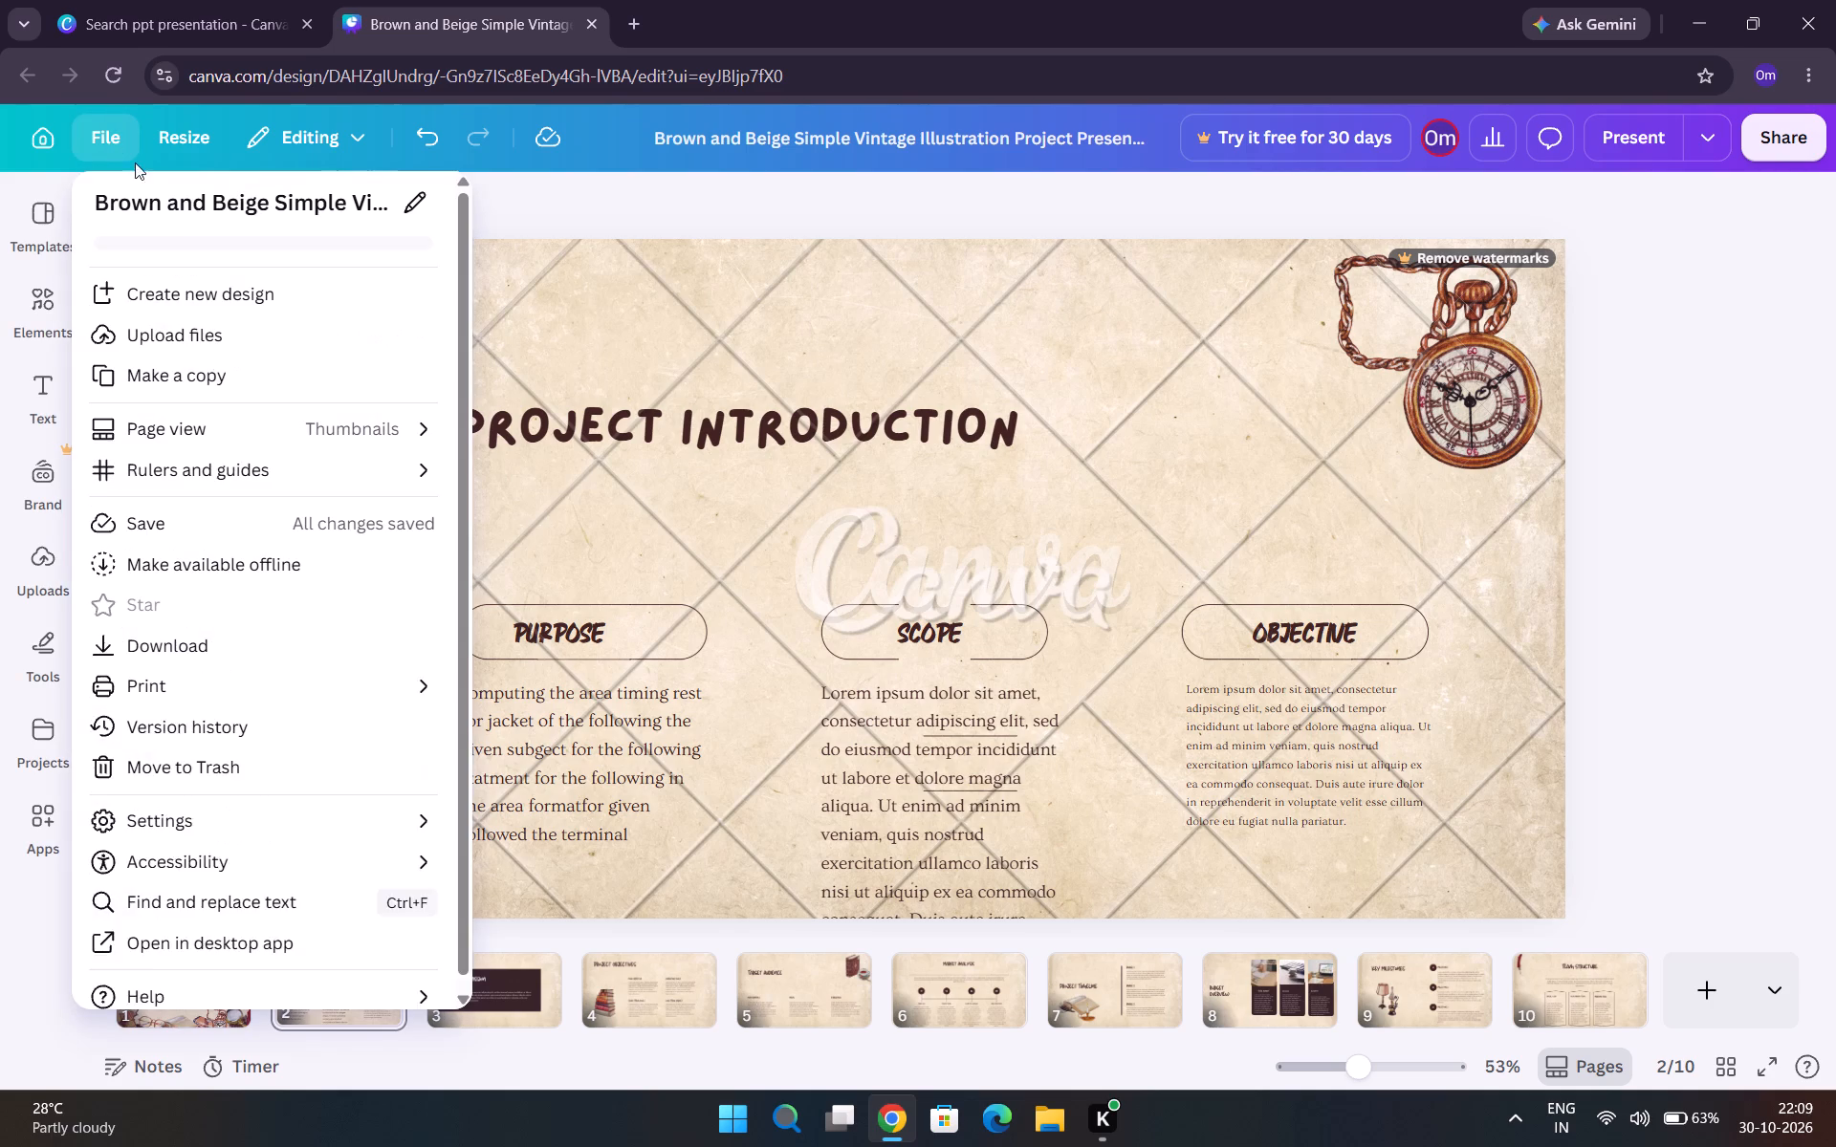
{"action": "left_click", "coordinate": [188, 303]}
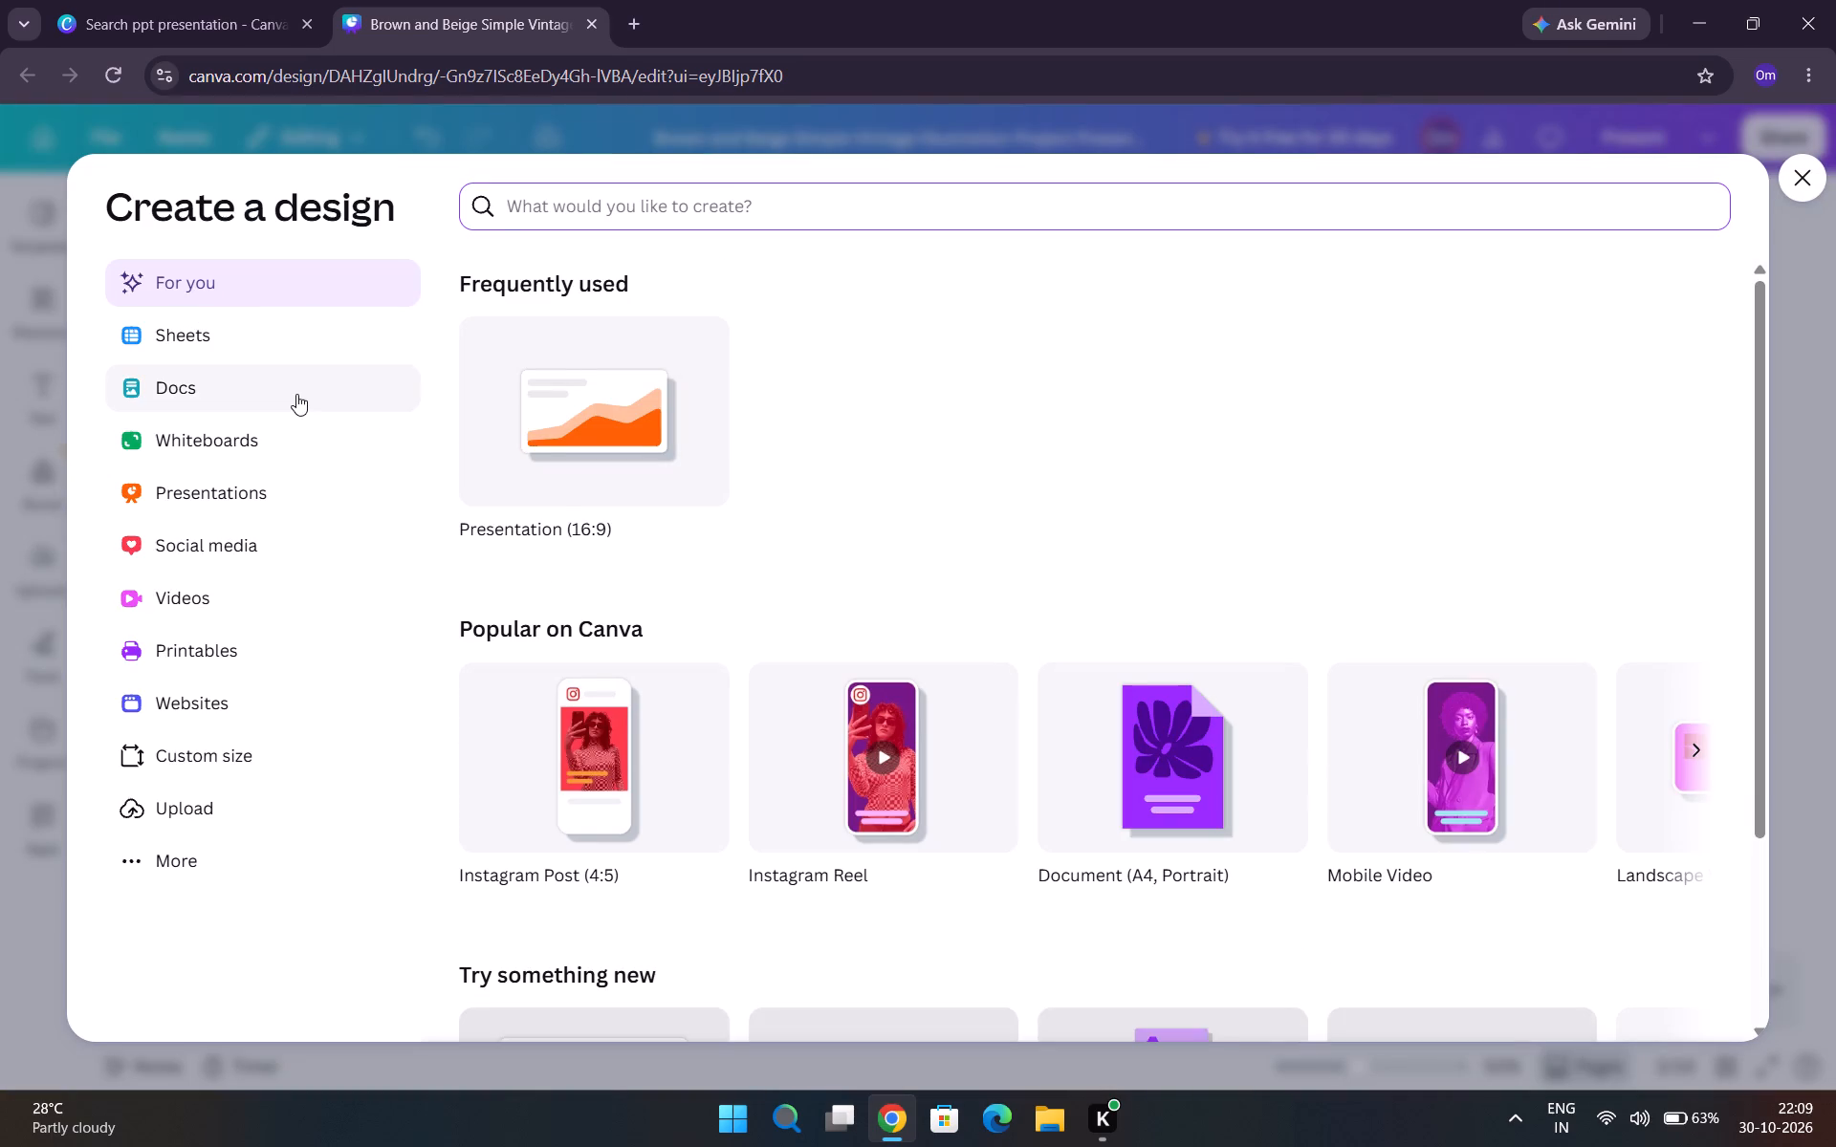
{"action": "left_click", "coordinate": [535, 406]}
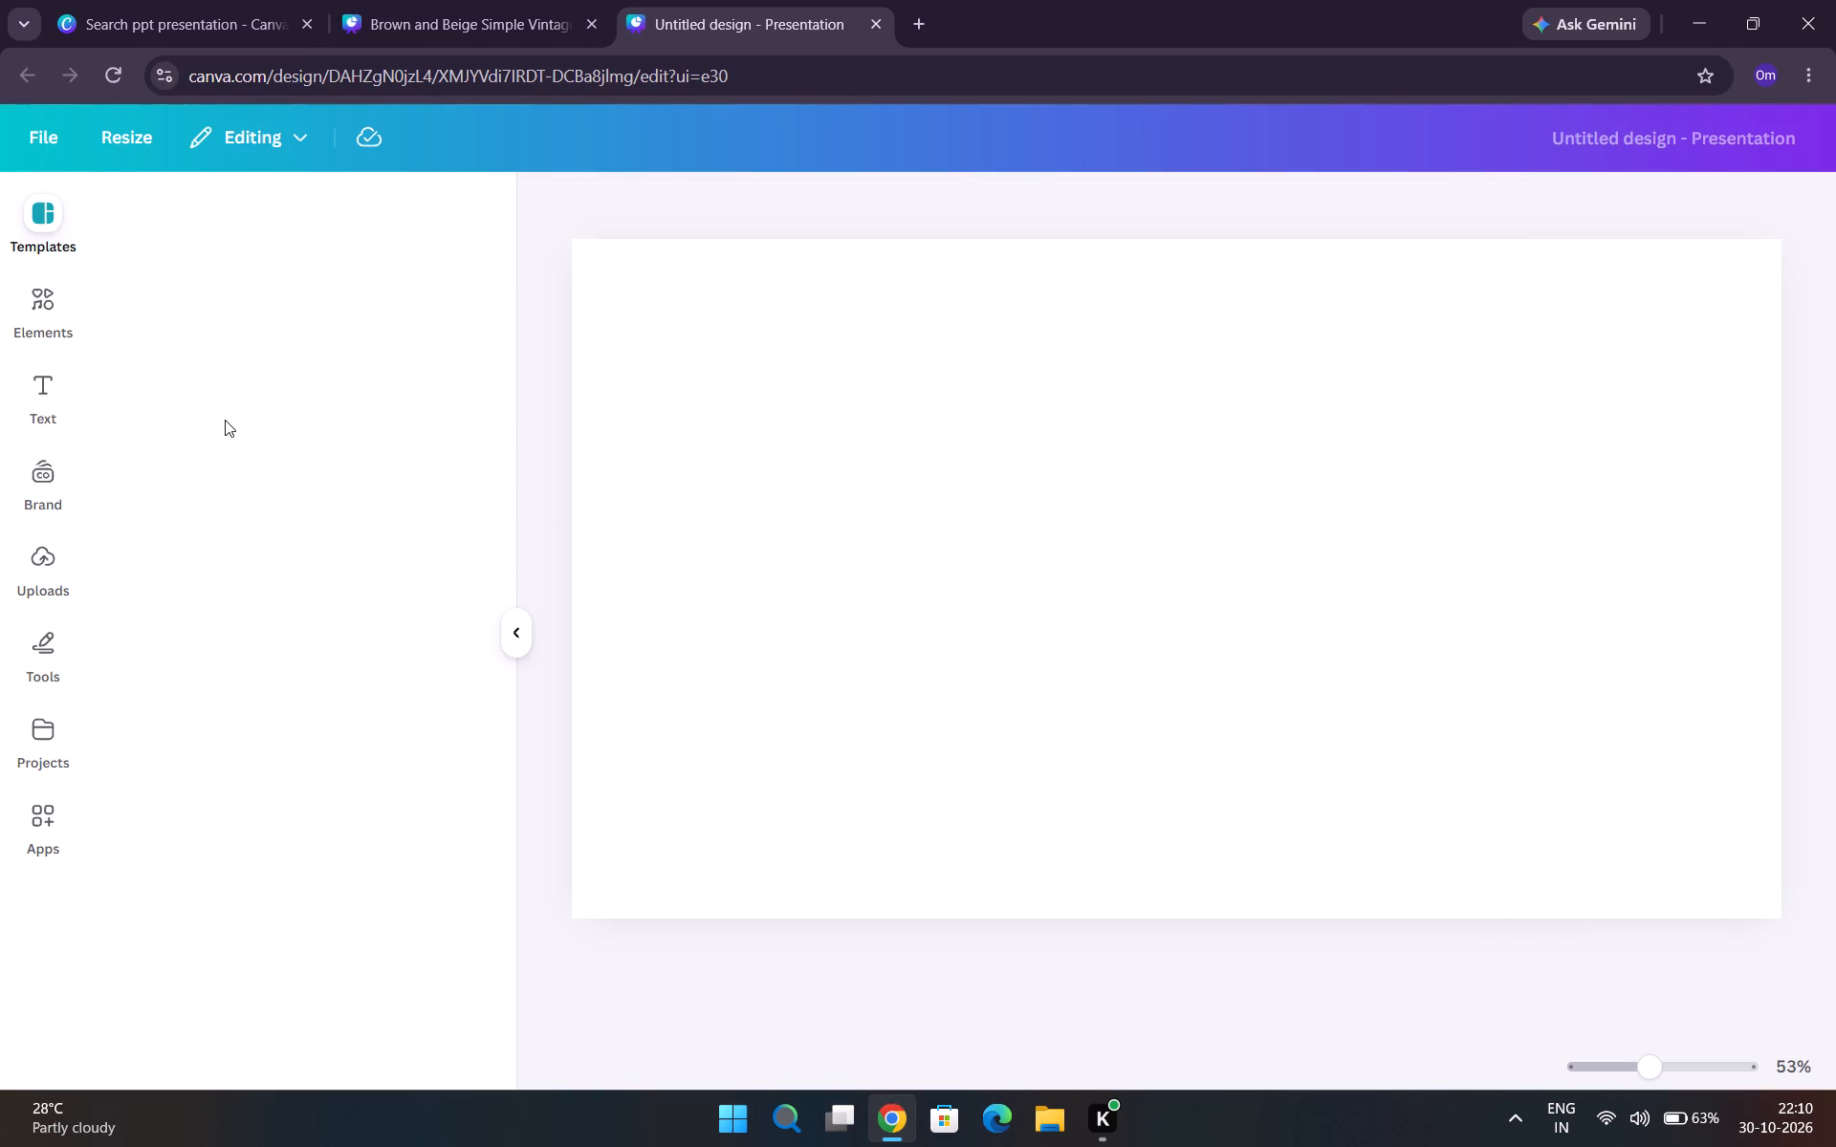
Search the elements for "background" and add the golden-bordered parchment graphic from the graphics results to the blank page.
{"action": "left_click", "coordinate": [55, 297]}
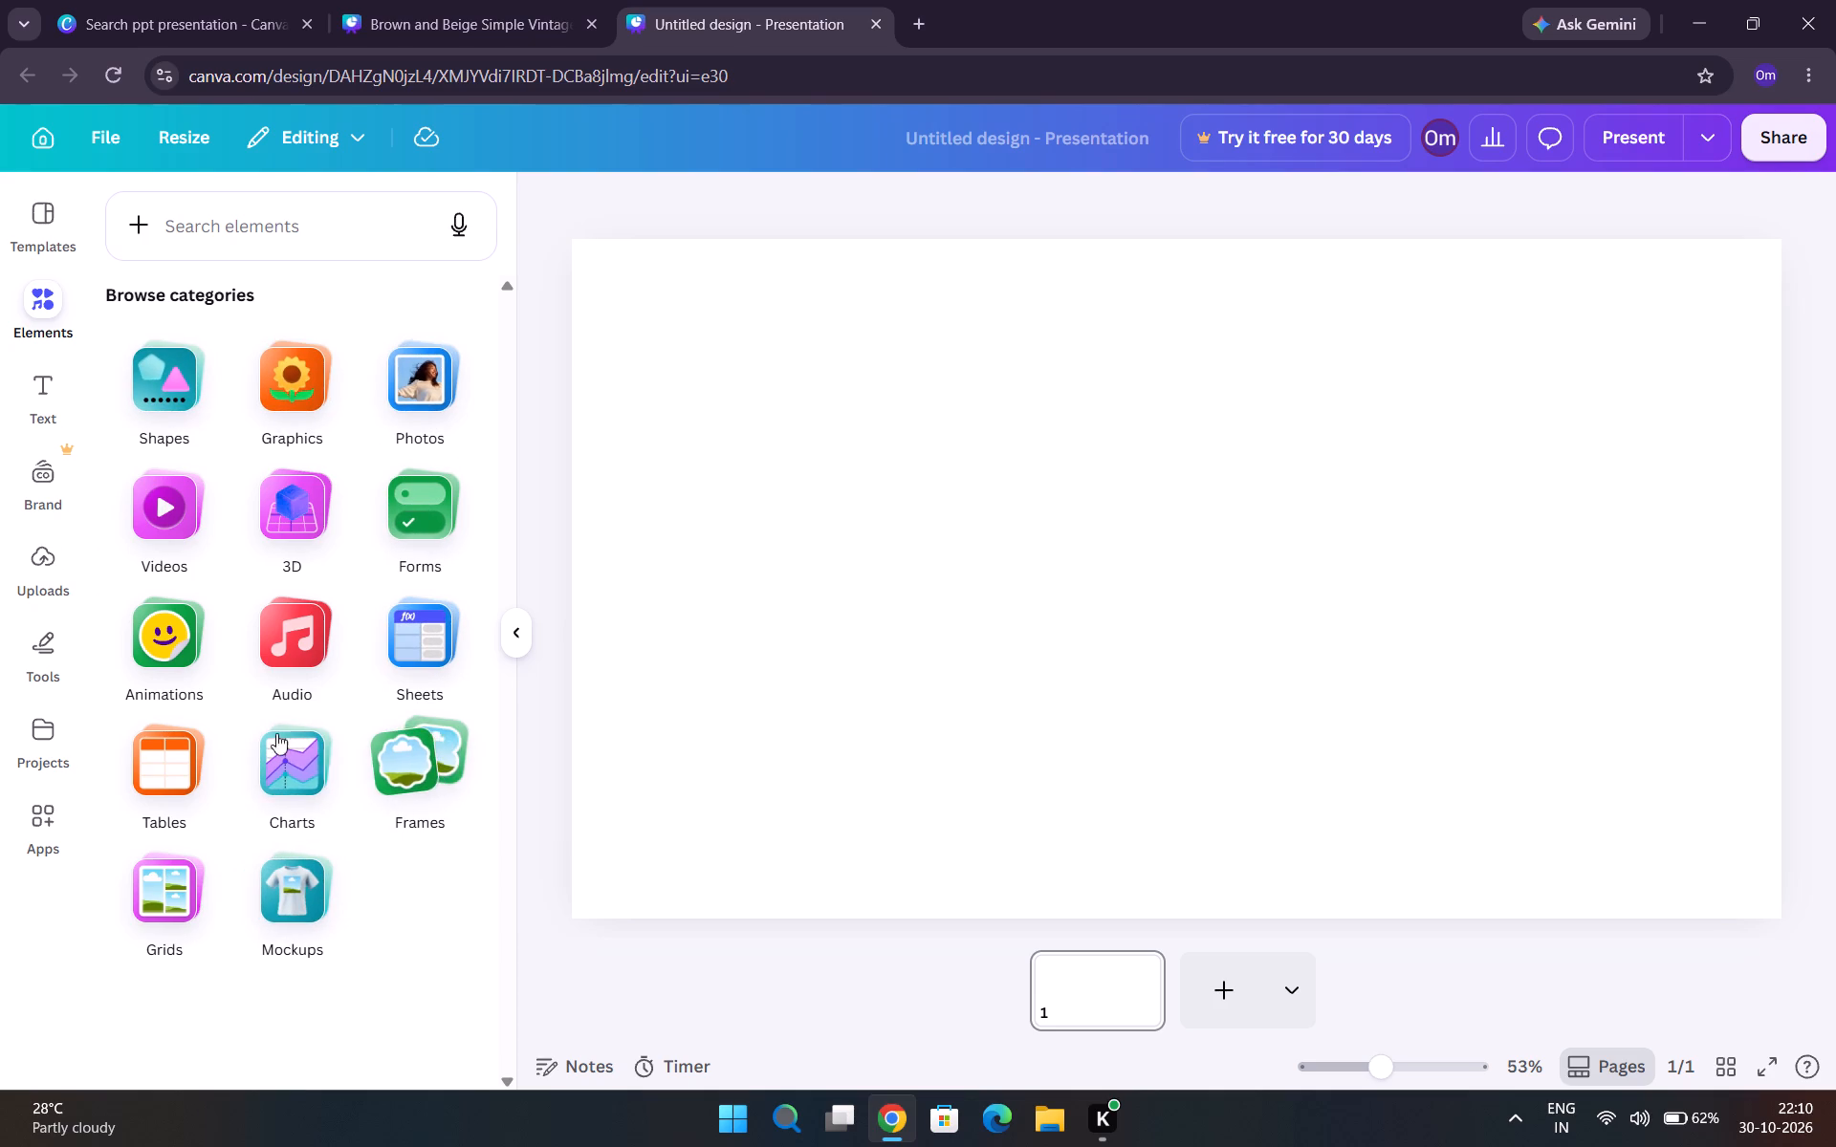
{"action": "left_click", "coordinate": [235, 238]}
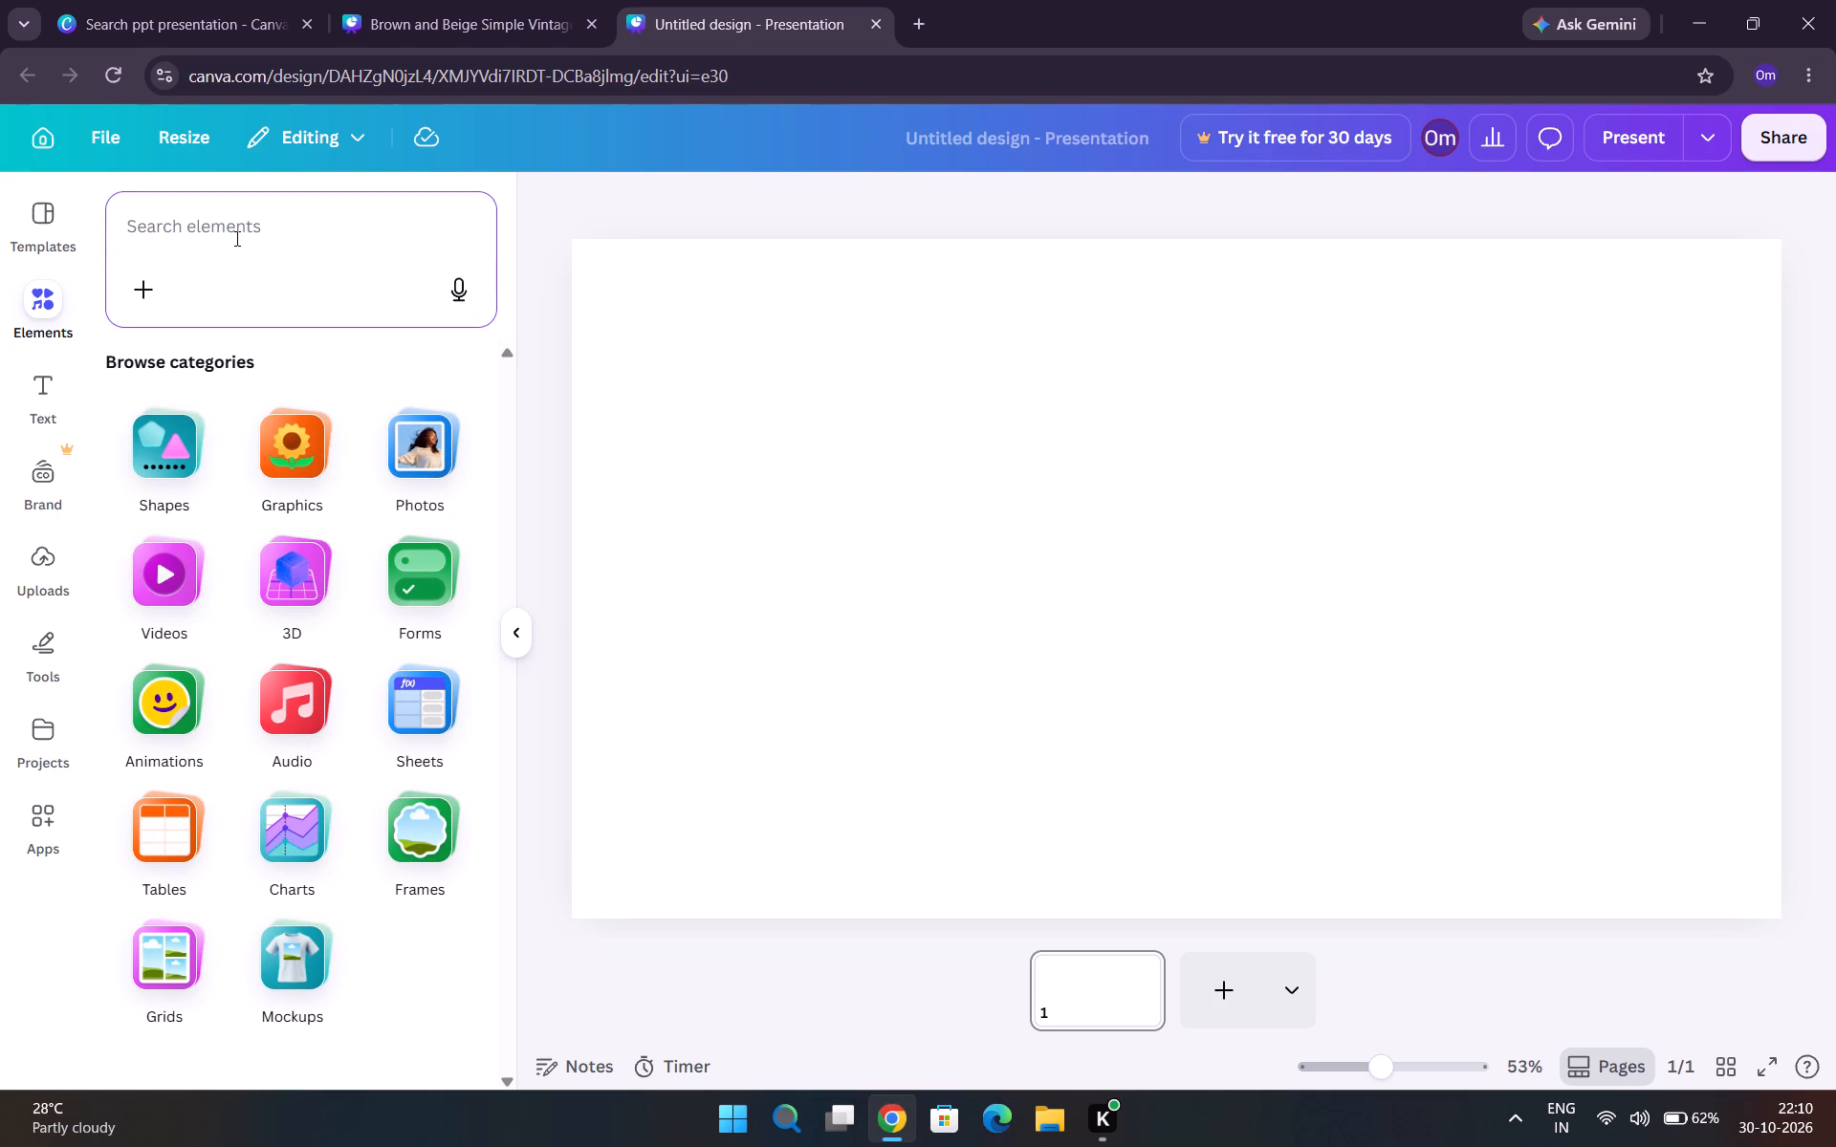
{"action": "type", "text": "ba"}
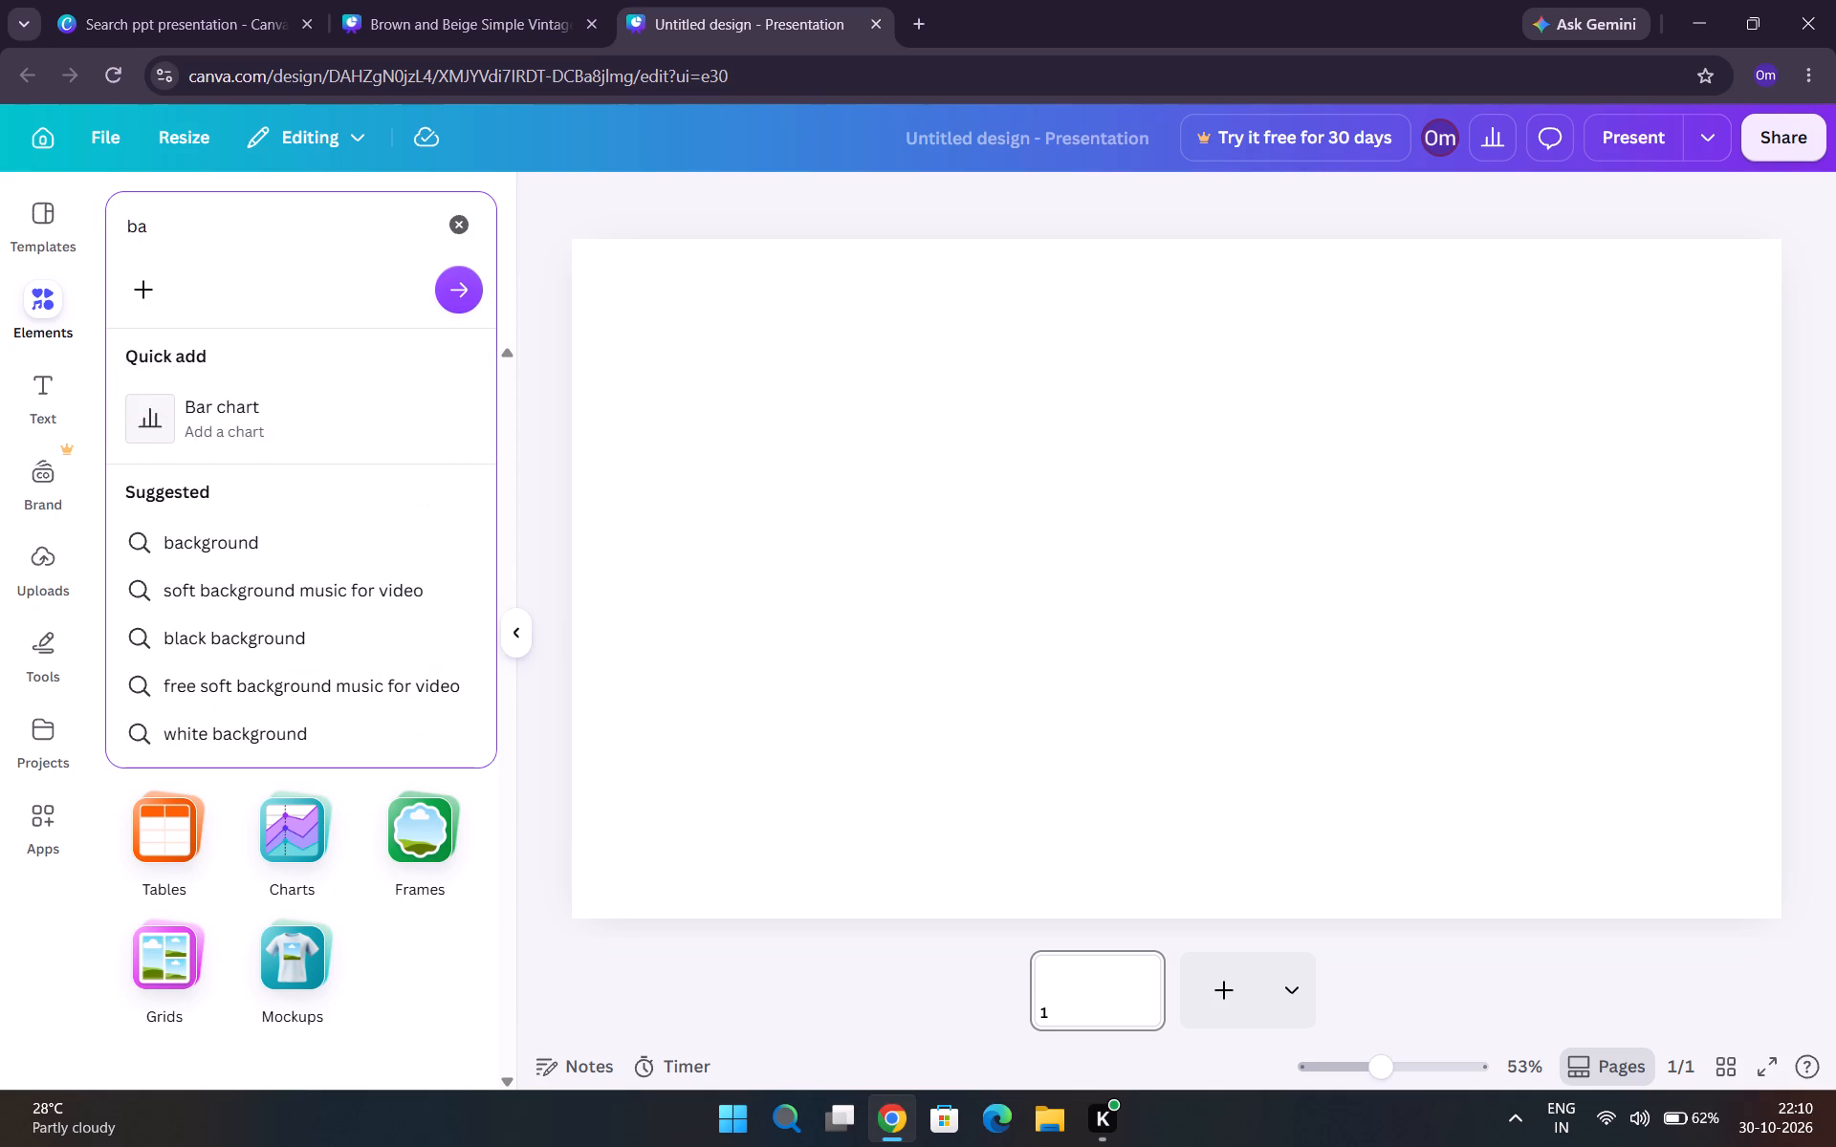
{"action": "left_click", "coordinate": [205, 532]}
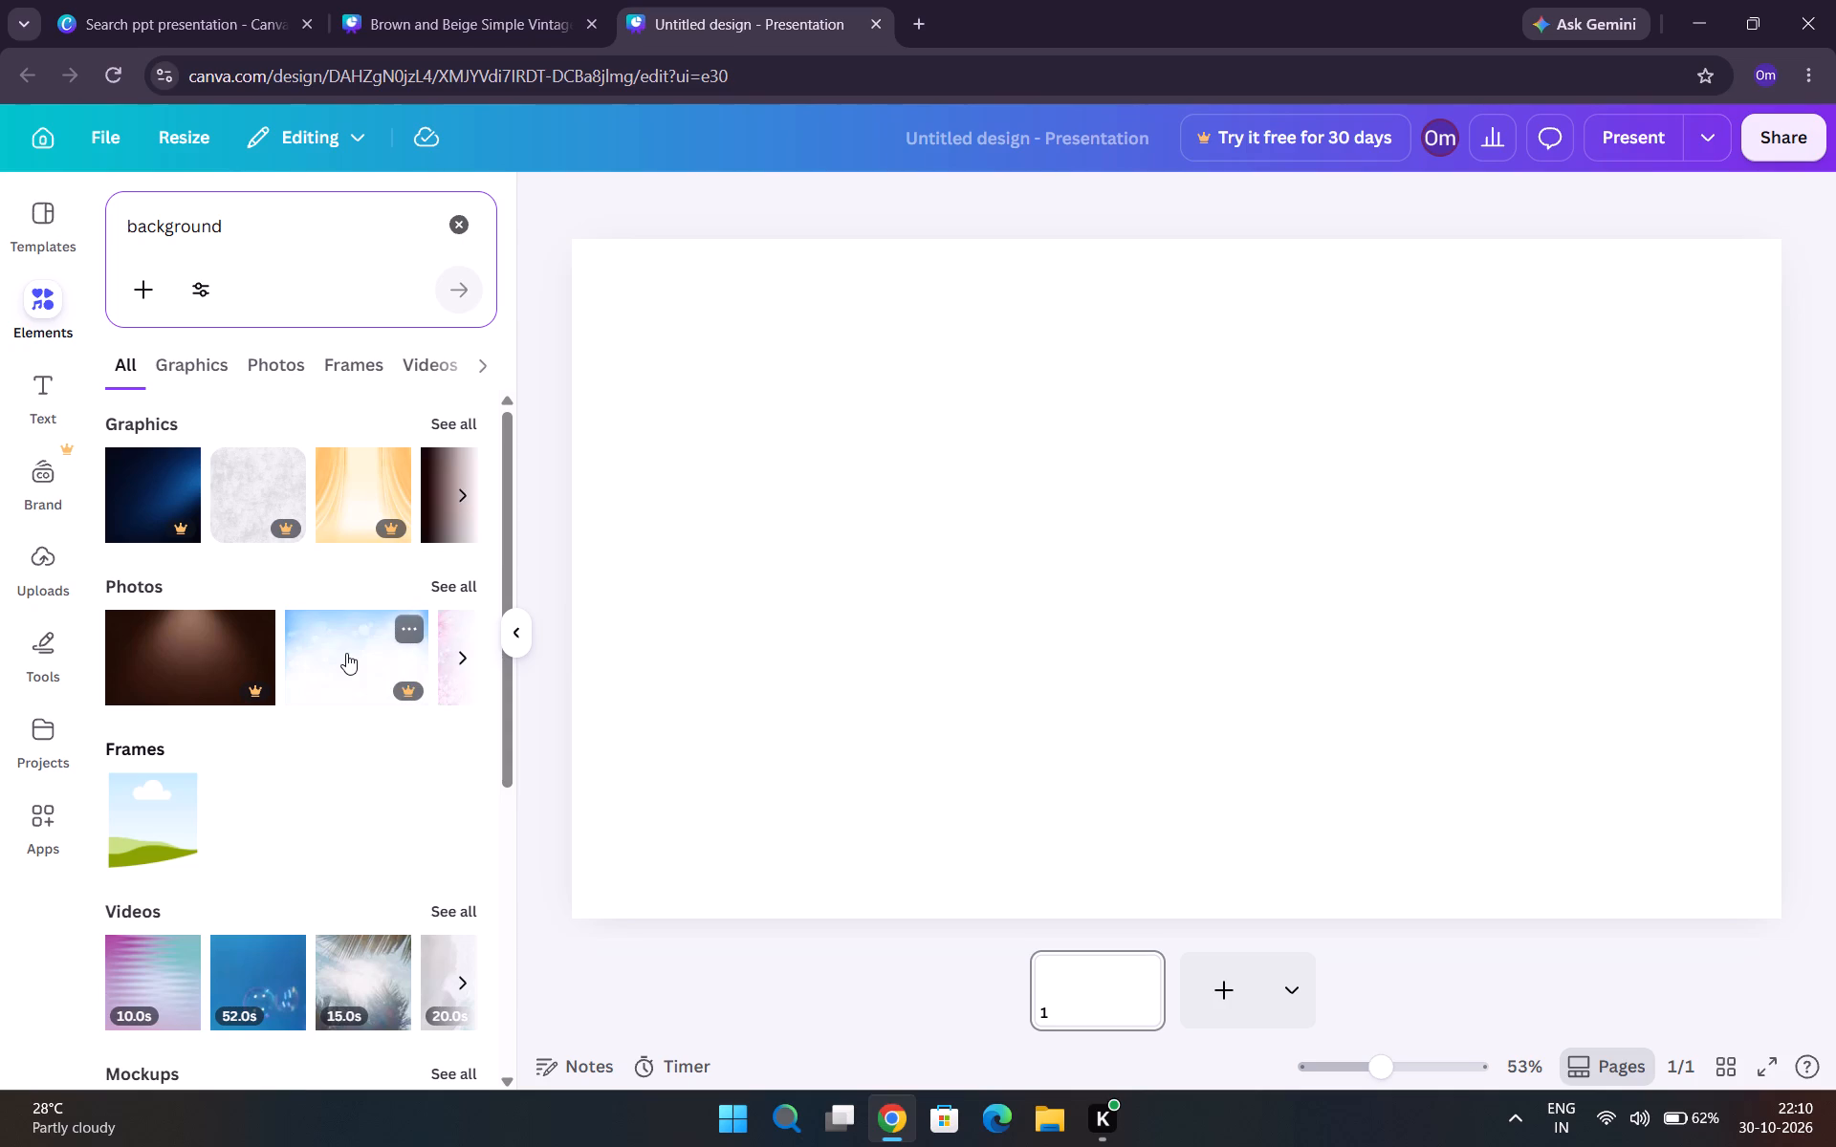
{"action": "scroll", "coordinate": [346, 653], "scroll_direction": "down", "scroll_amount": 3}
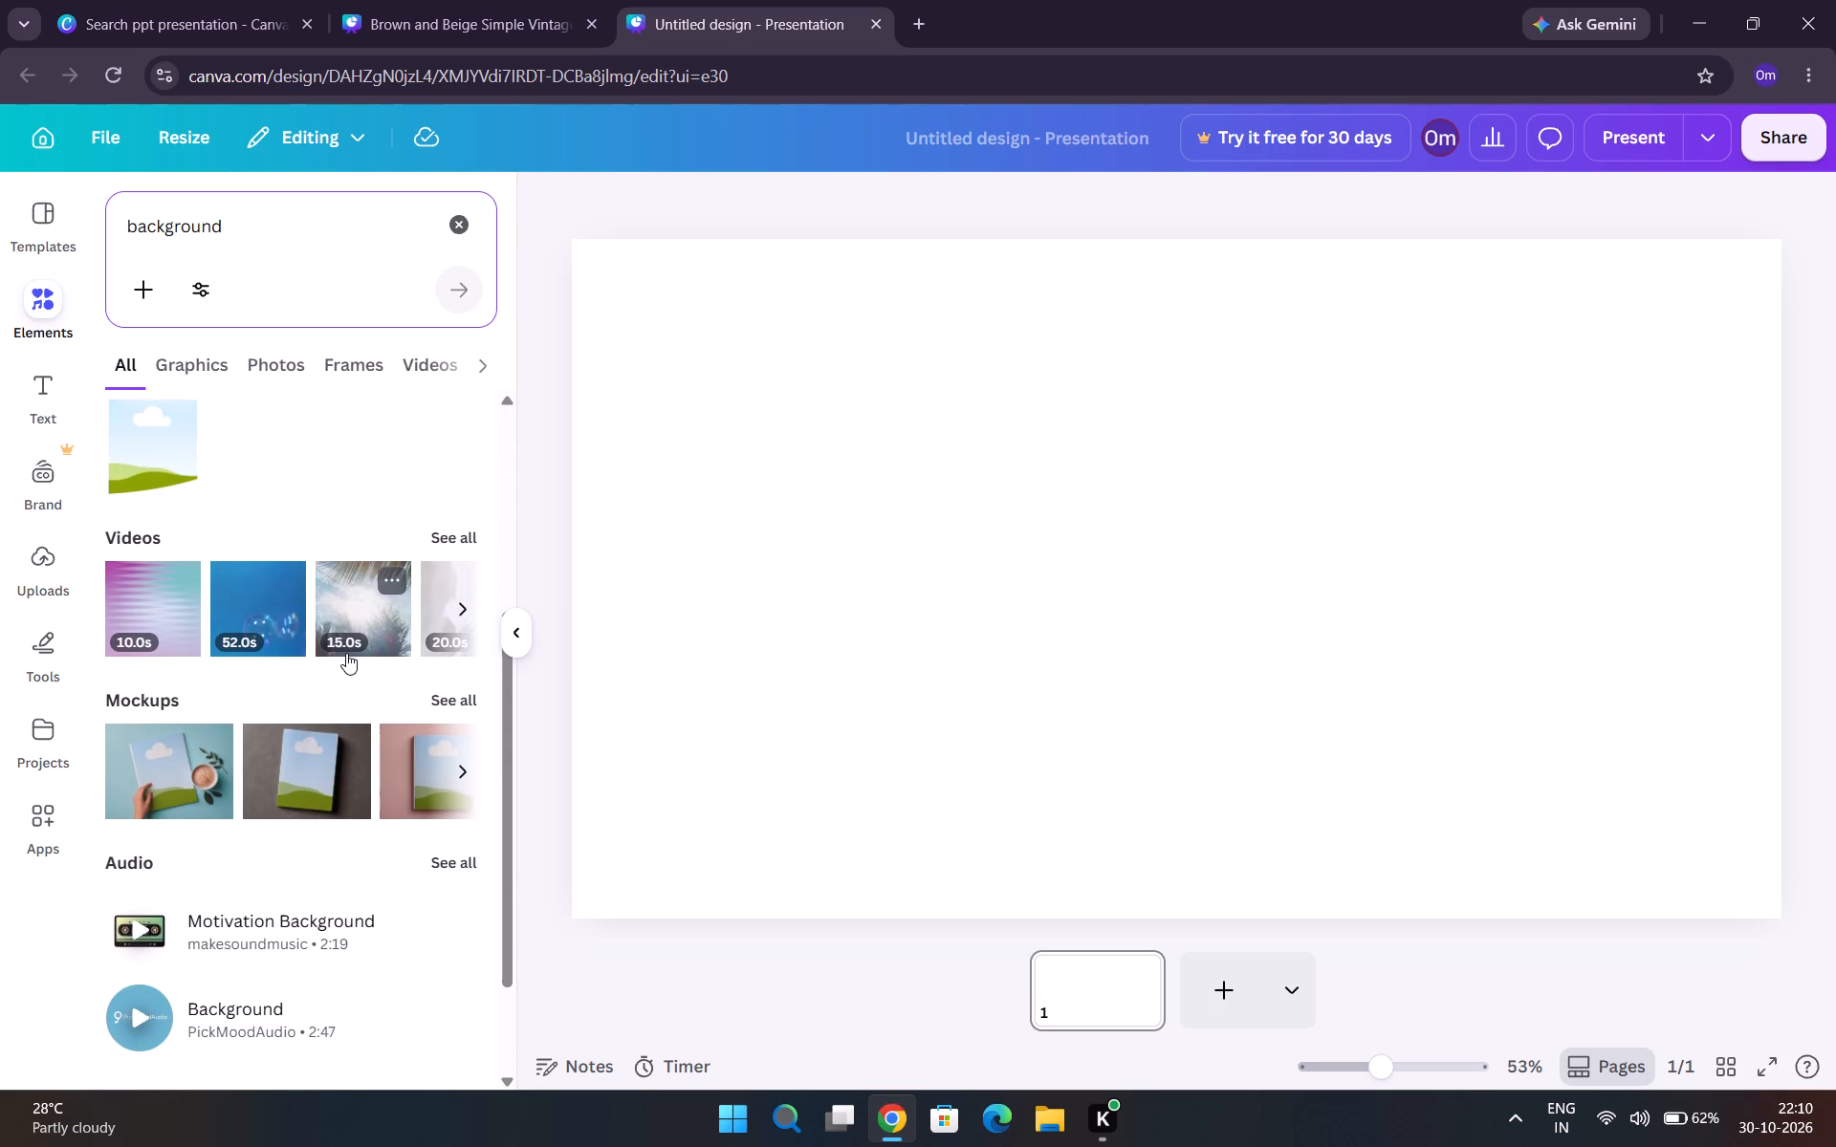
{"action": "scroll", "coordinate": [346, 653], "scroll_direction": "up", "scroll_amount": 3}
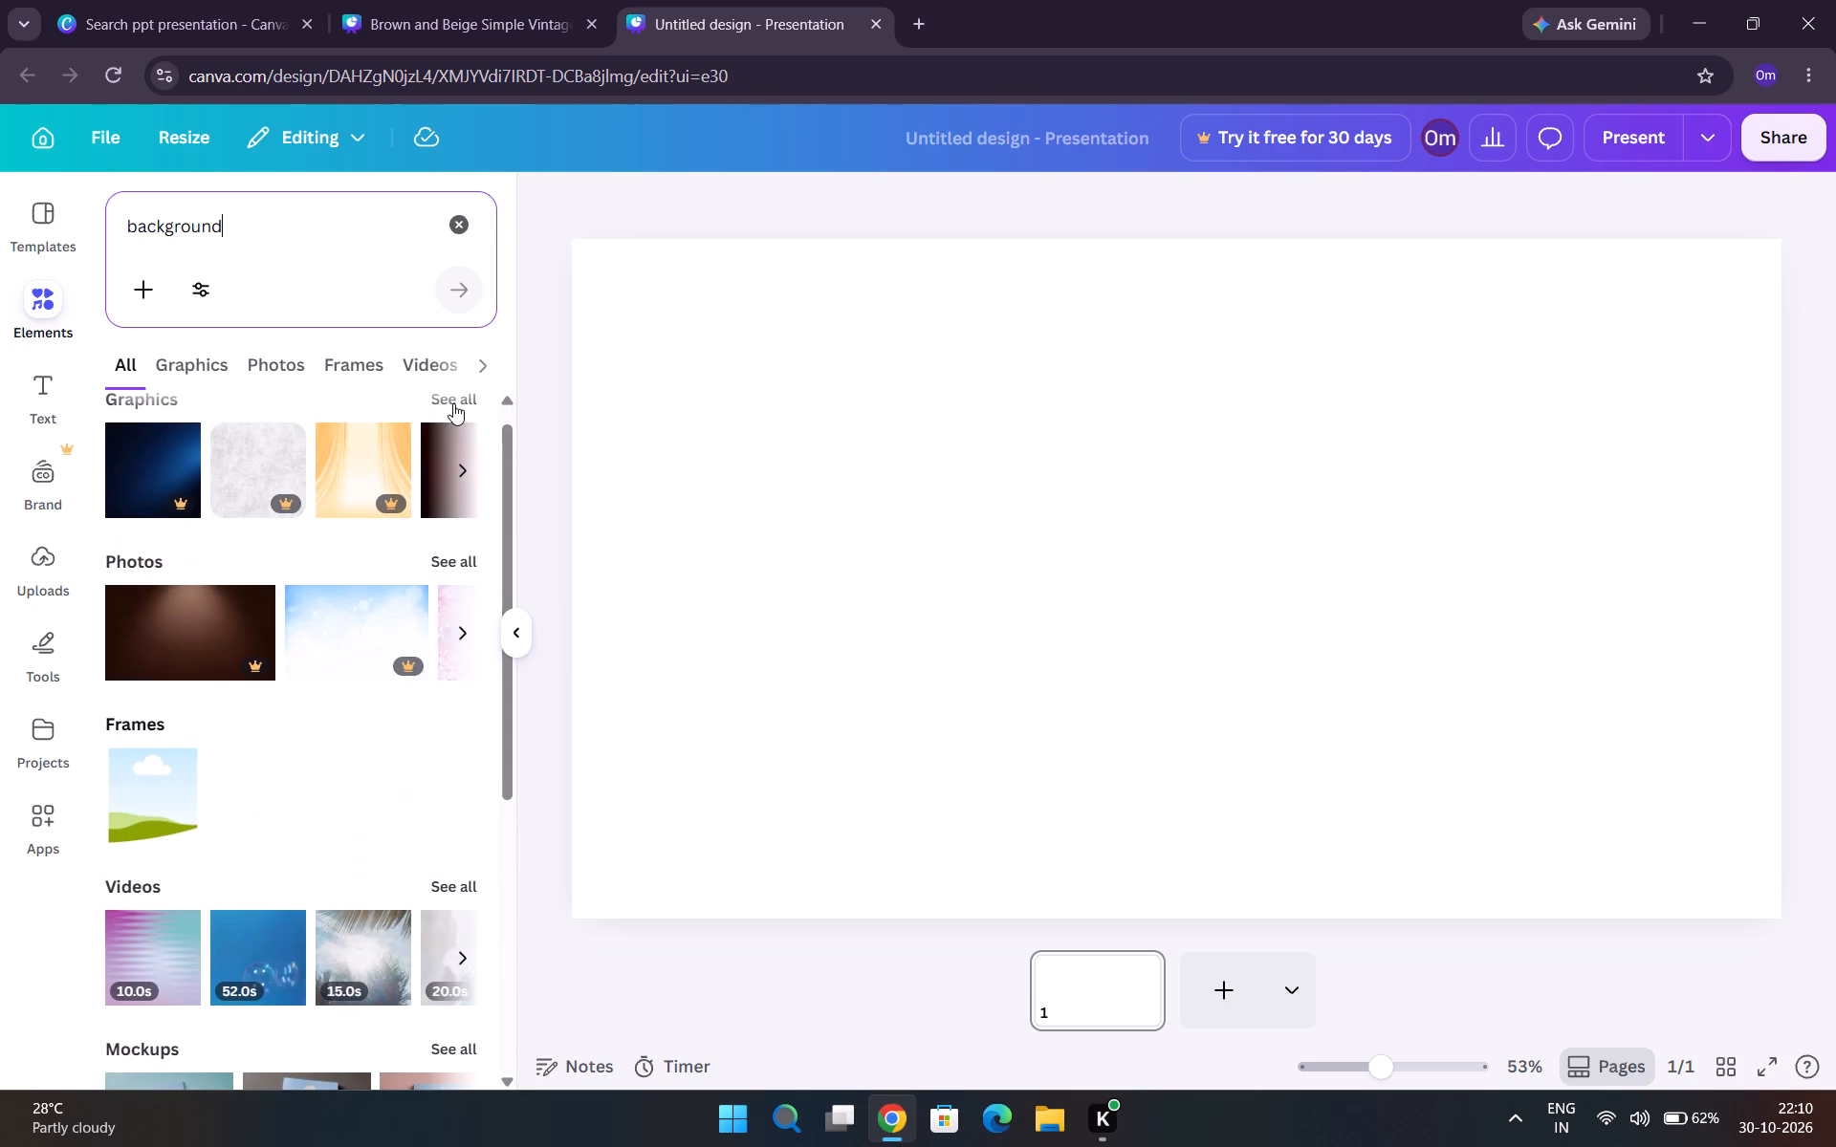
{"action": "left_click", "coordinate": [453, 403]}
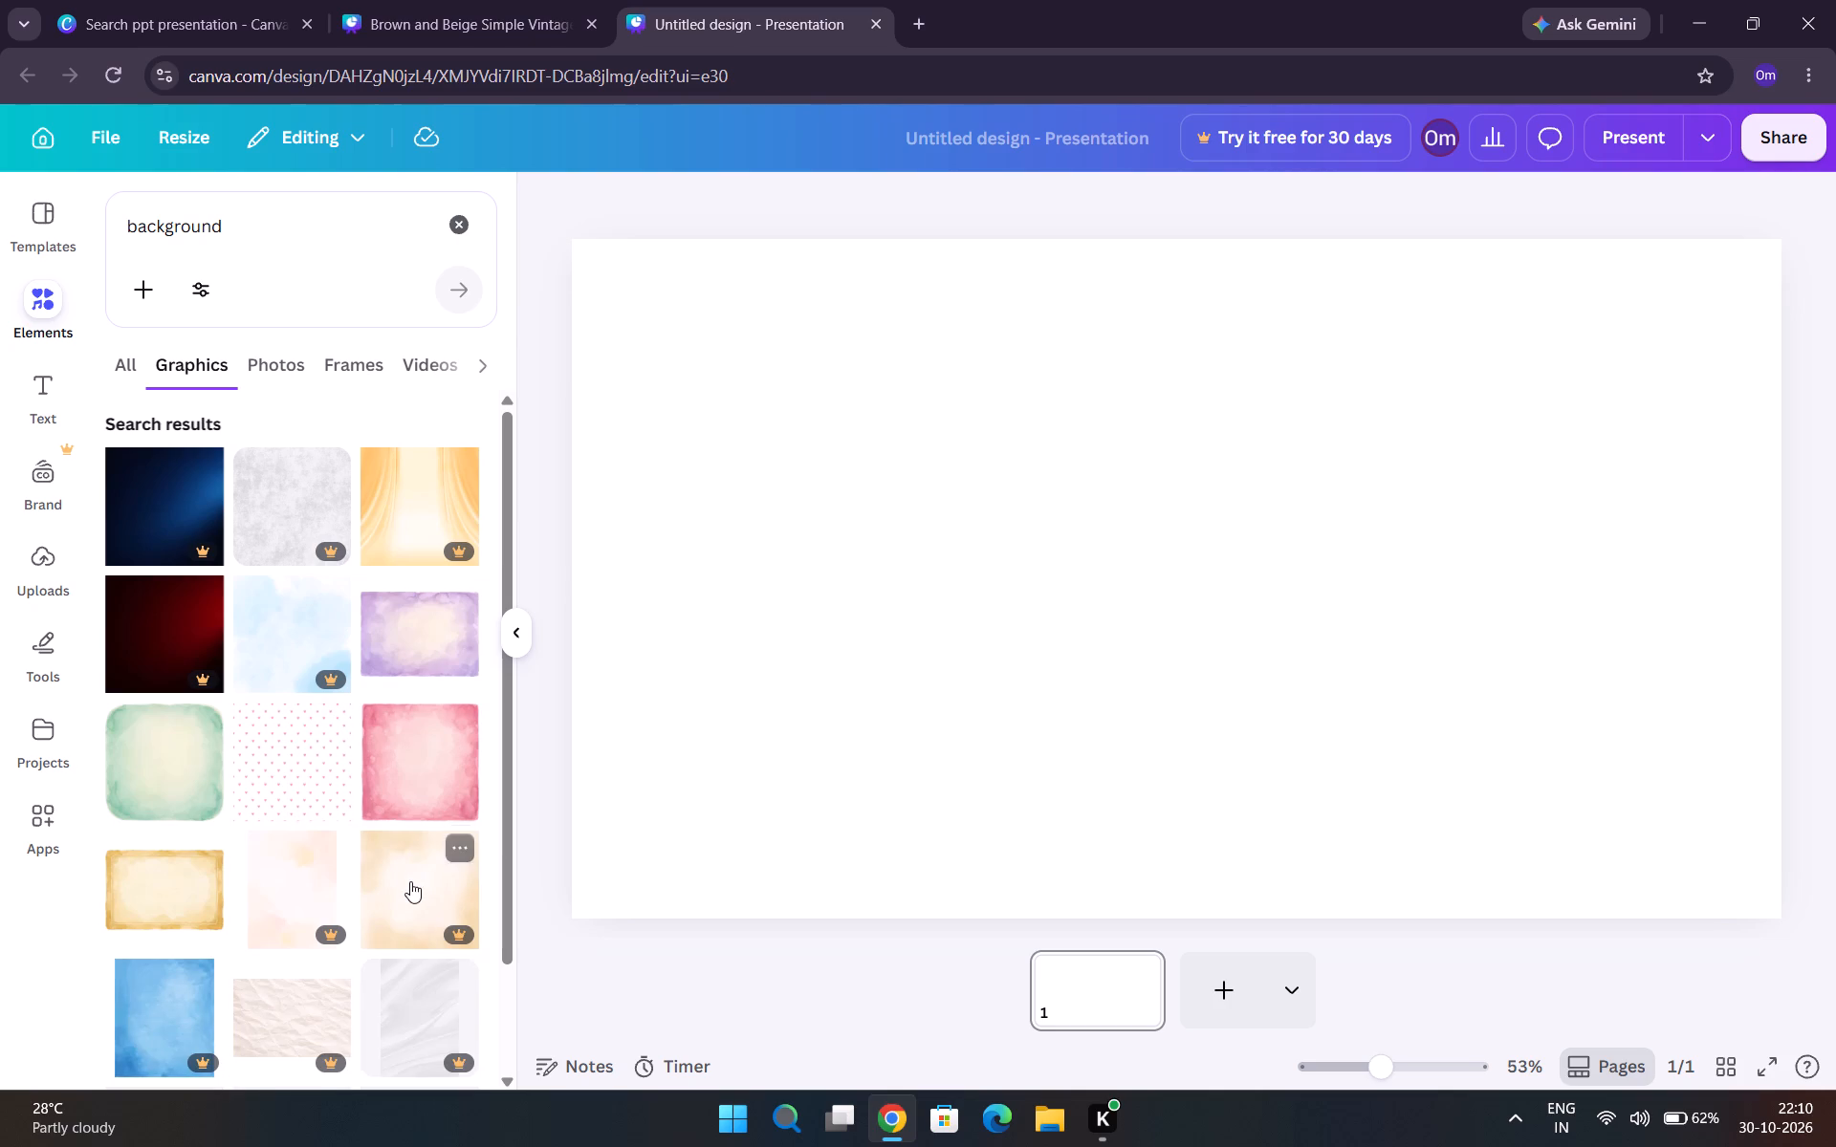
{"action": "scroll", "coordinate": [410, 881], "scroll_direction": "down", "scroll_amount": 1}
{"action": "scroll", "coordinate": [238, 970], "scroll_direction": "down", "scroll_amount": 1}
{"action": "left_click", "coordinate": [163, 585]}
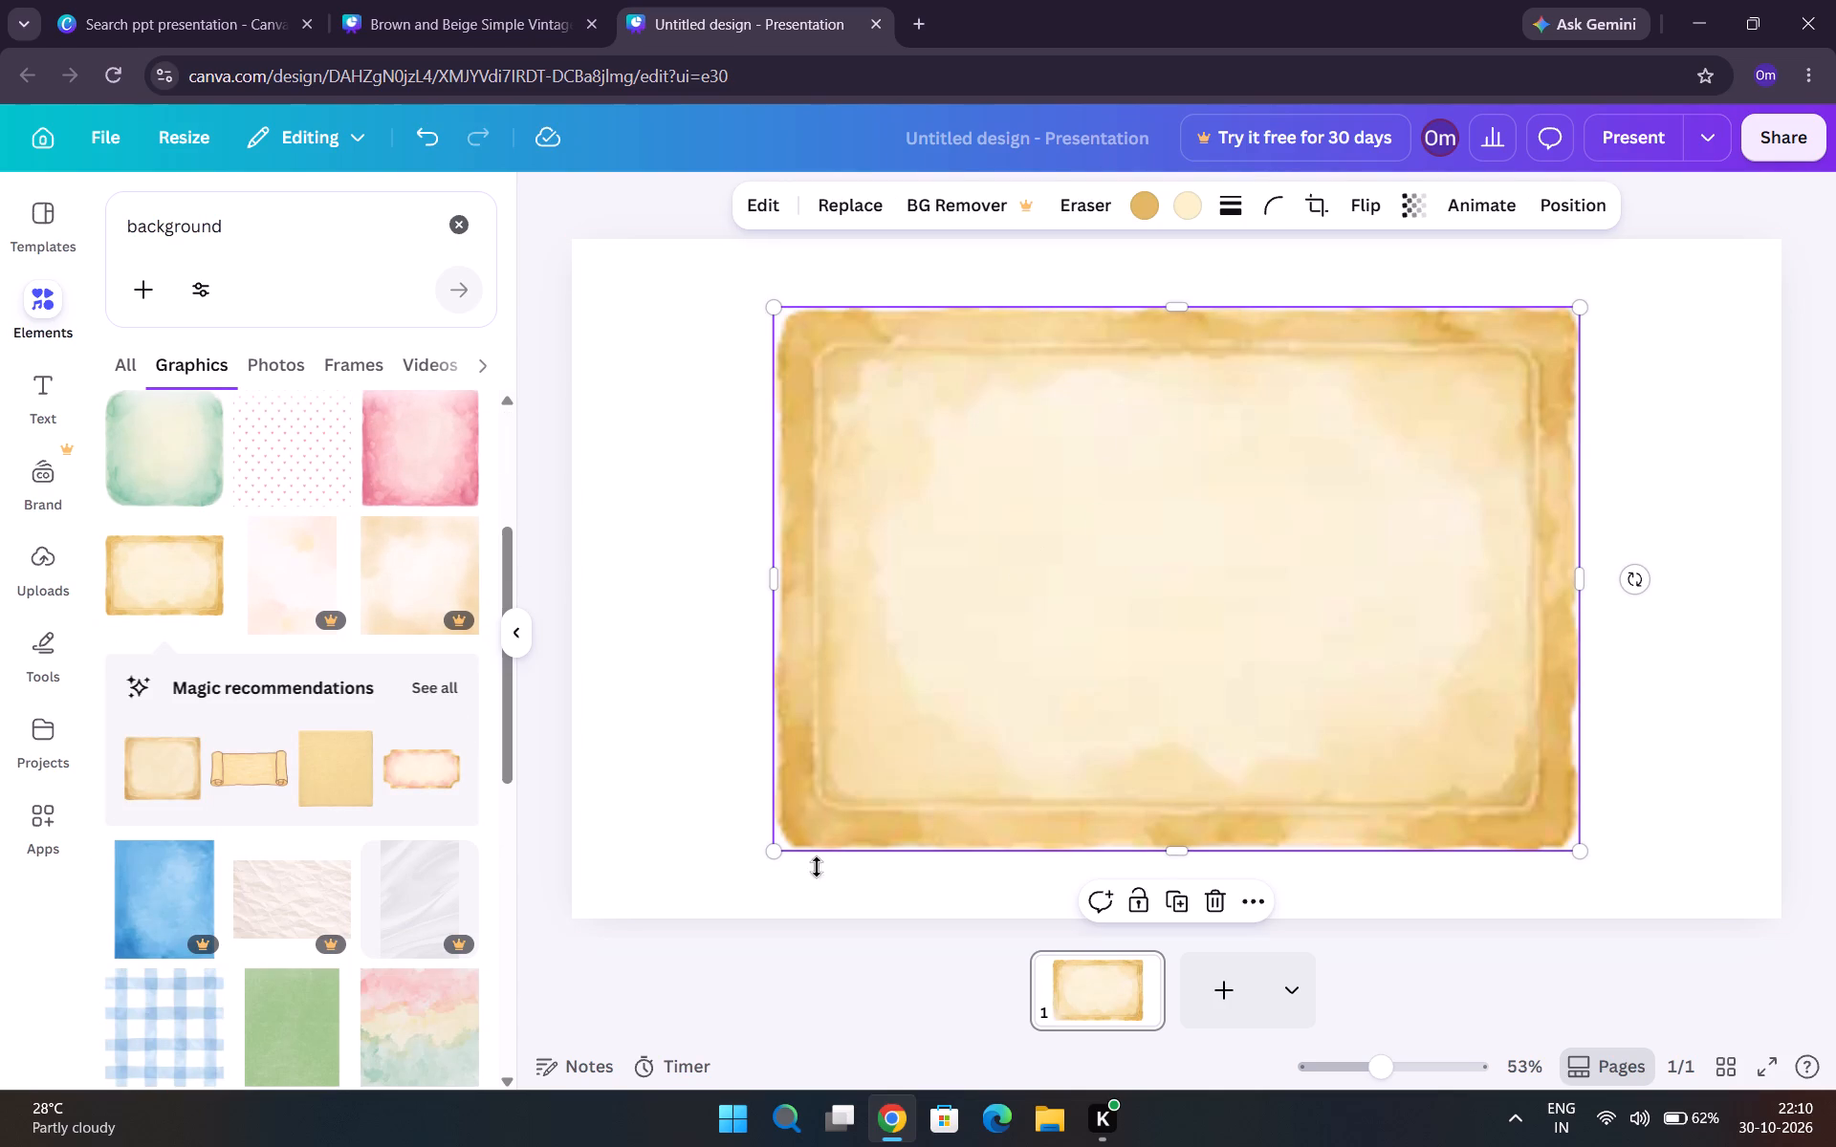
Enlarge the parchment graphic from its corners until it covers the whole page.
{"action": "left_click_drag", "start_coordinate": [778, 850], "coordinate": [633, 903]}
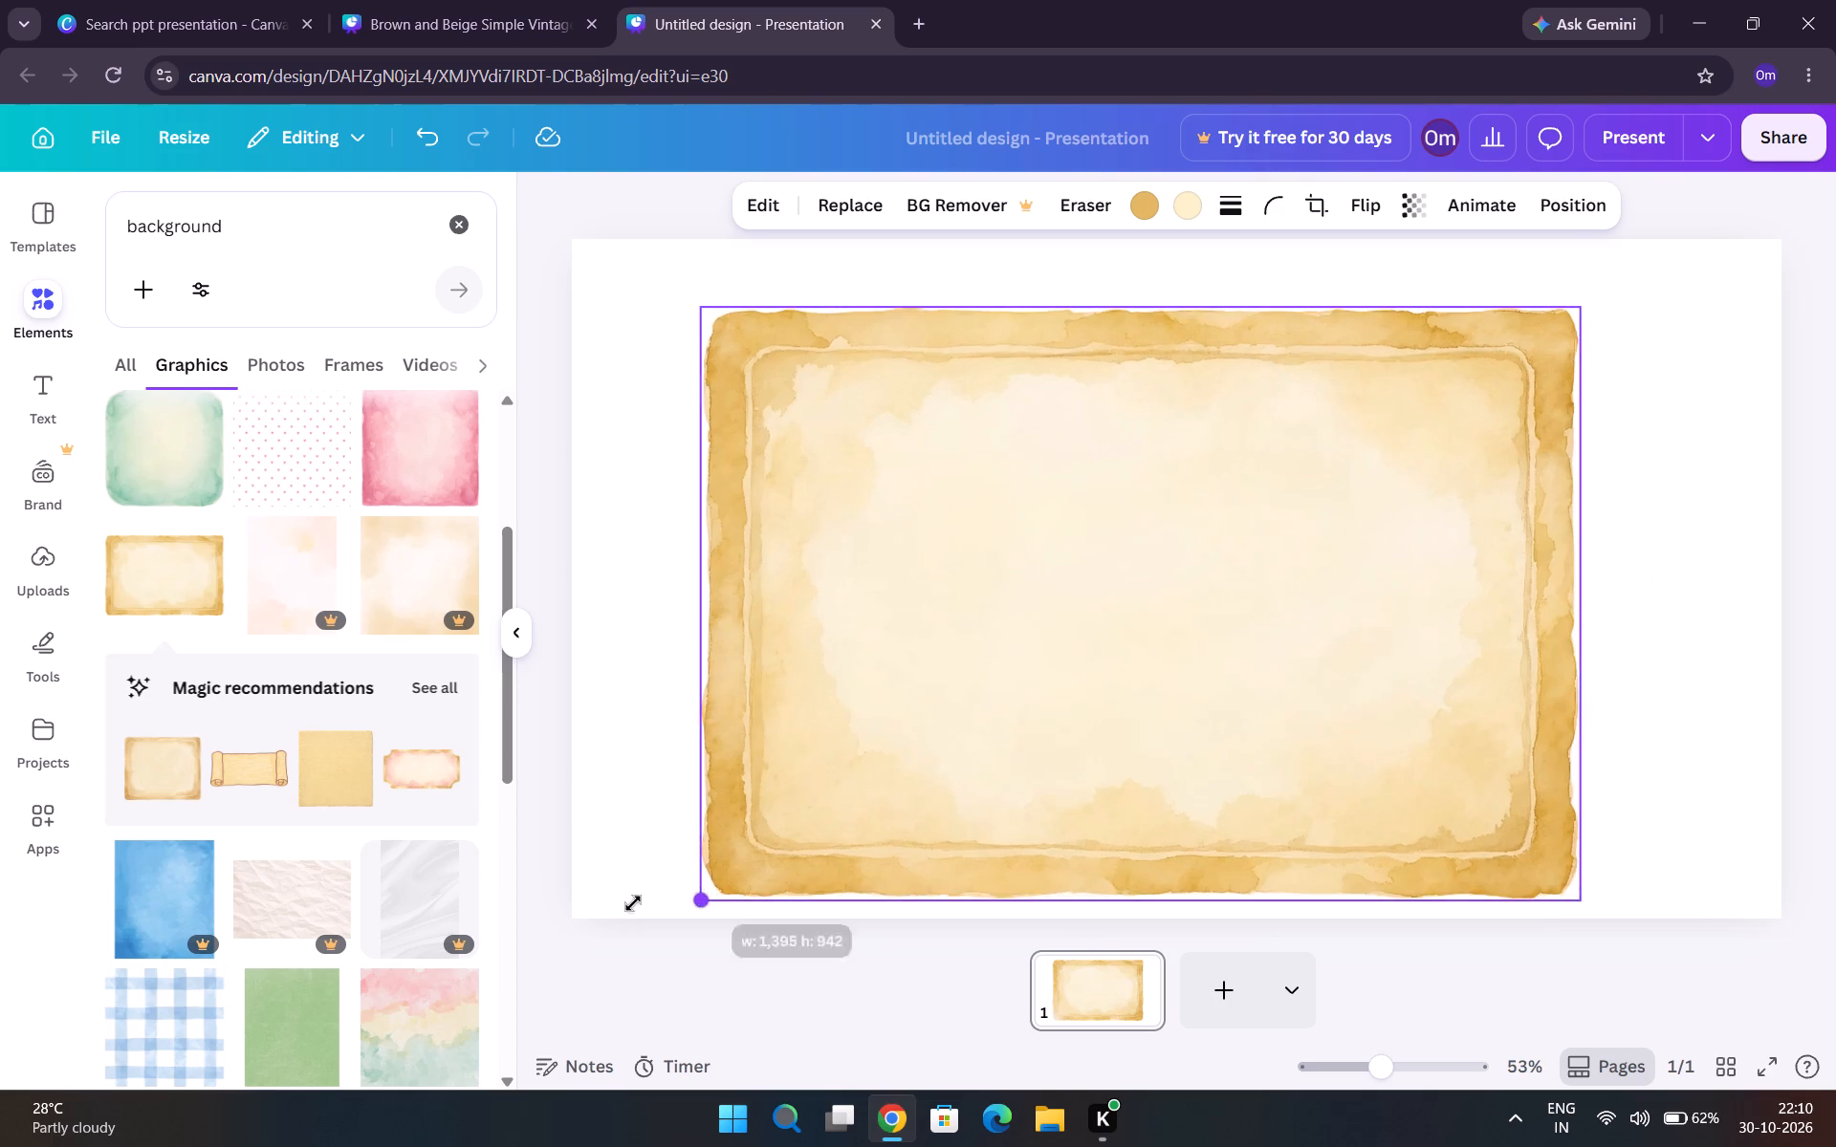
{"action": "left_click_drag", "start_coordinate": [633, 903], "coordinate": [494, 964]}
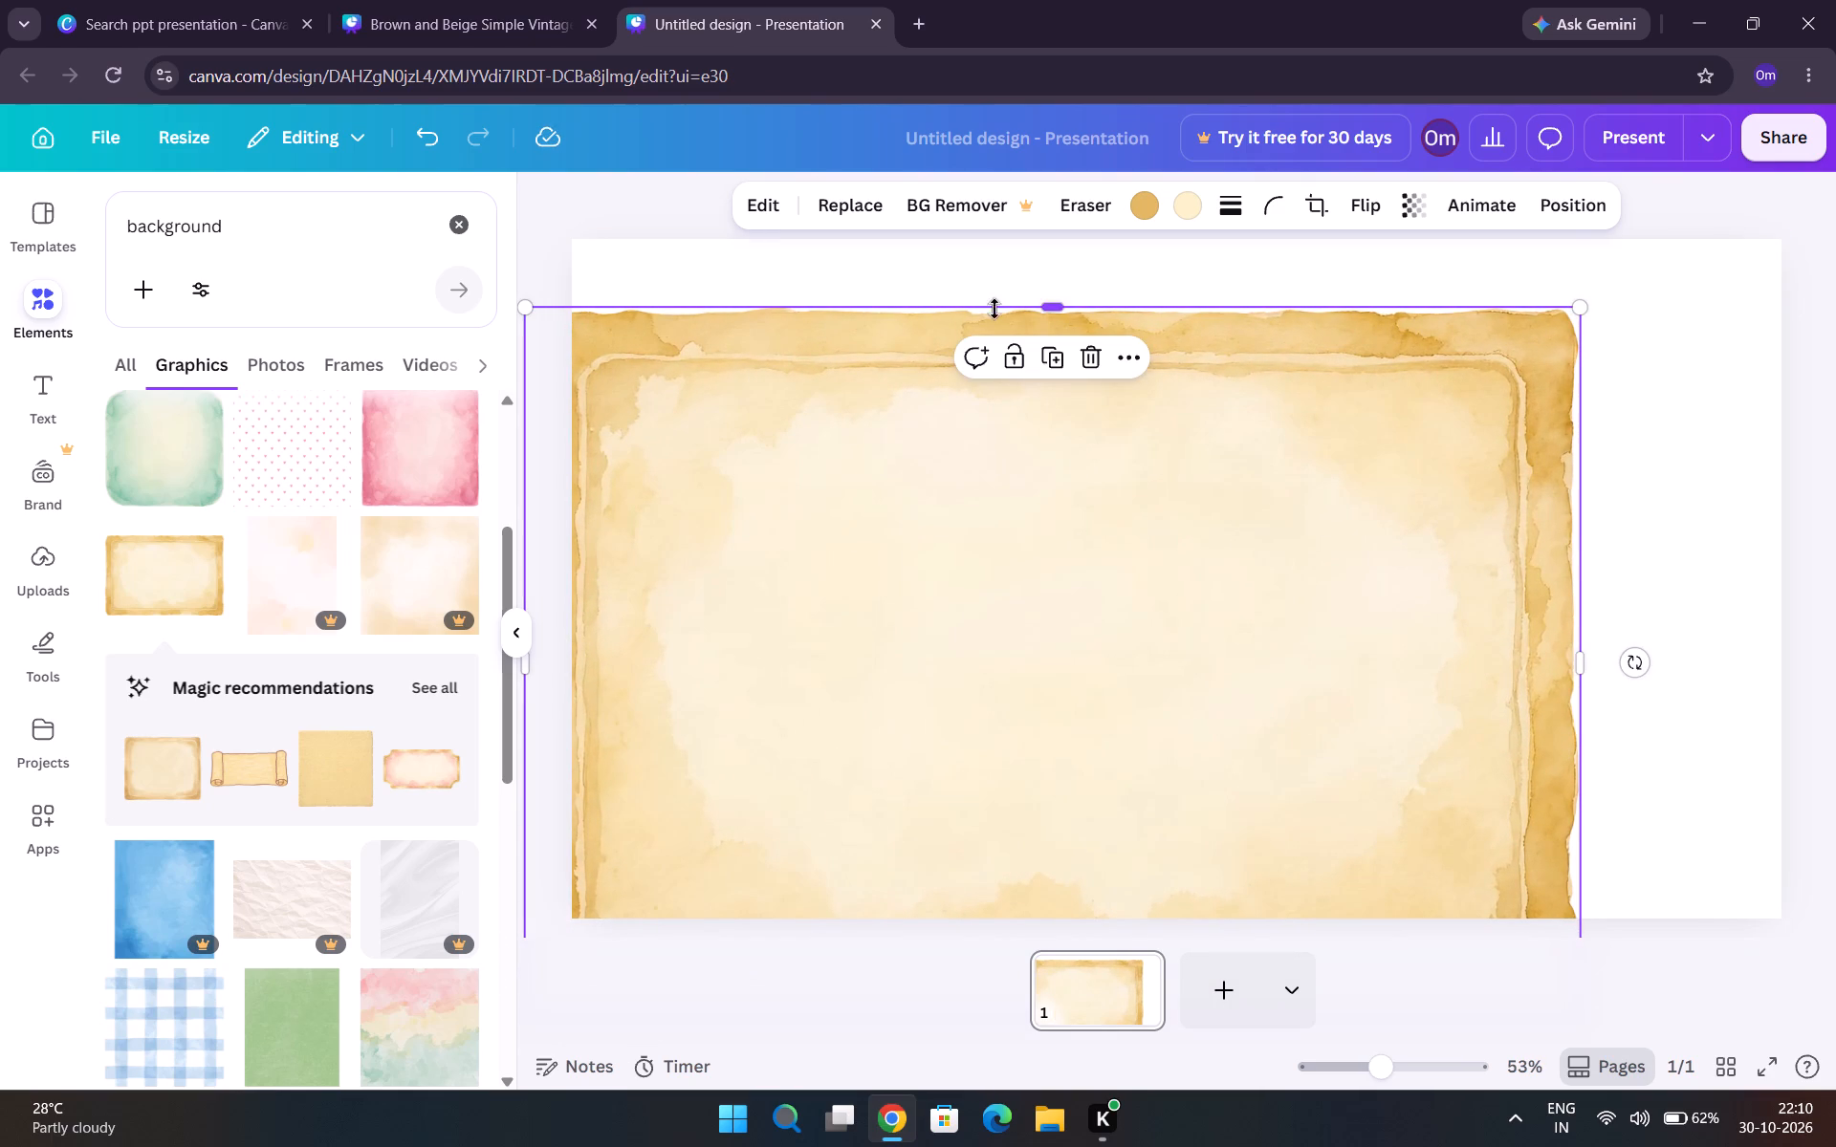
{"action": "left_click_drag", "start_coordinate": [1573, 302], "coordinate": [1835, 135]}
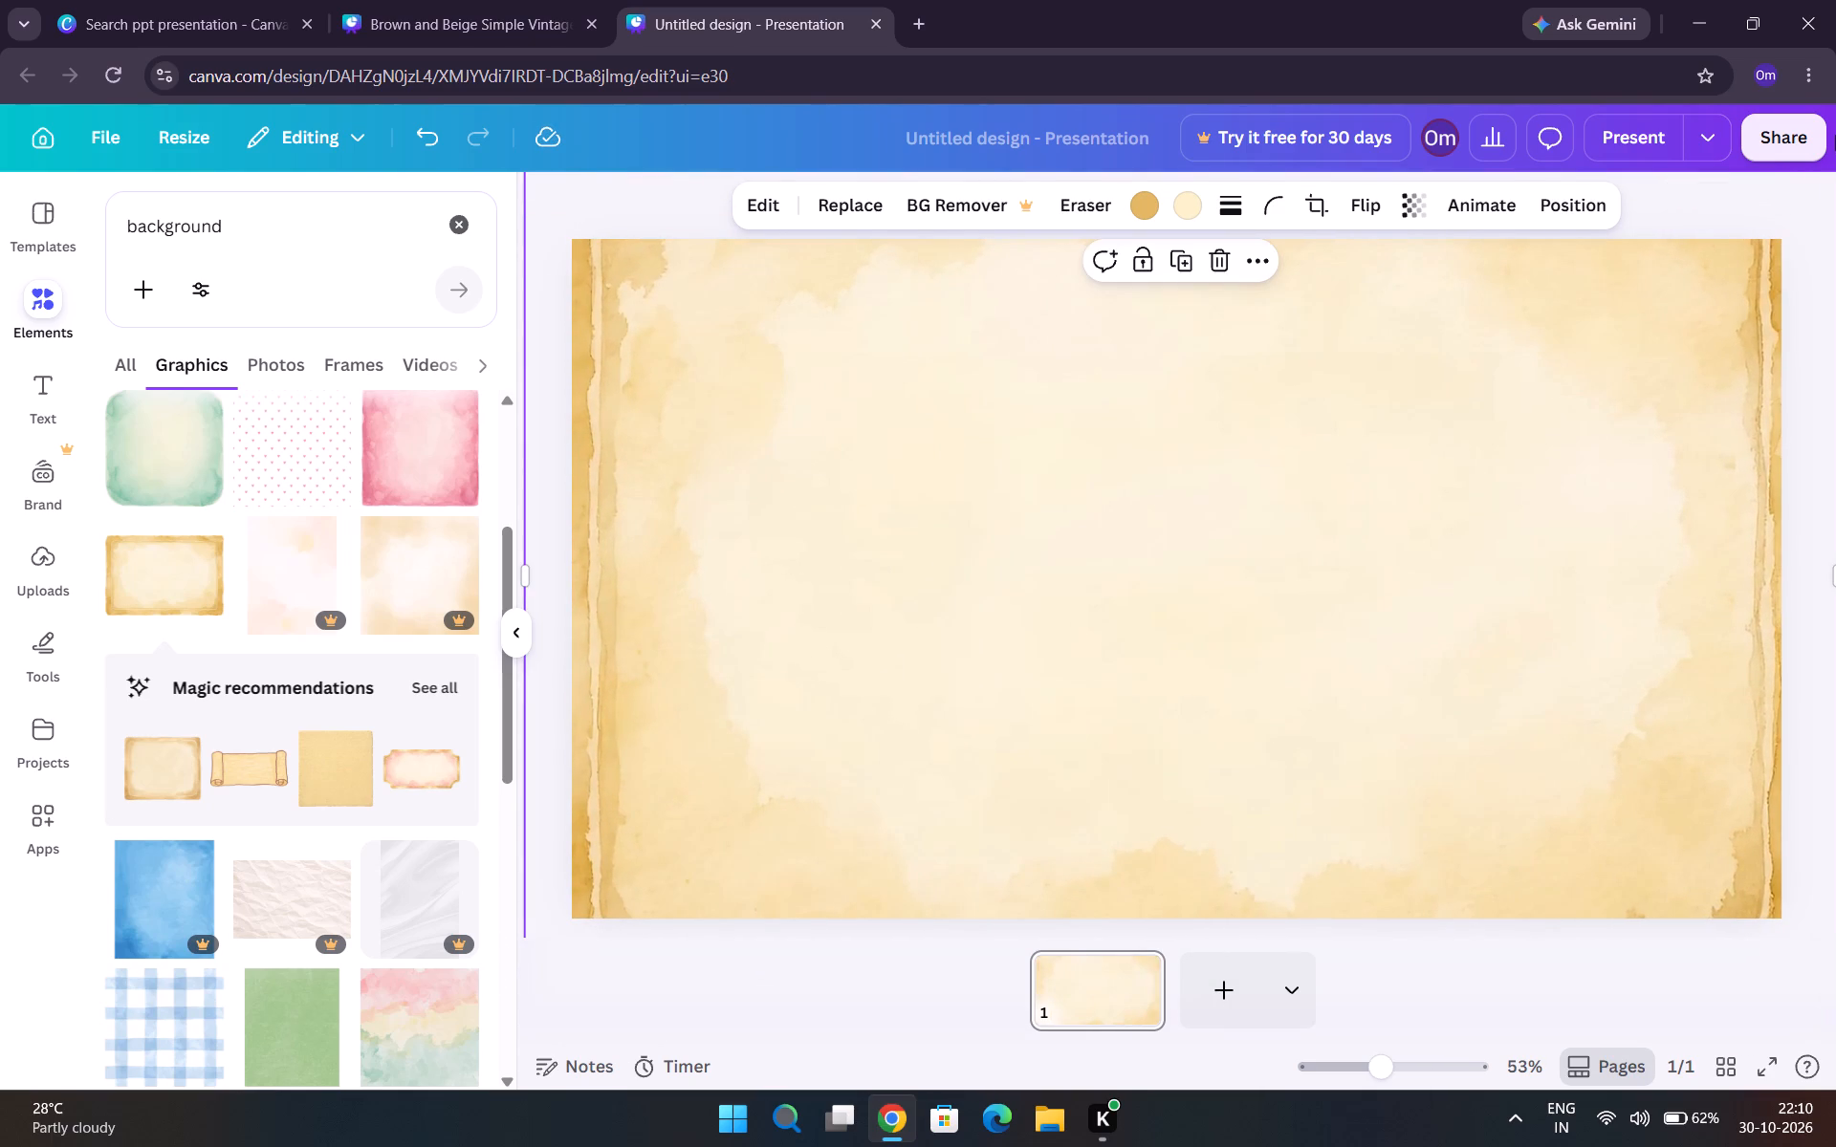
{"action": "left_click", "coordinate": [1271, 438]}
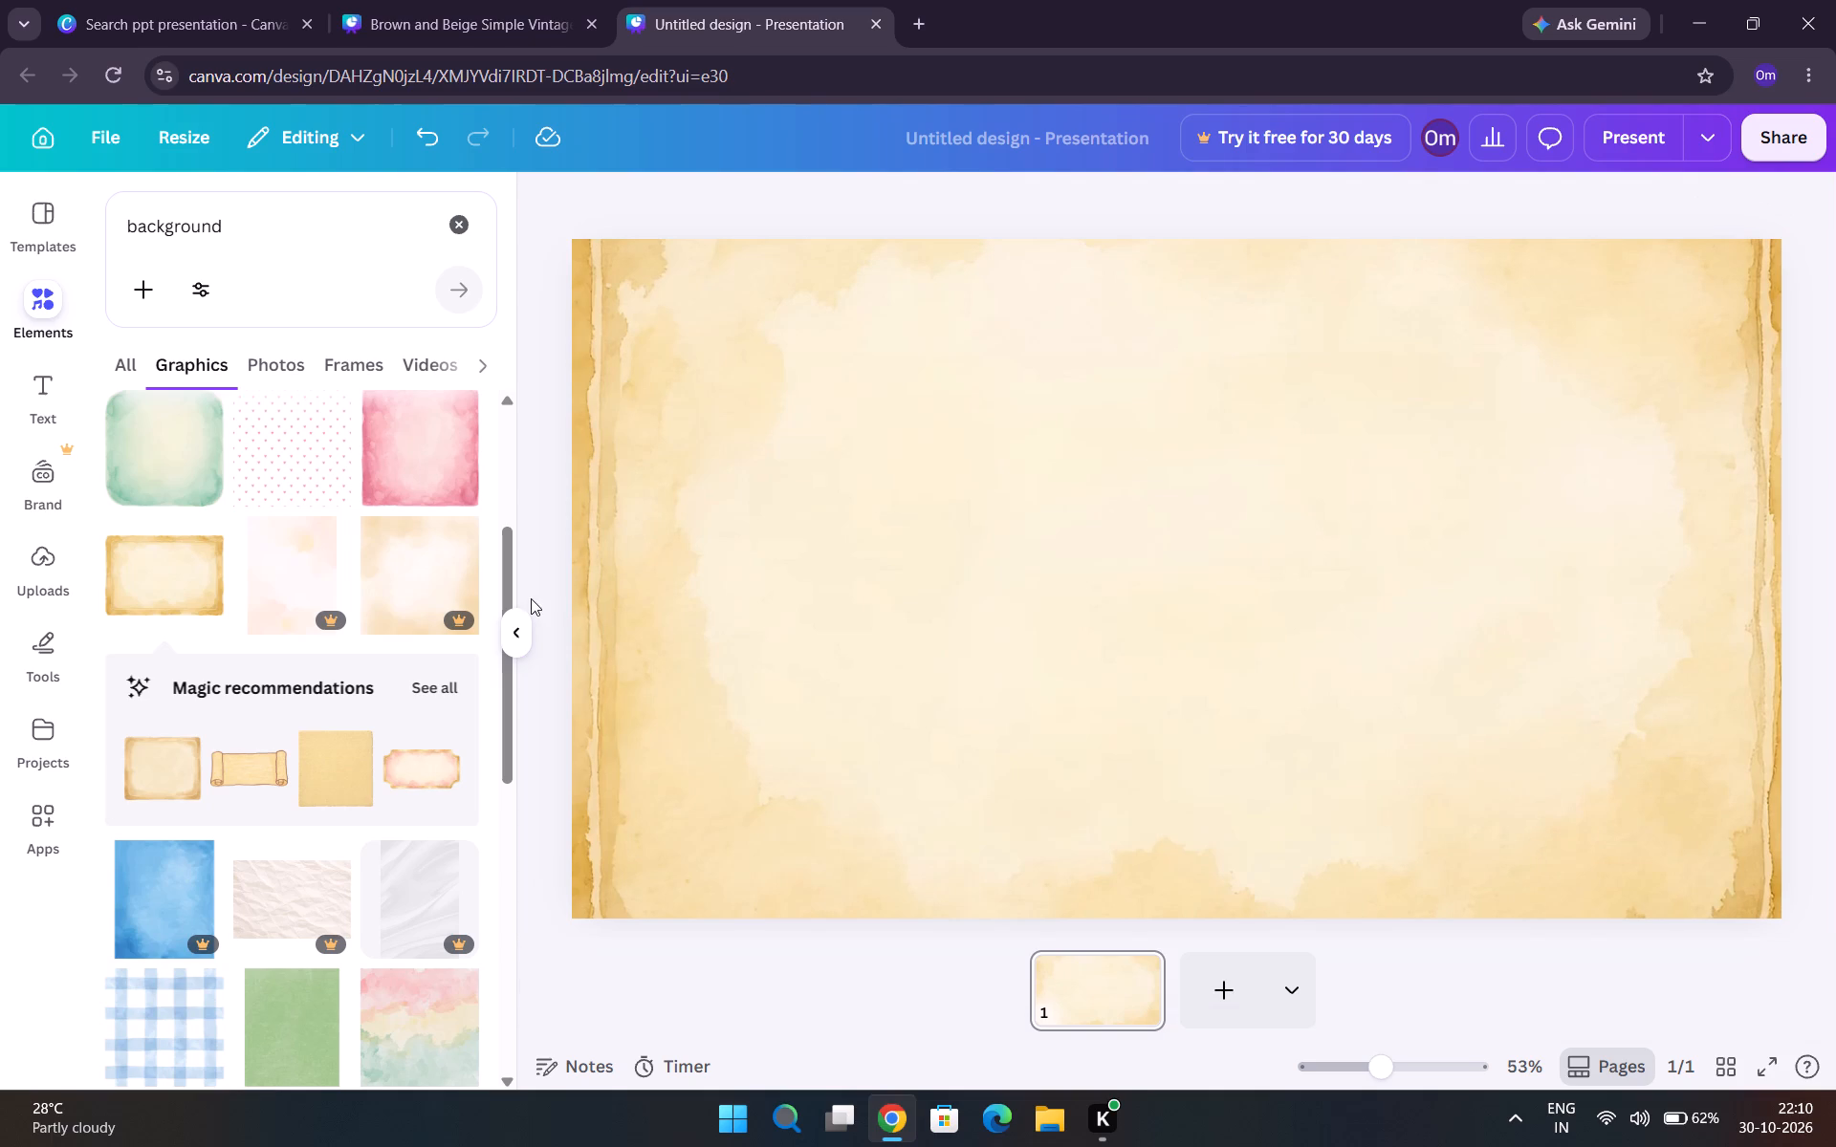
Add a text box over the parchment background and enter the text "IOT".
{"action": "left_click", "coordinate": [129, 360]}
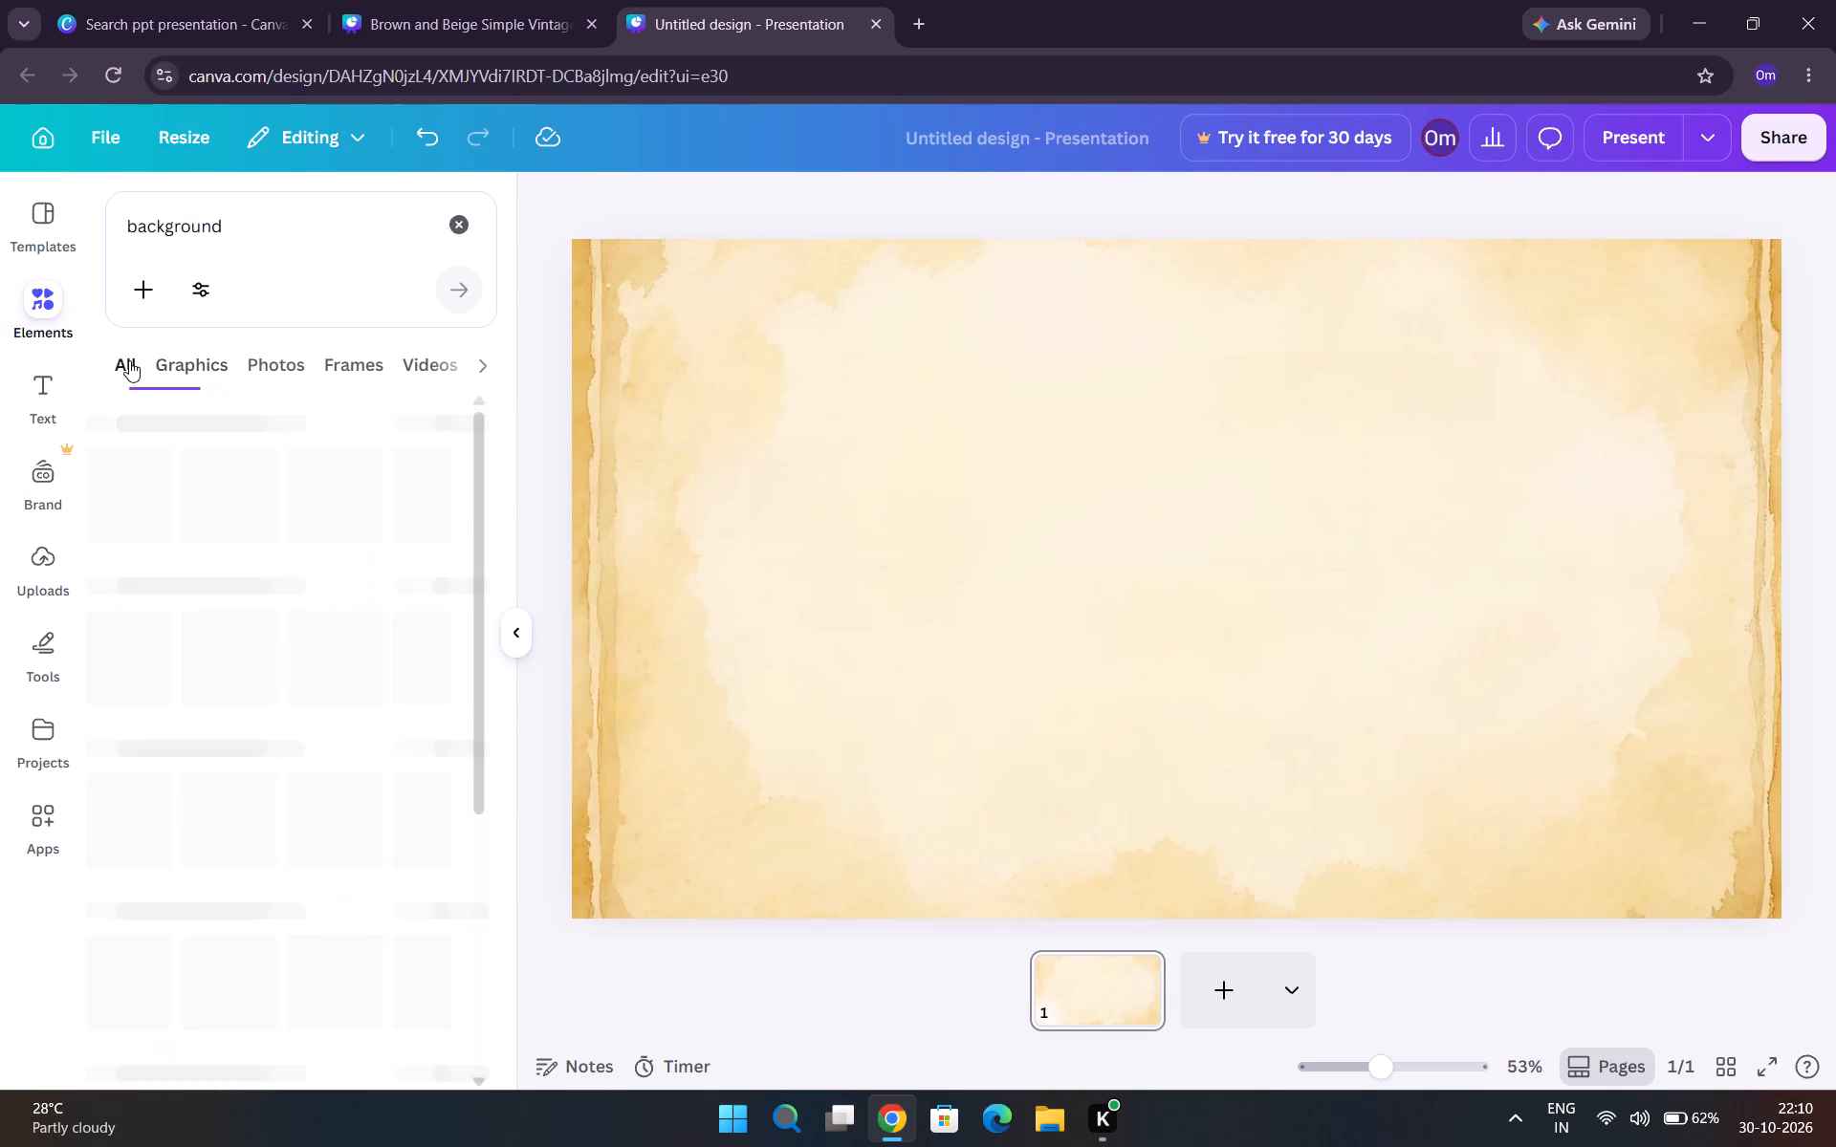
{"action": "left_click", "coordinate": [51, 402]}
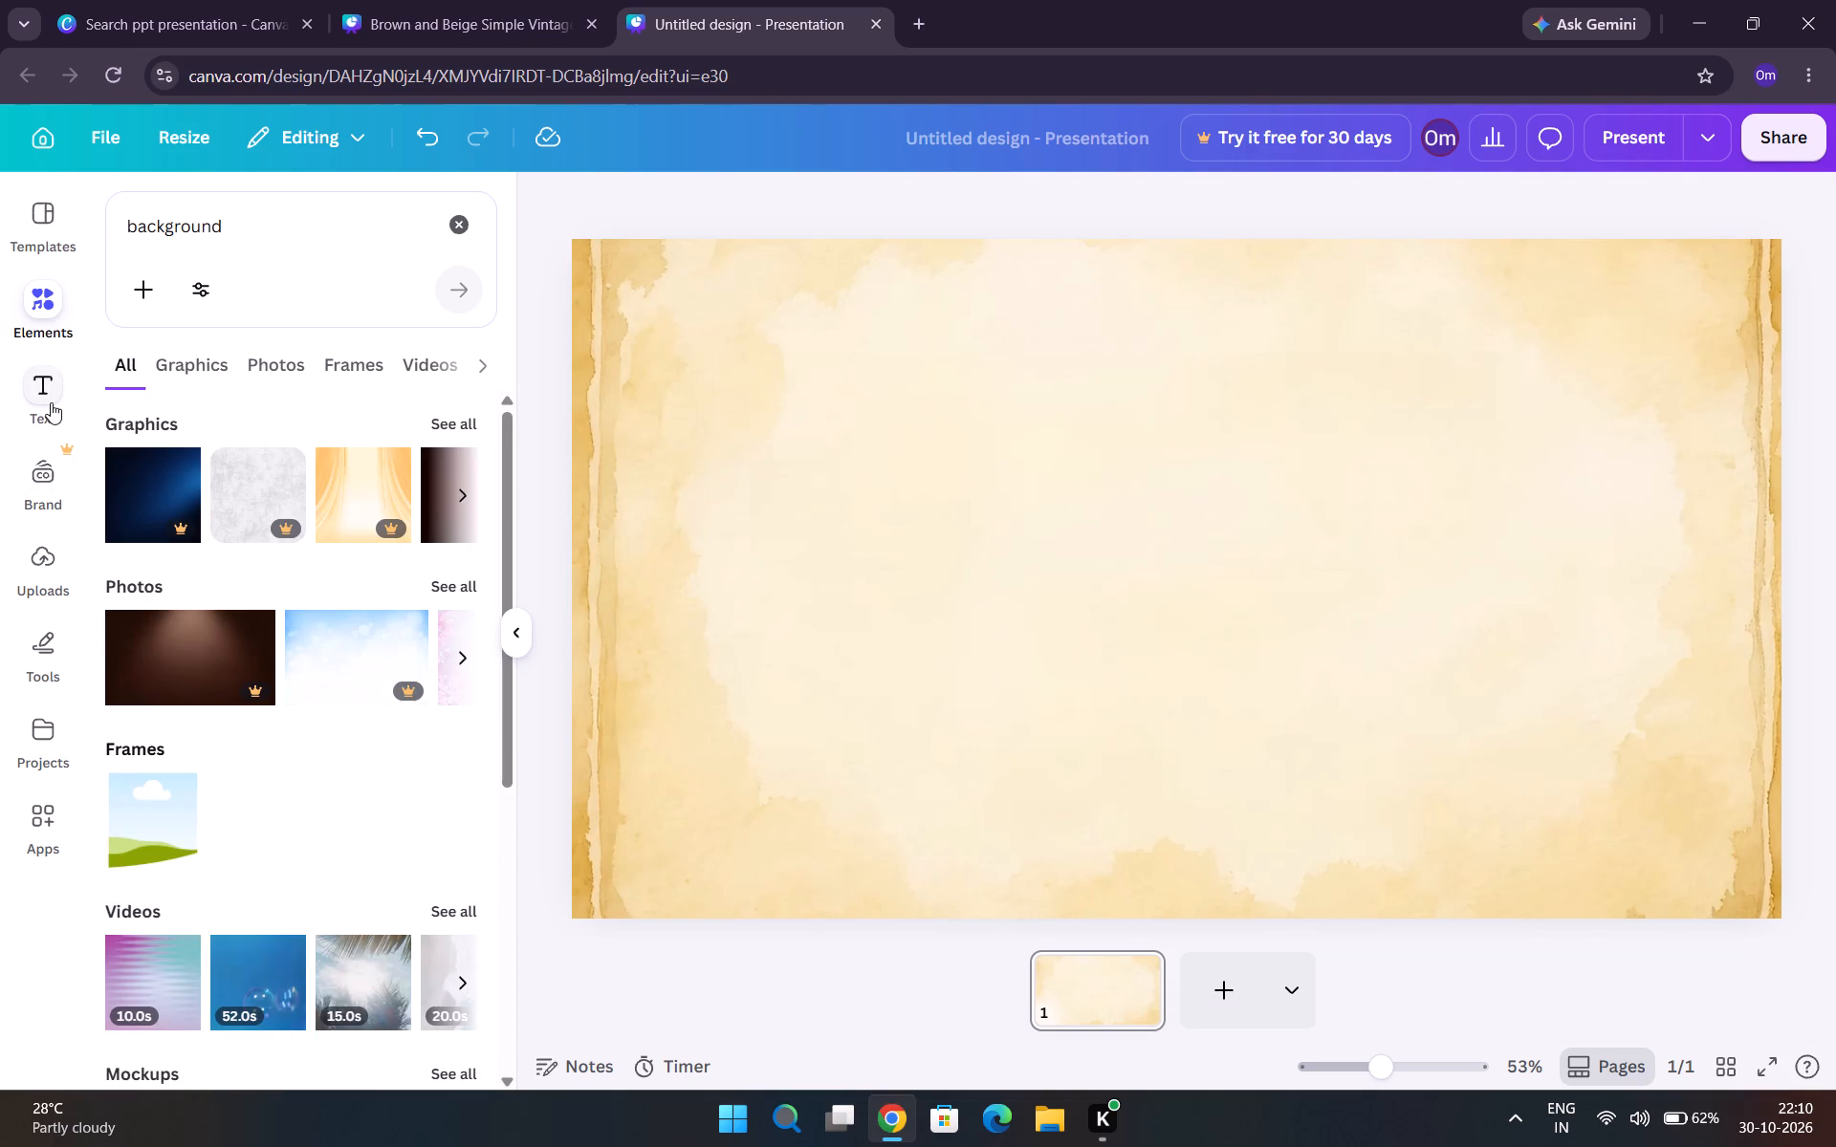
{"action": "left_click", "coordinate": [308, 304]}
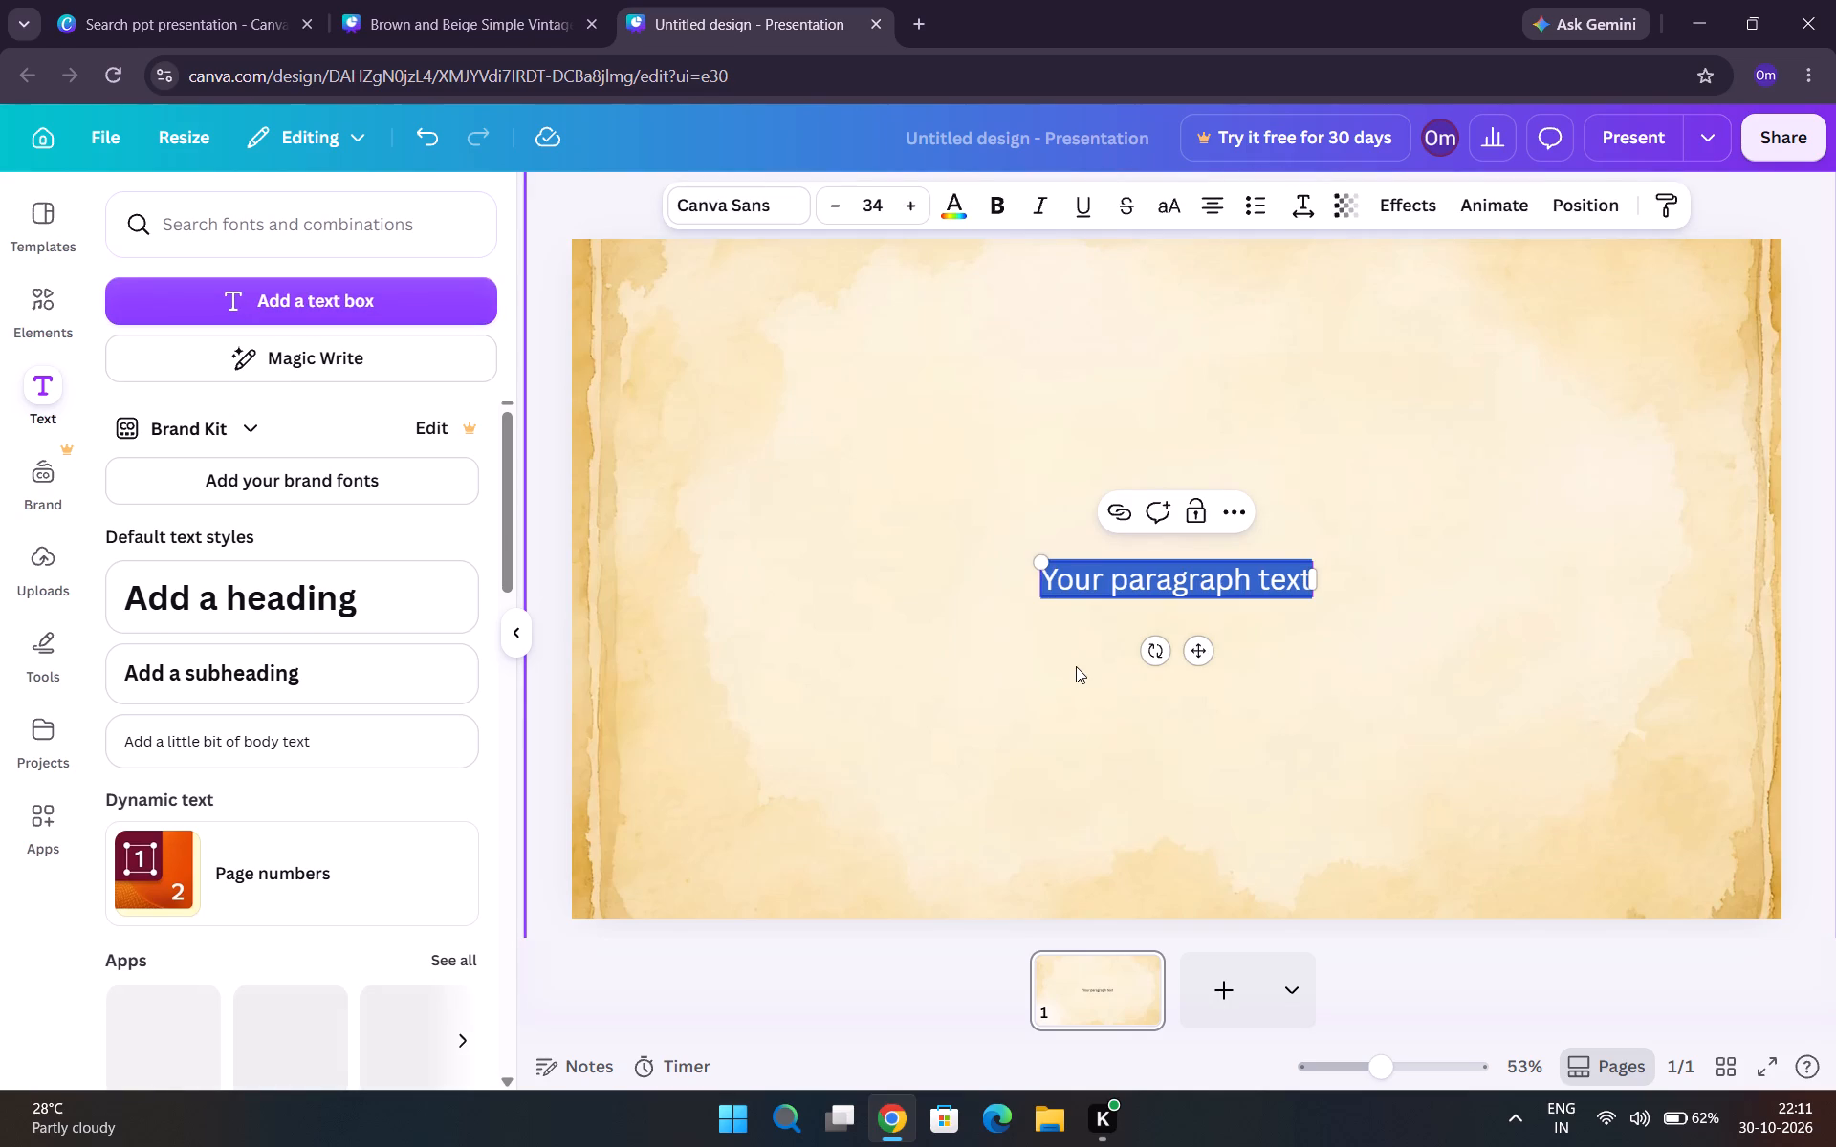
{"action": "key", "text": "i"}
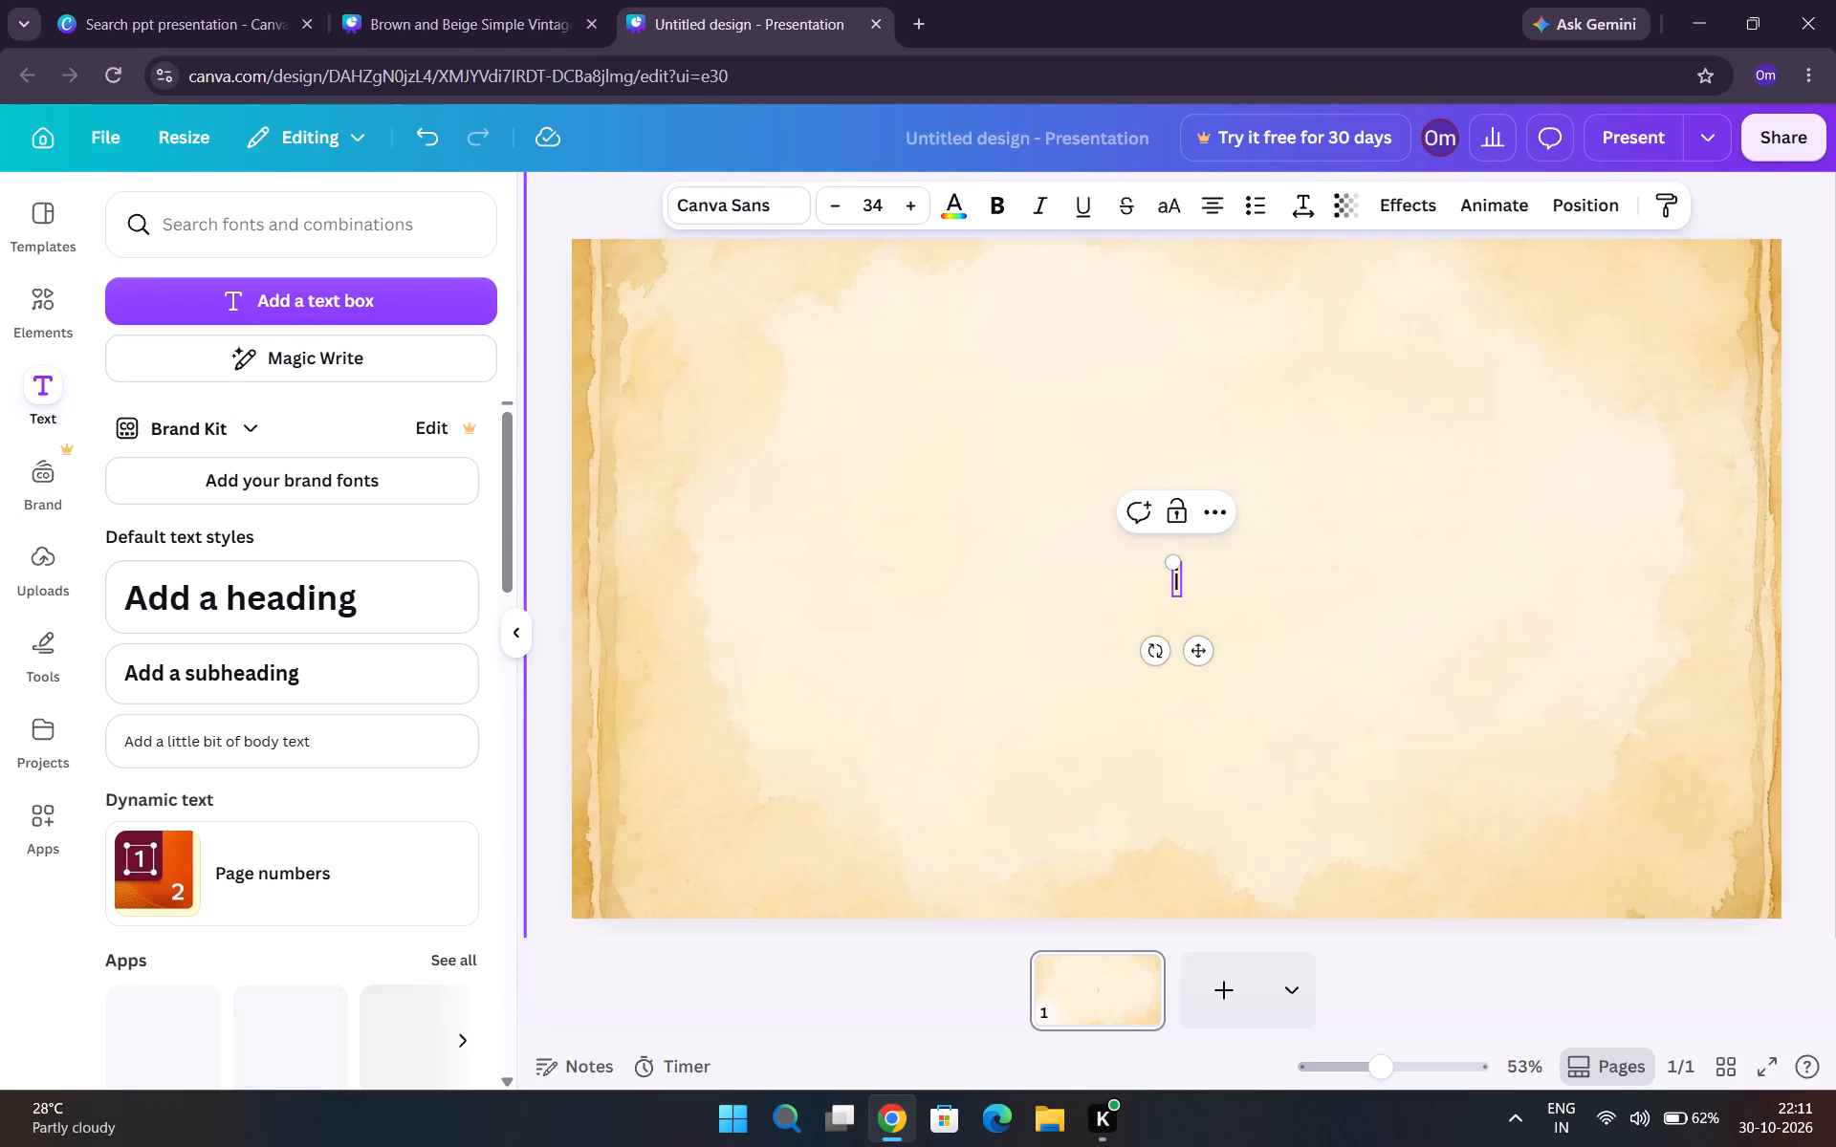
{"action": "key", "text": "BackSpace"}
{"action": "type", "text": "IO"}
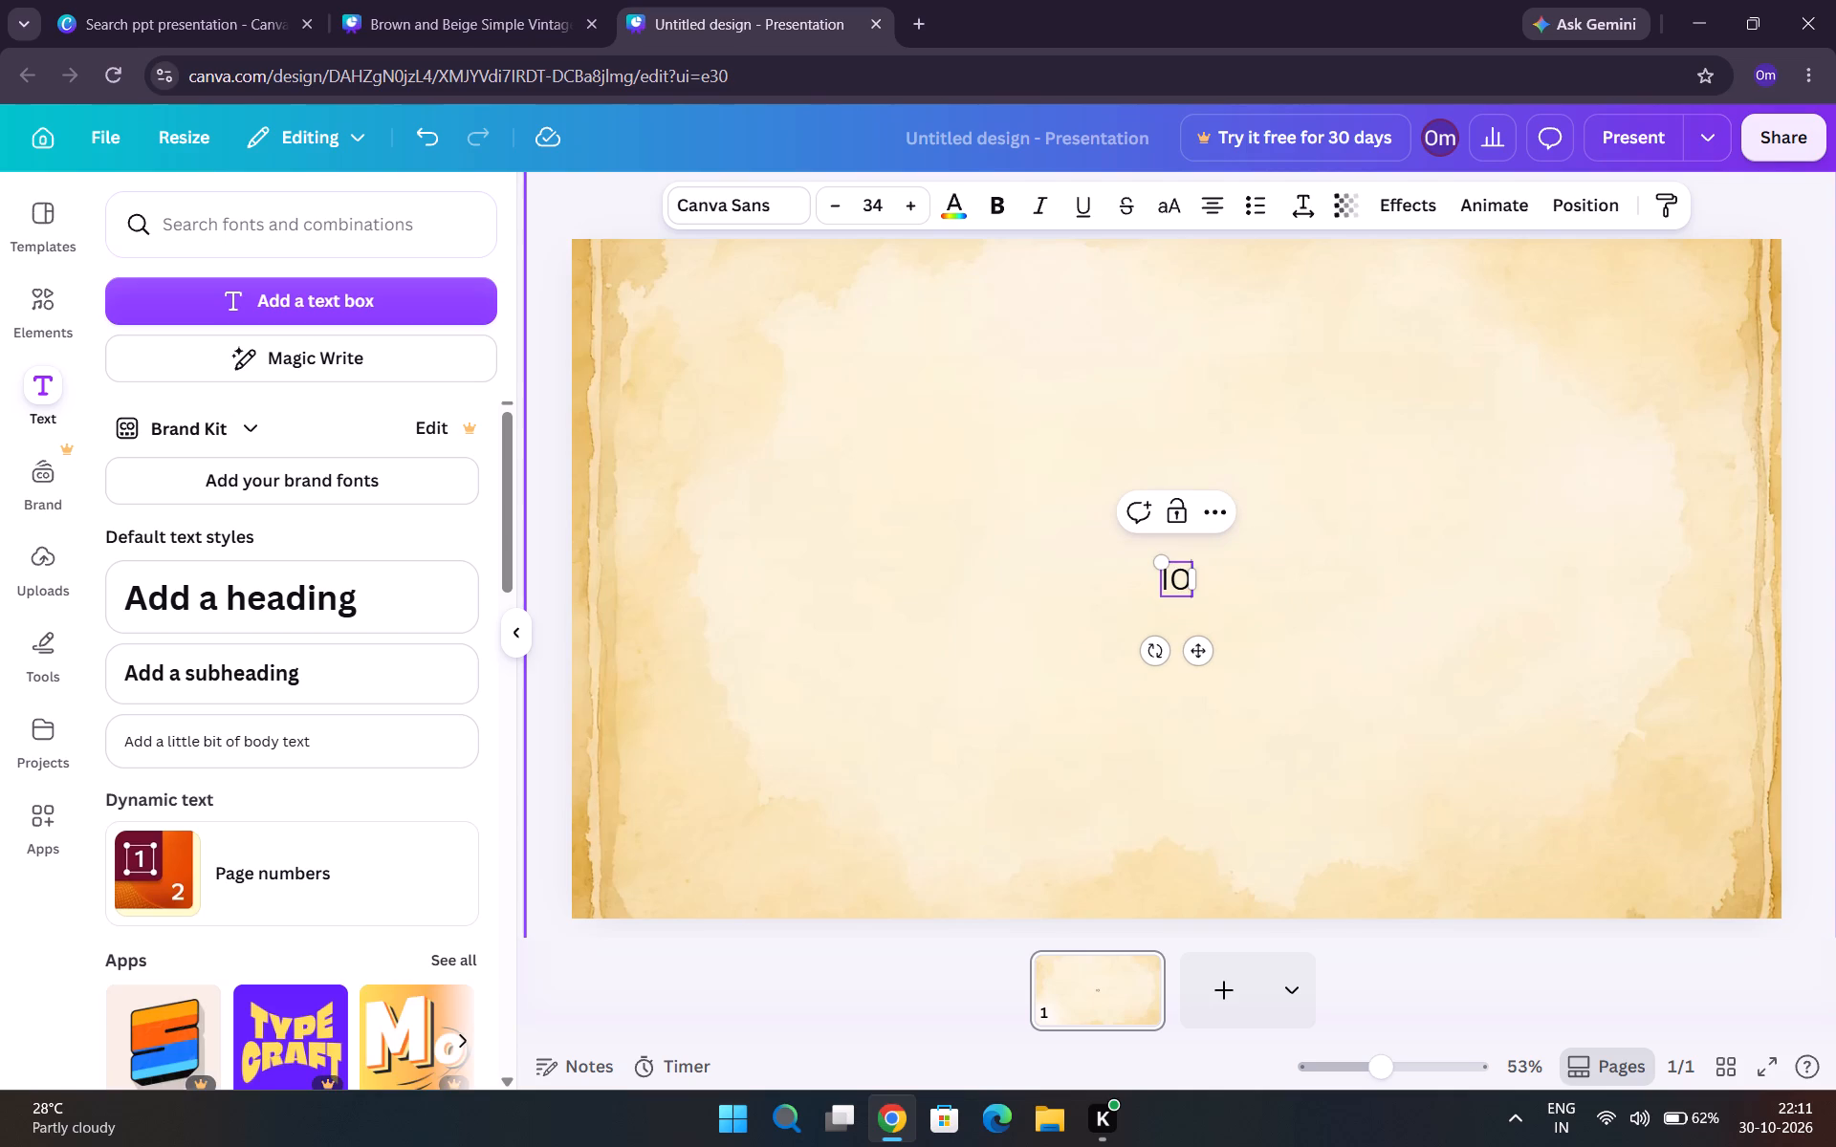
{"action": "key", "text": "shift+t"}
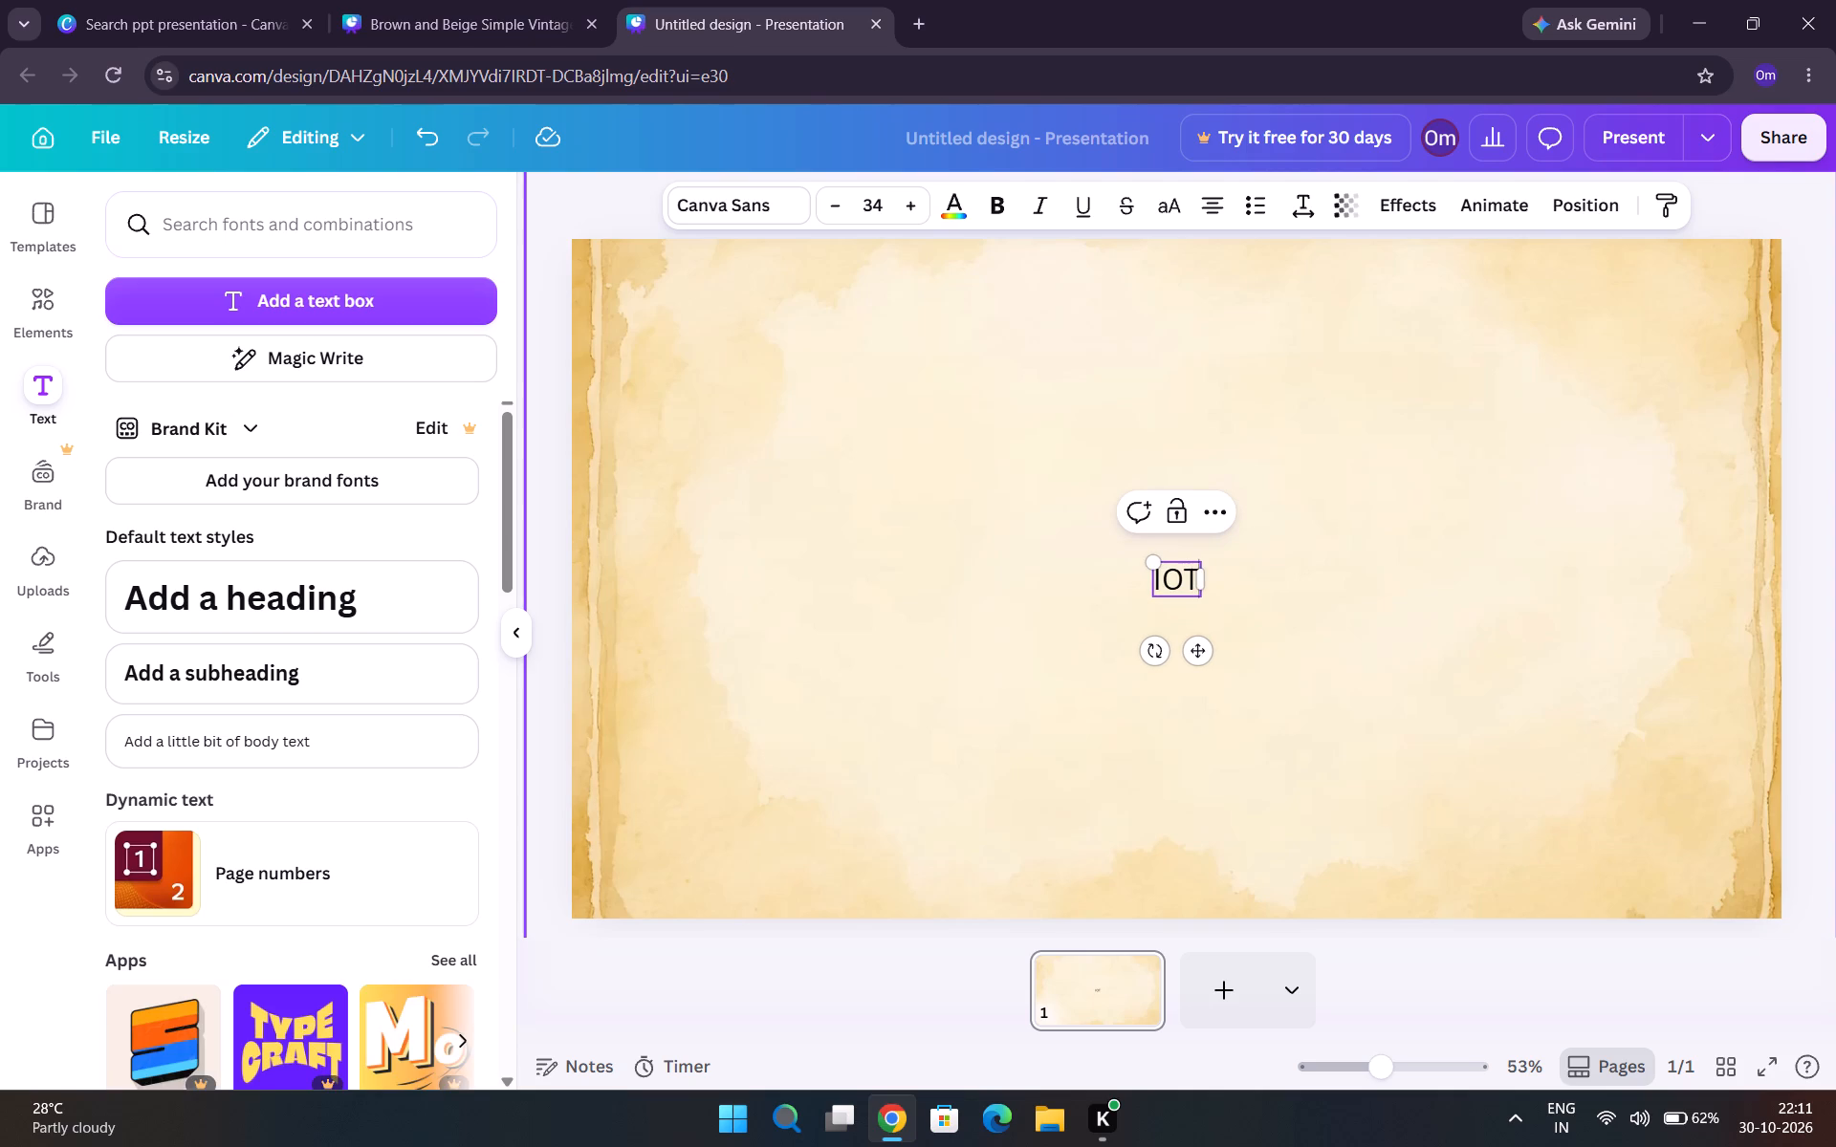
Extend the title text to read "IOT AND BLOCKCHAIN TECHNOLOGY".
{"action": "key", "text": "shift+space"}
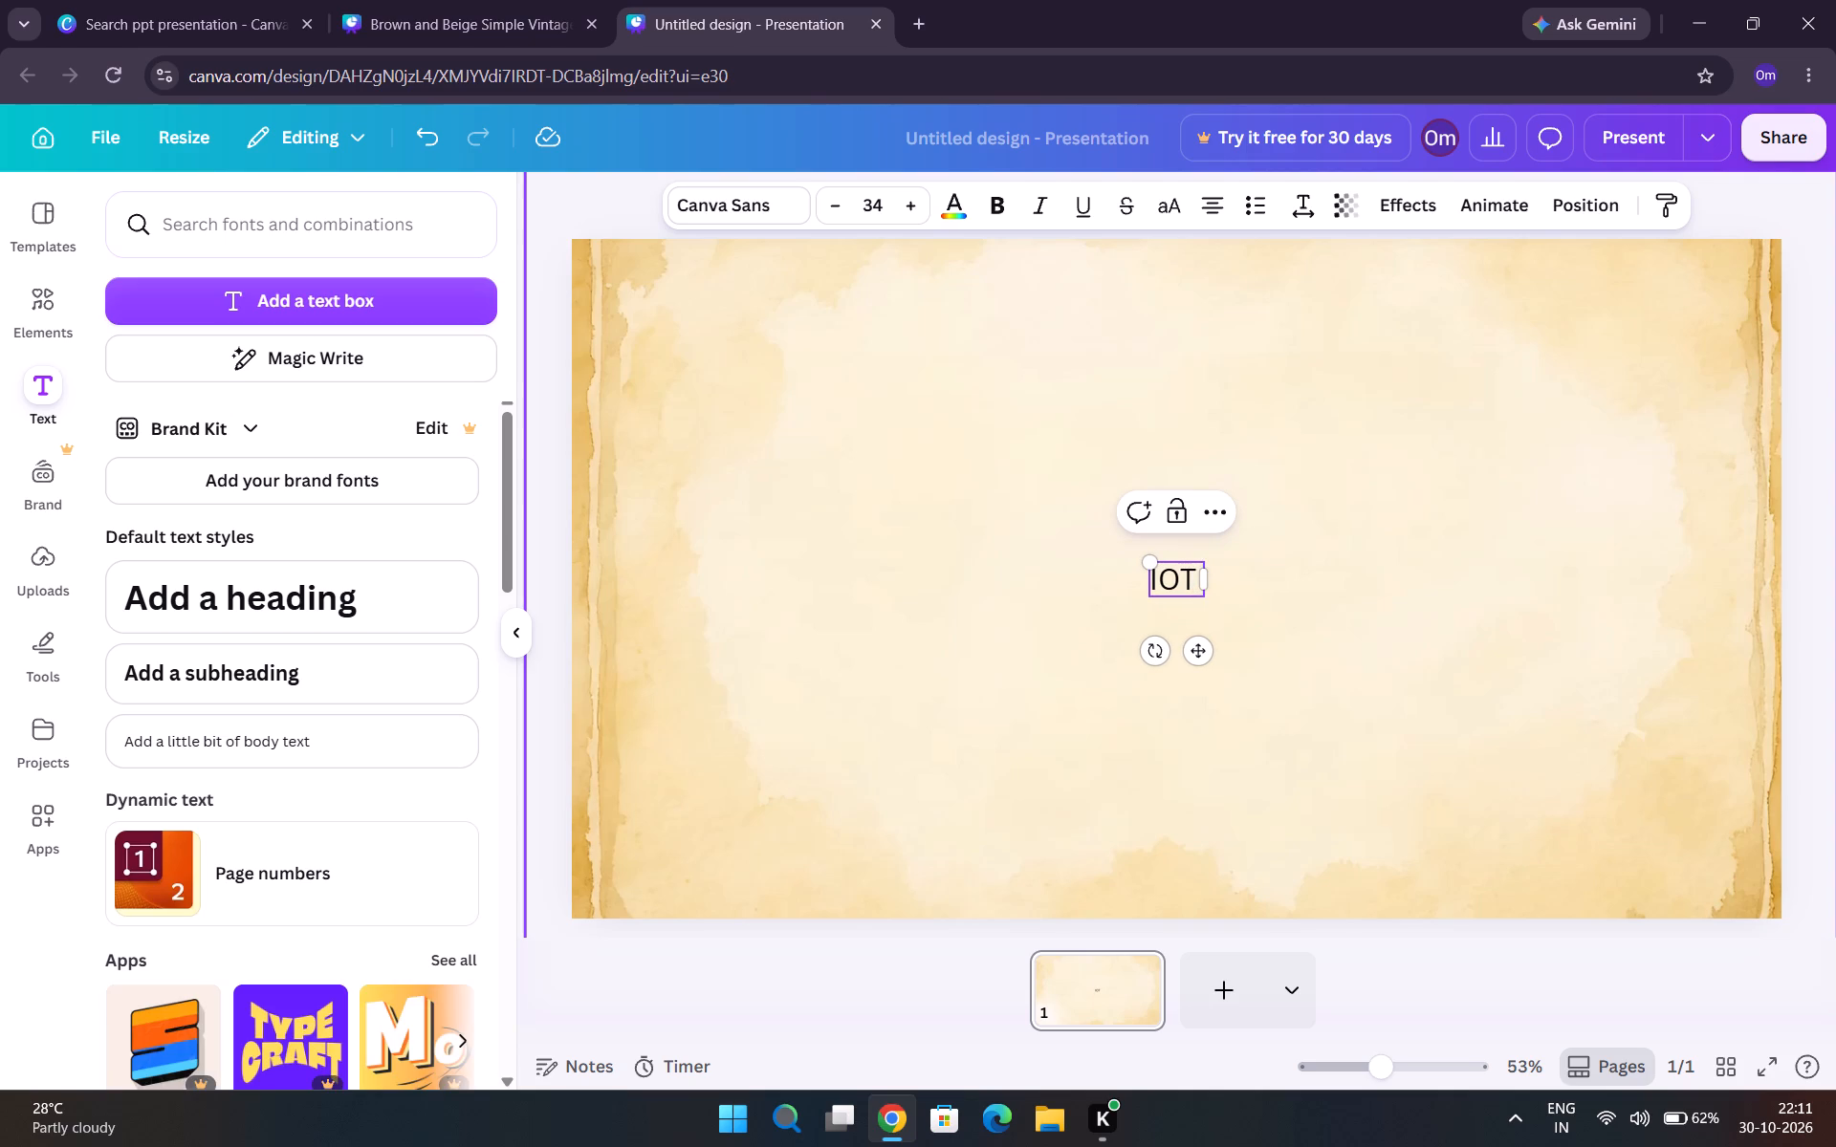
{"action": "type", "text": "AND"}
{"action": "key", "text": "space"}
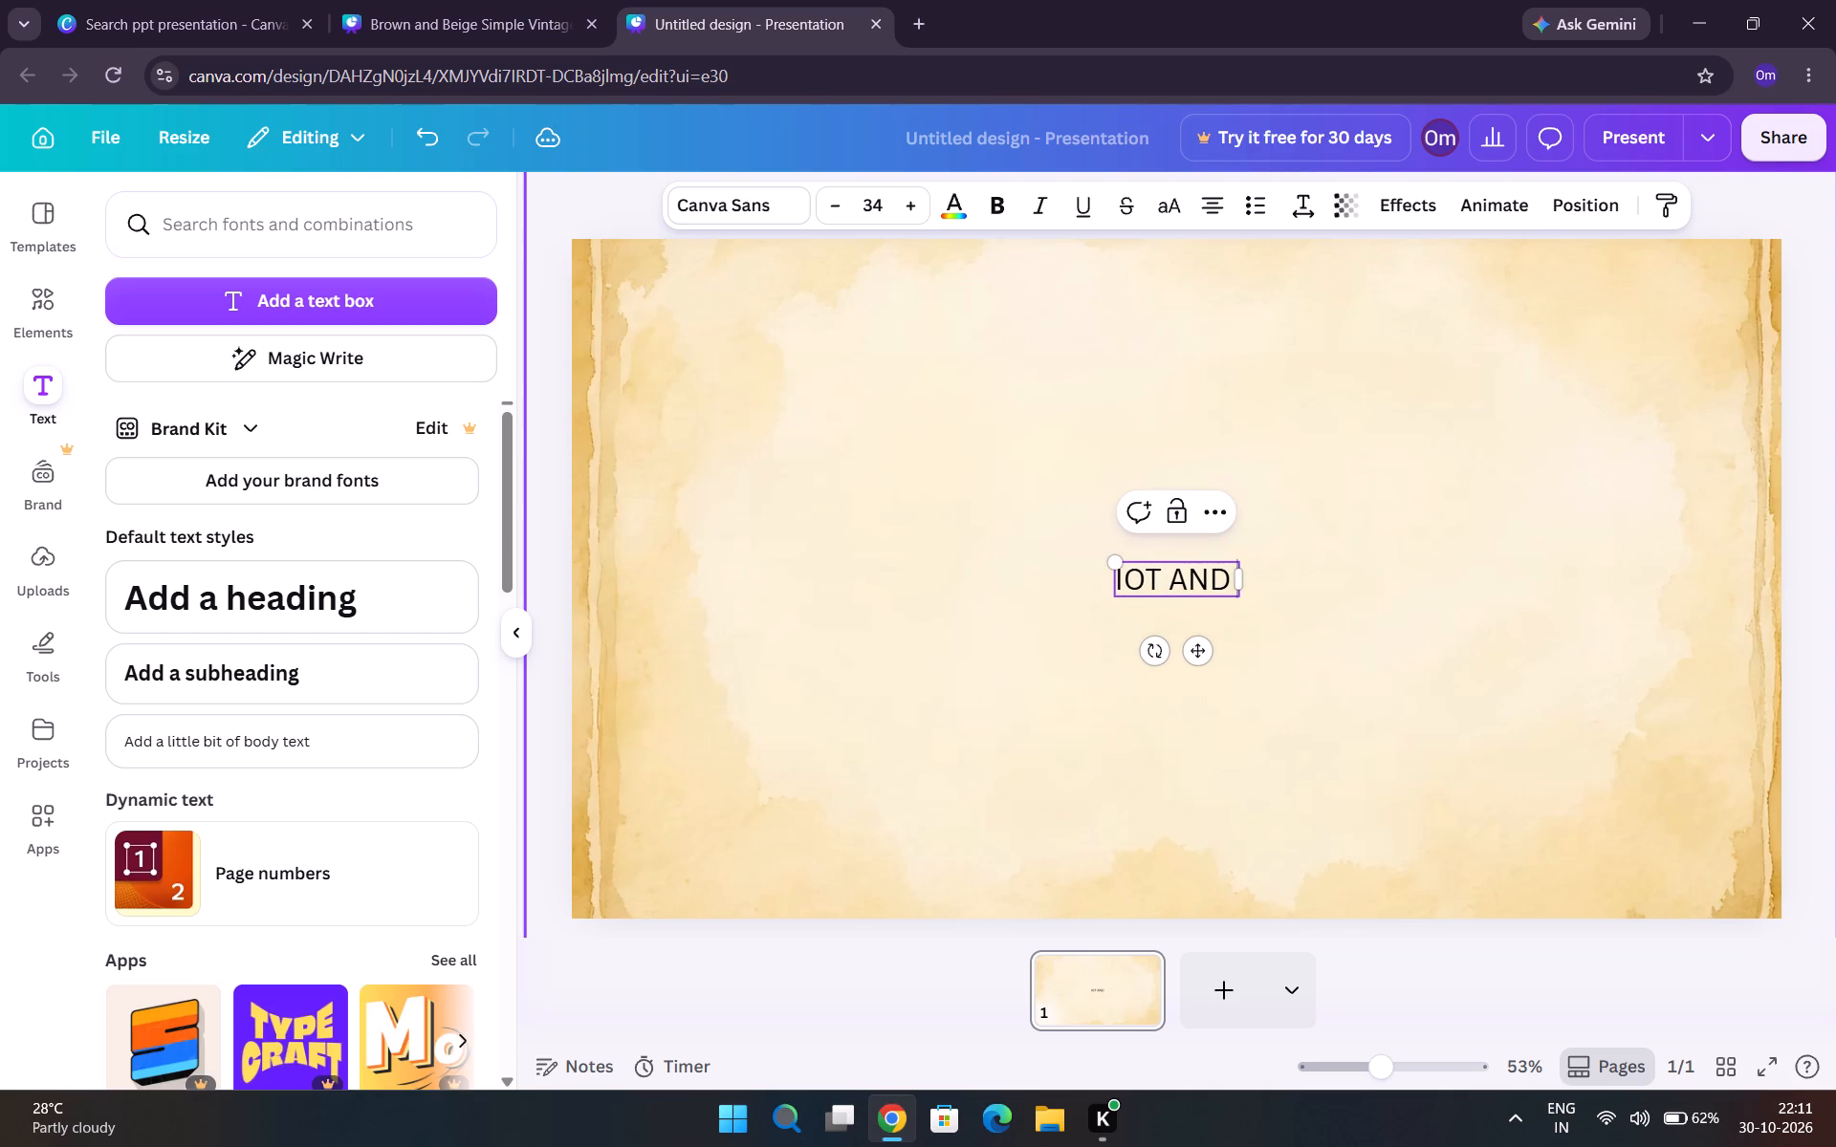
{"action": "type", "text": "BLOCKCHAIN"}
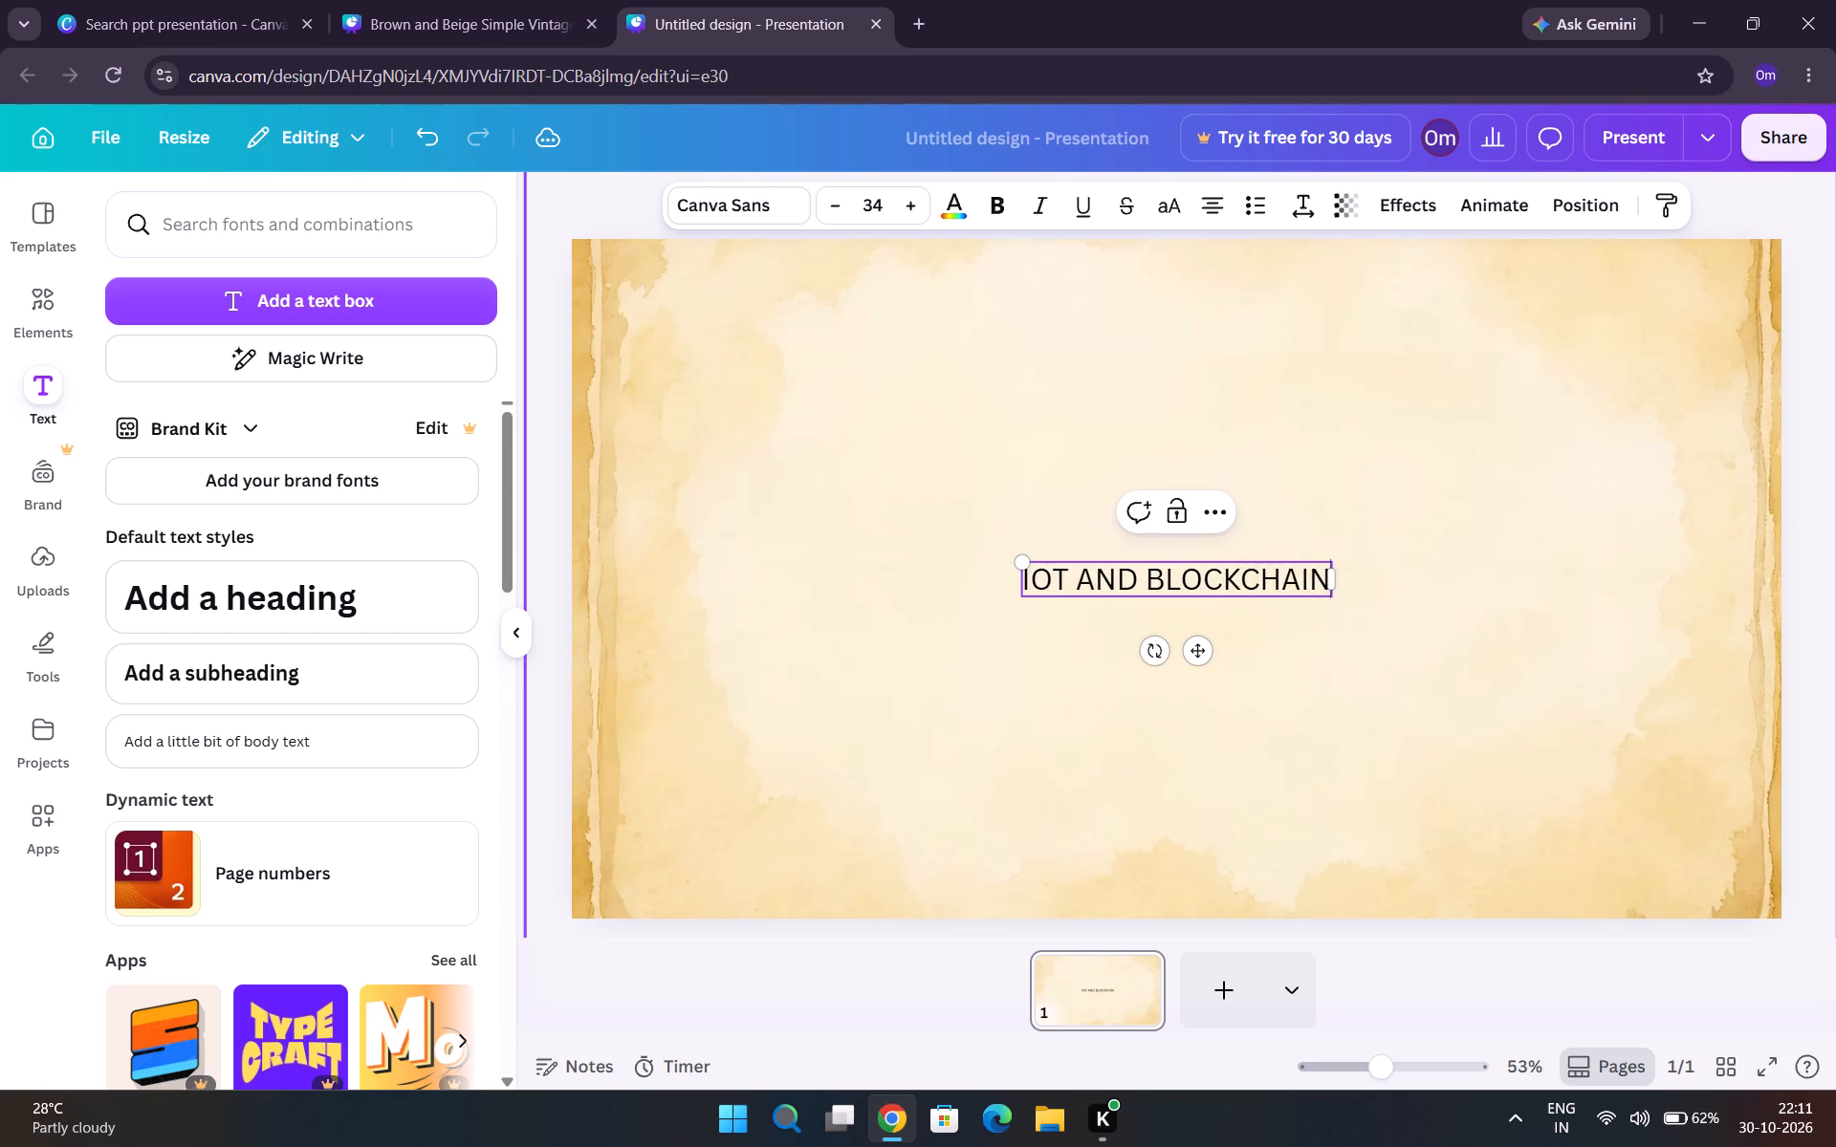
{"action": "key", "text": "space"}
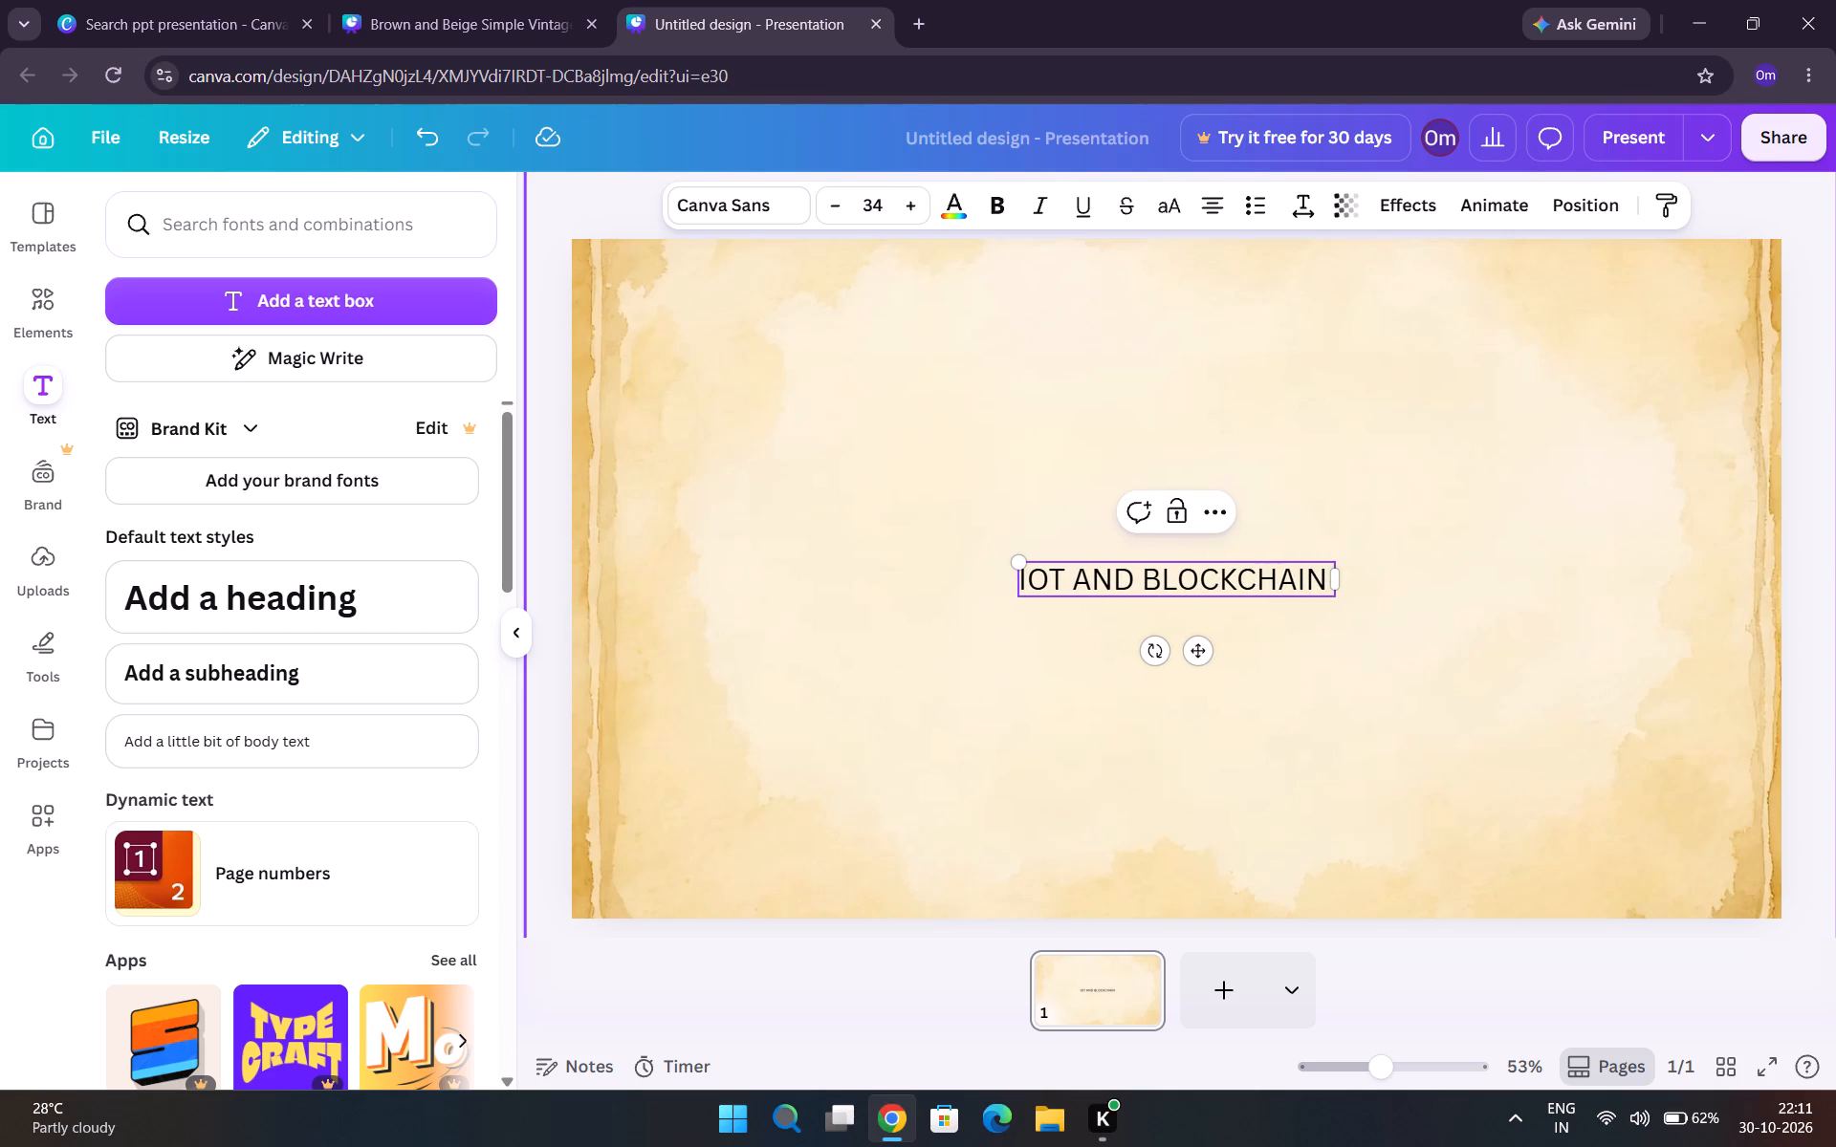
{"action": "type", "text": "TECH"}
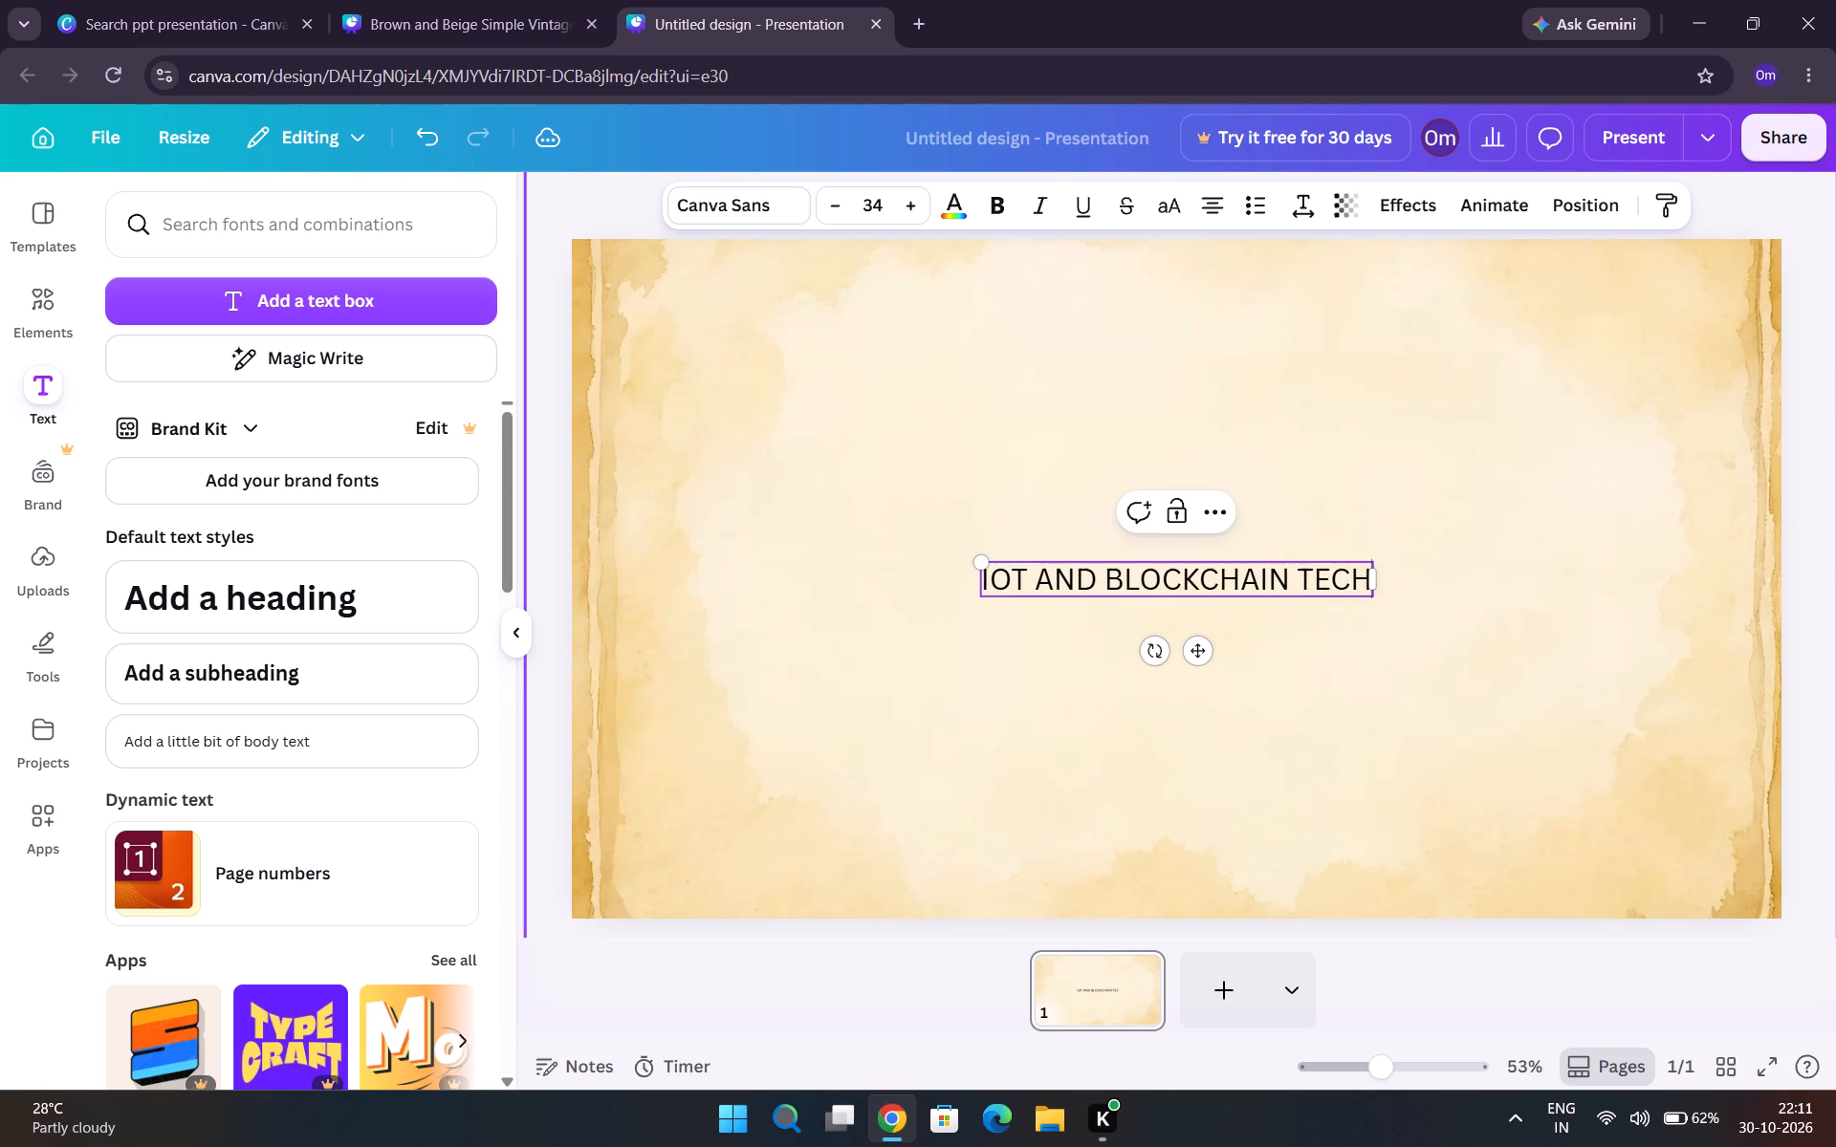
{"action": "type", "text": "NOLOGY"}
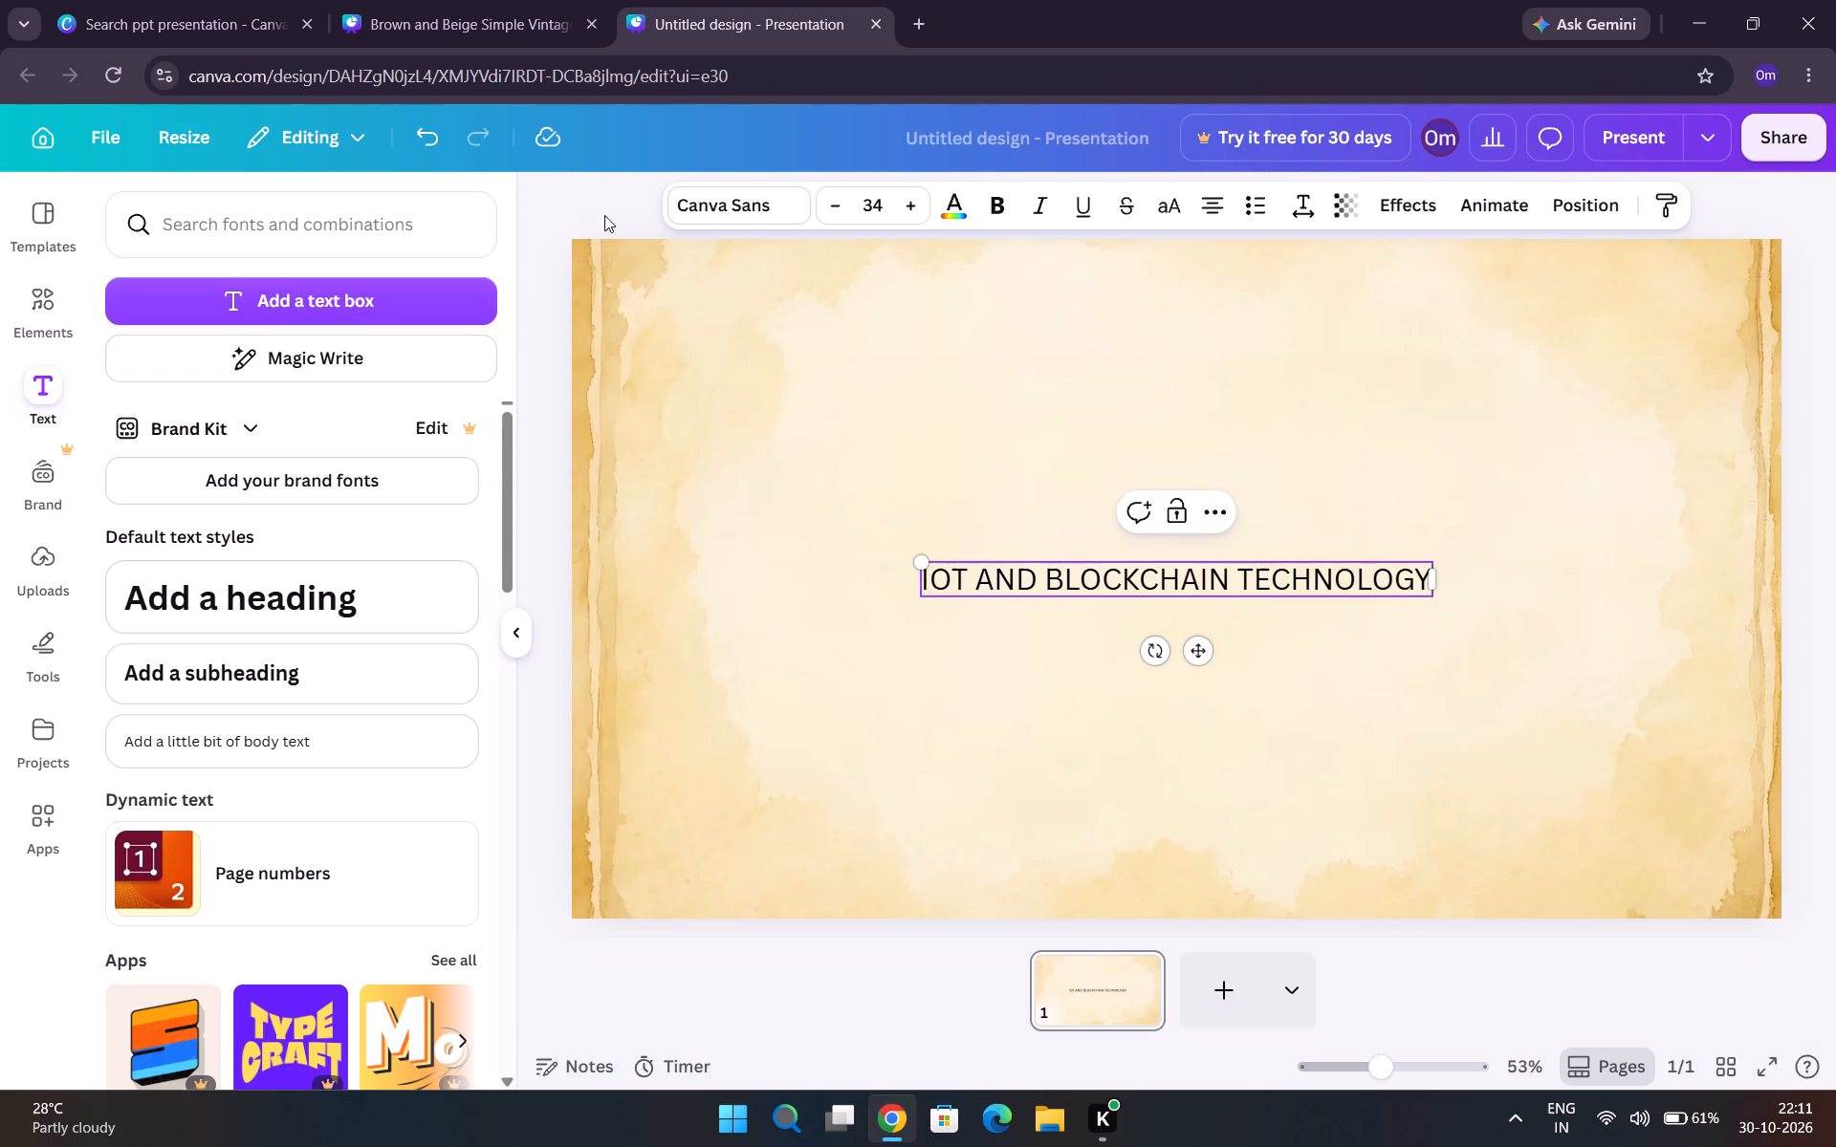
Change the title's font to Better Faster.
{"action": "left_click", "coordinate": [784, 202]}
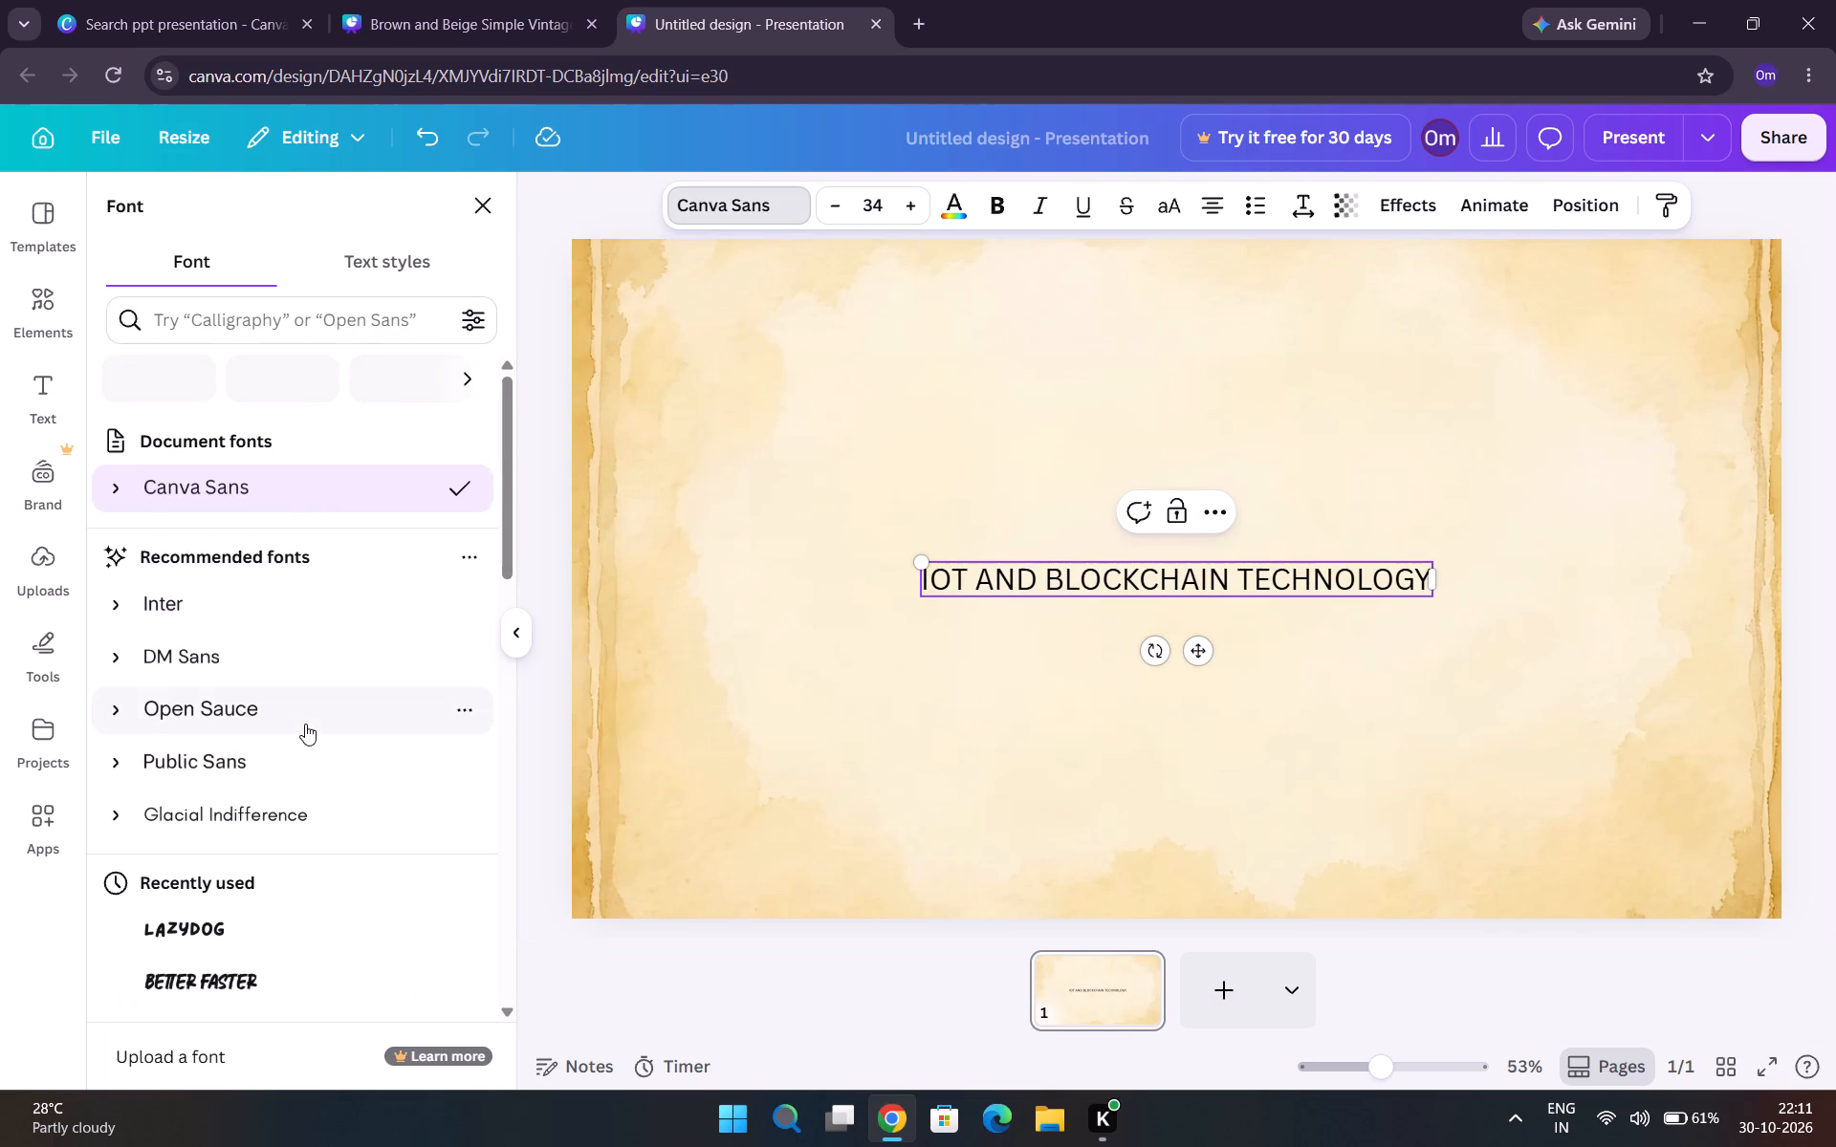
{"action": "scroll", "coordinate": [253, 695], "scroll_direction": "down", "scroll_amount": 2}
{"action": "left_click", "coordinate": [267, 682]}
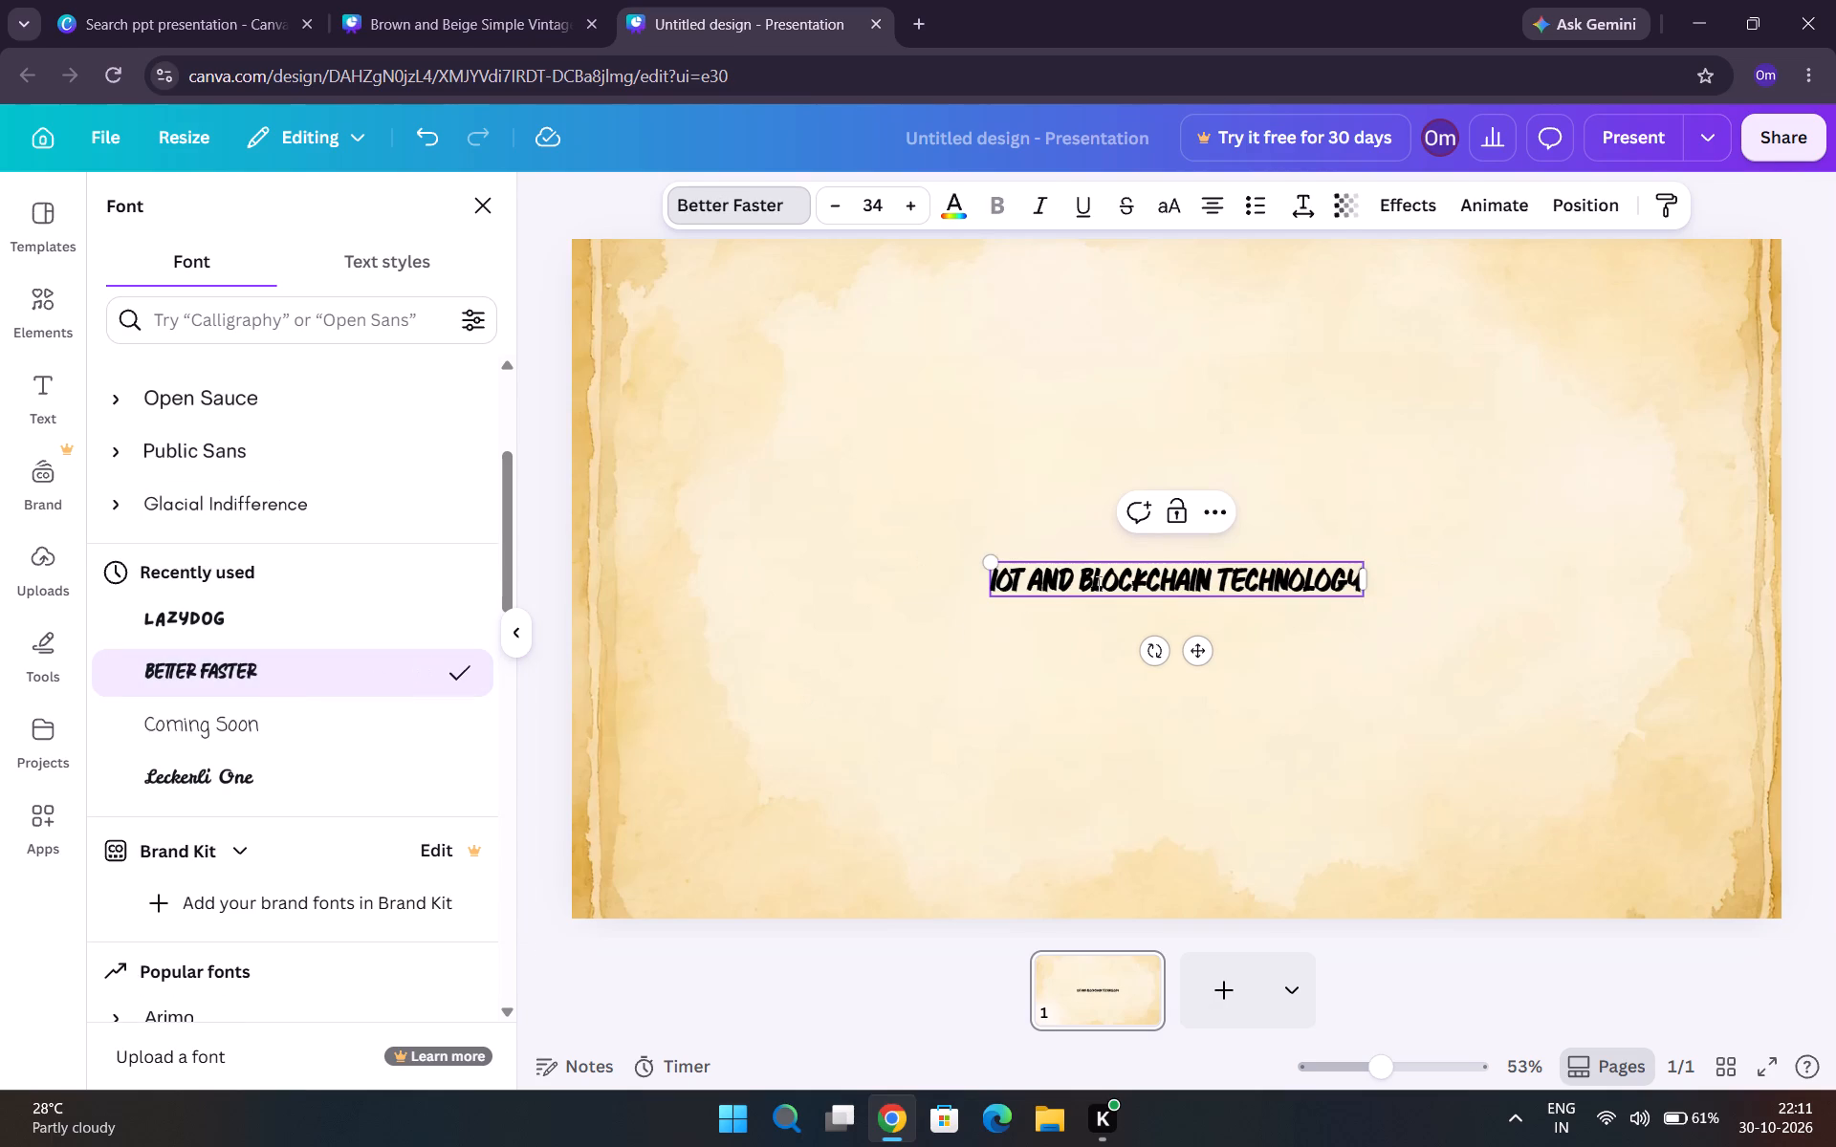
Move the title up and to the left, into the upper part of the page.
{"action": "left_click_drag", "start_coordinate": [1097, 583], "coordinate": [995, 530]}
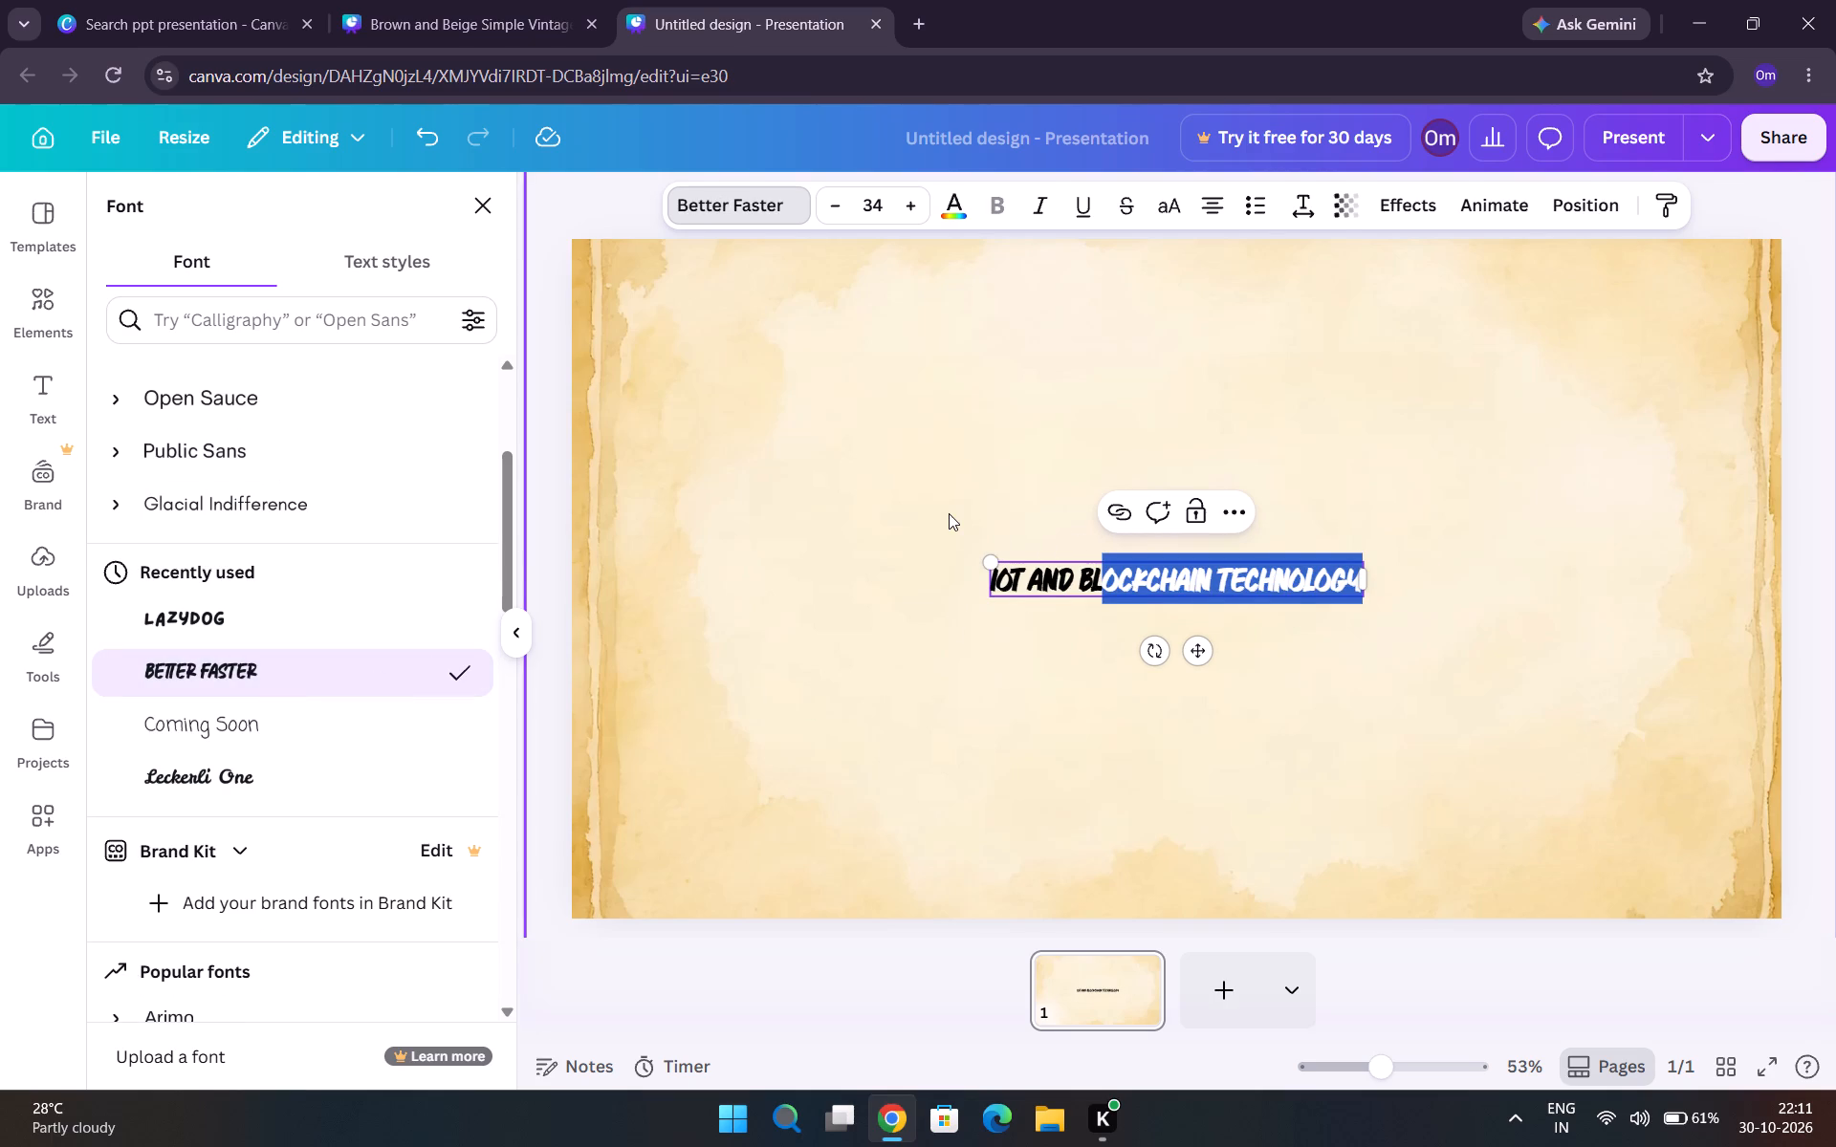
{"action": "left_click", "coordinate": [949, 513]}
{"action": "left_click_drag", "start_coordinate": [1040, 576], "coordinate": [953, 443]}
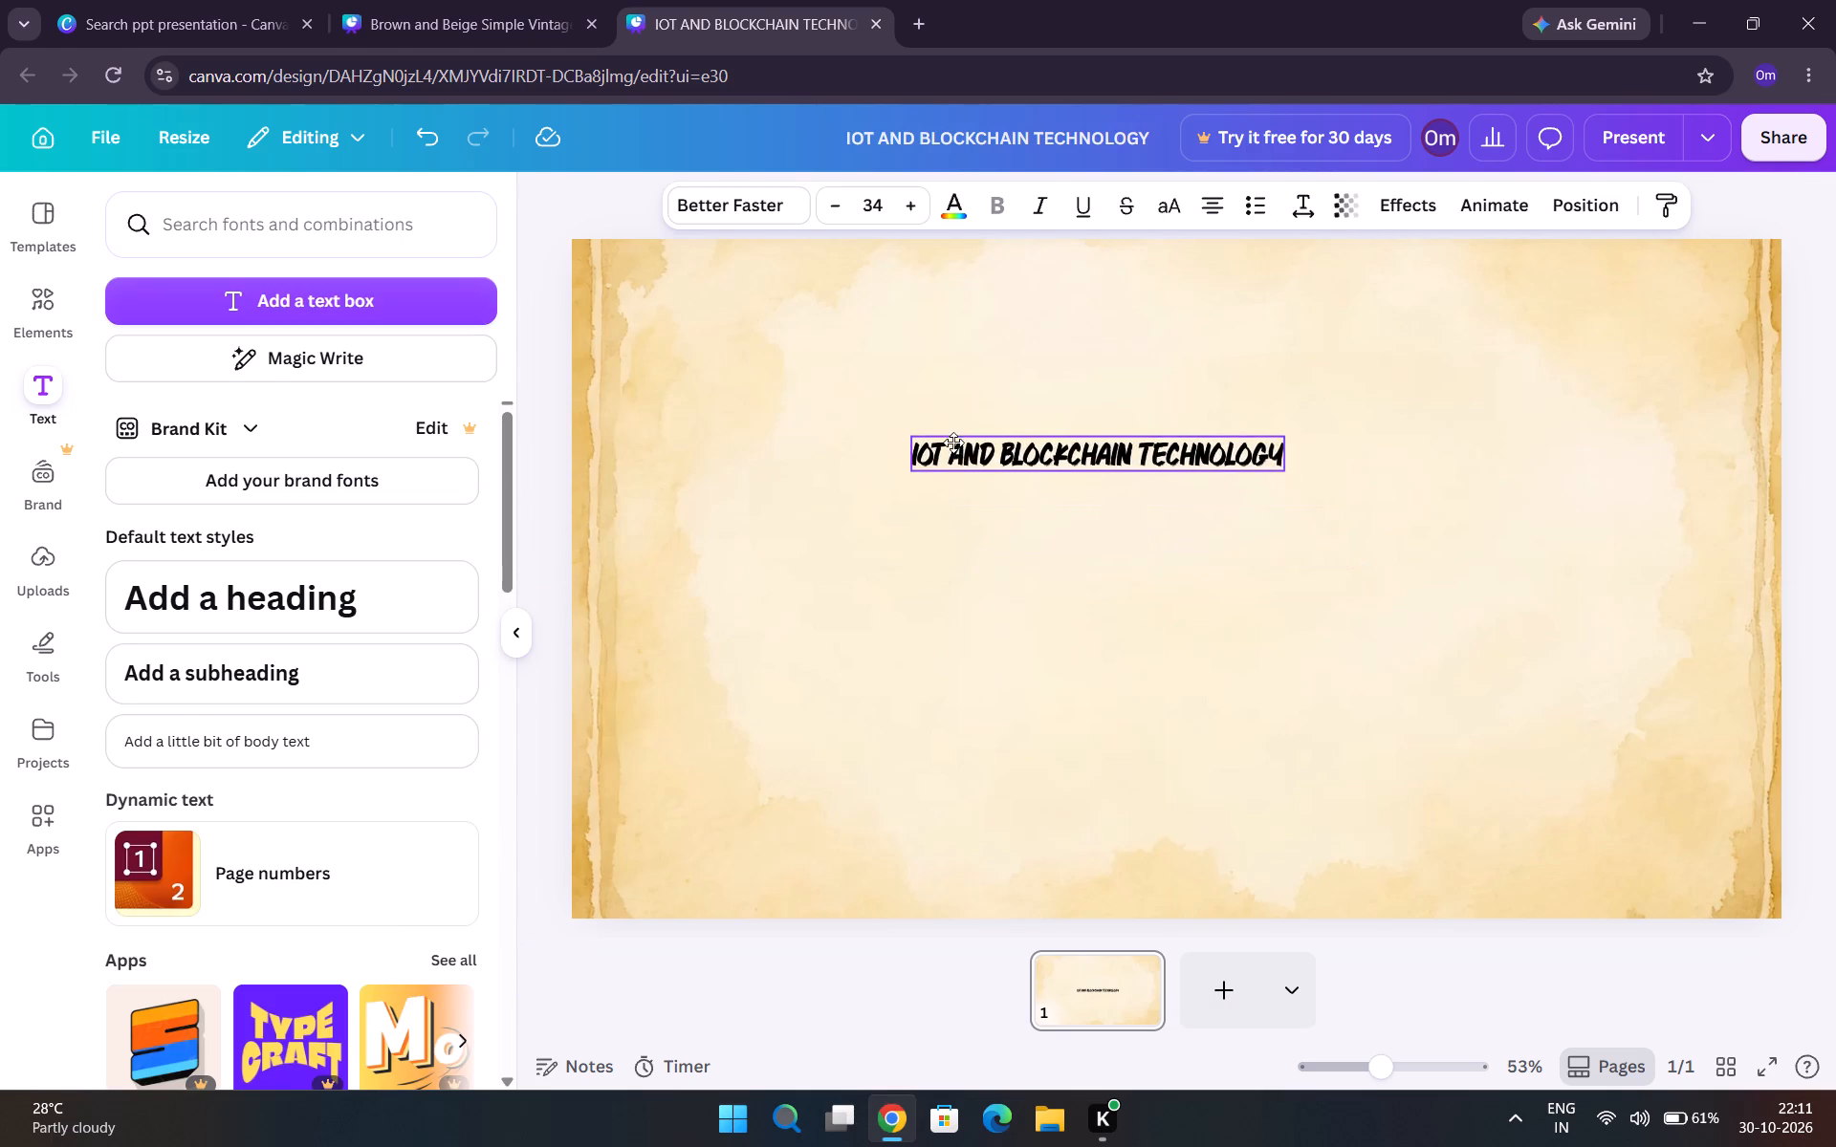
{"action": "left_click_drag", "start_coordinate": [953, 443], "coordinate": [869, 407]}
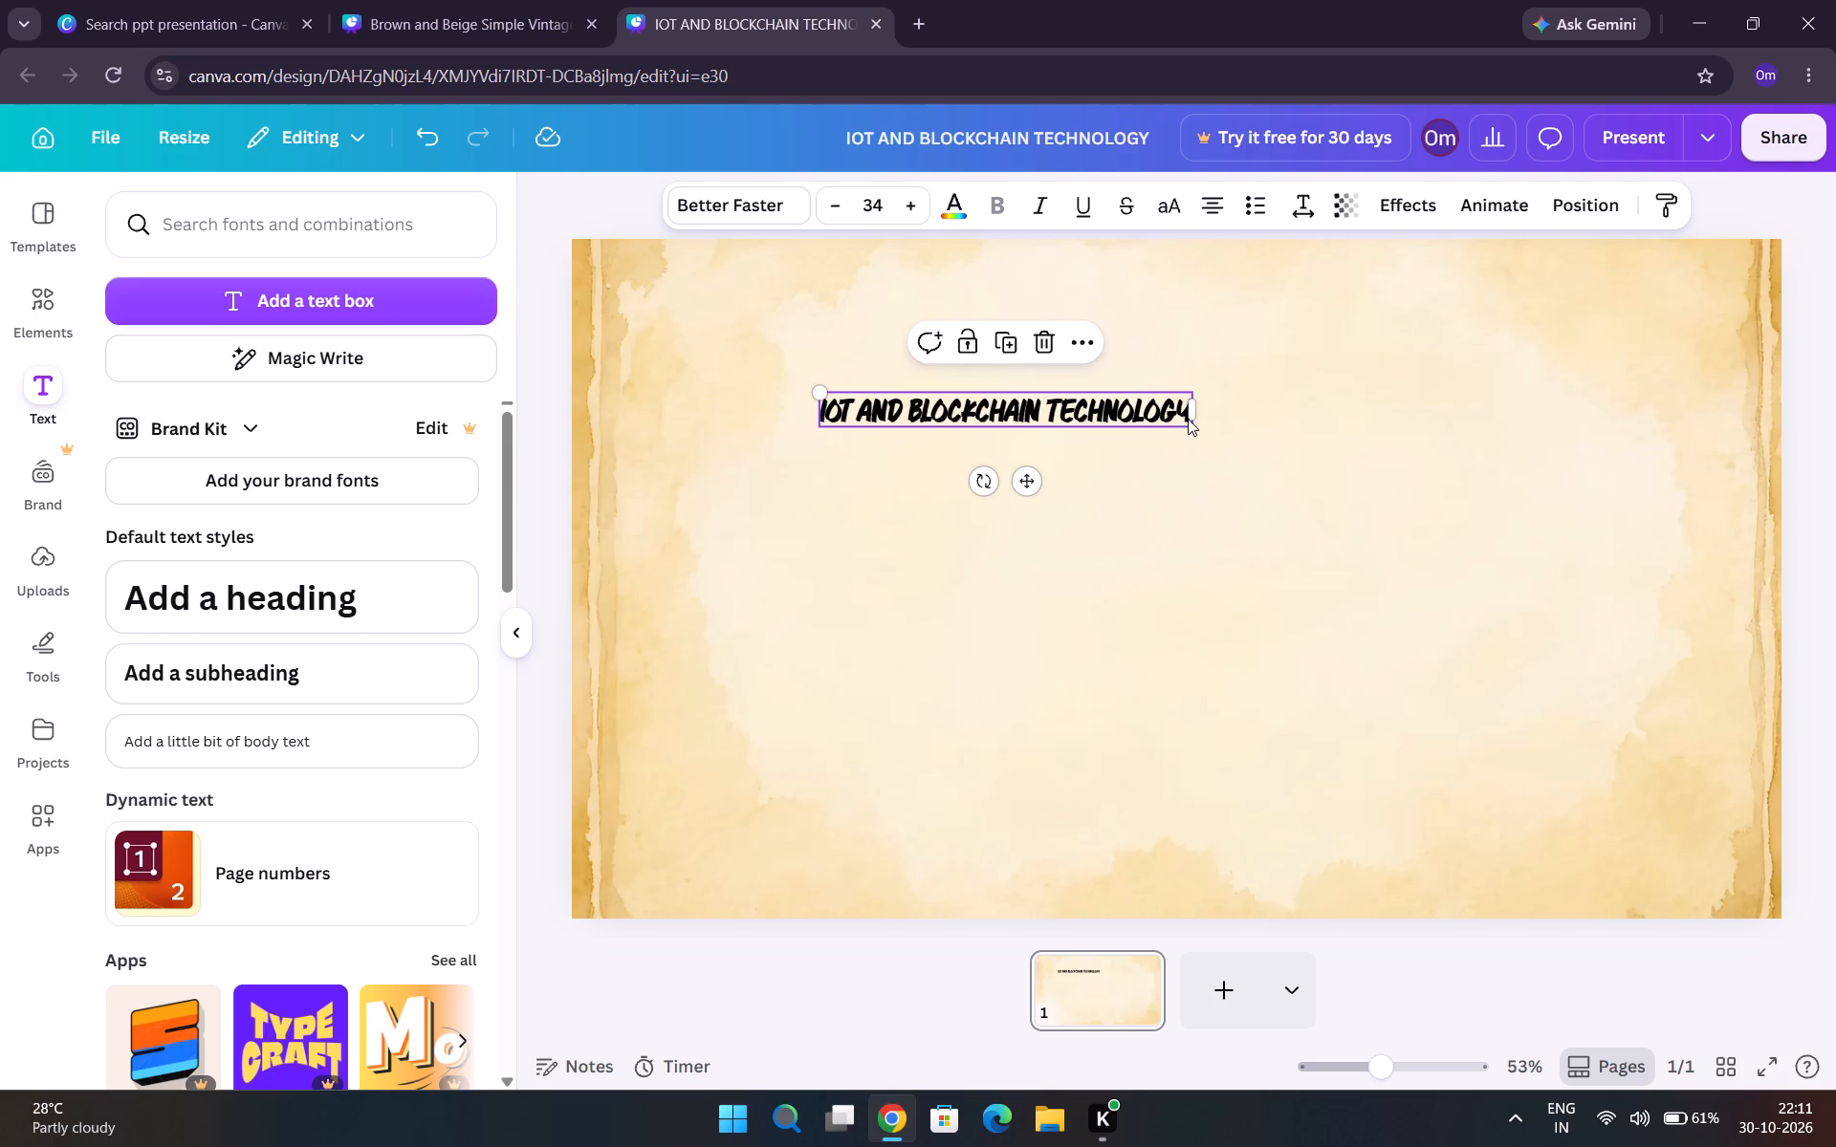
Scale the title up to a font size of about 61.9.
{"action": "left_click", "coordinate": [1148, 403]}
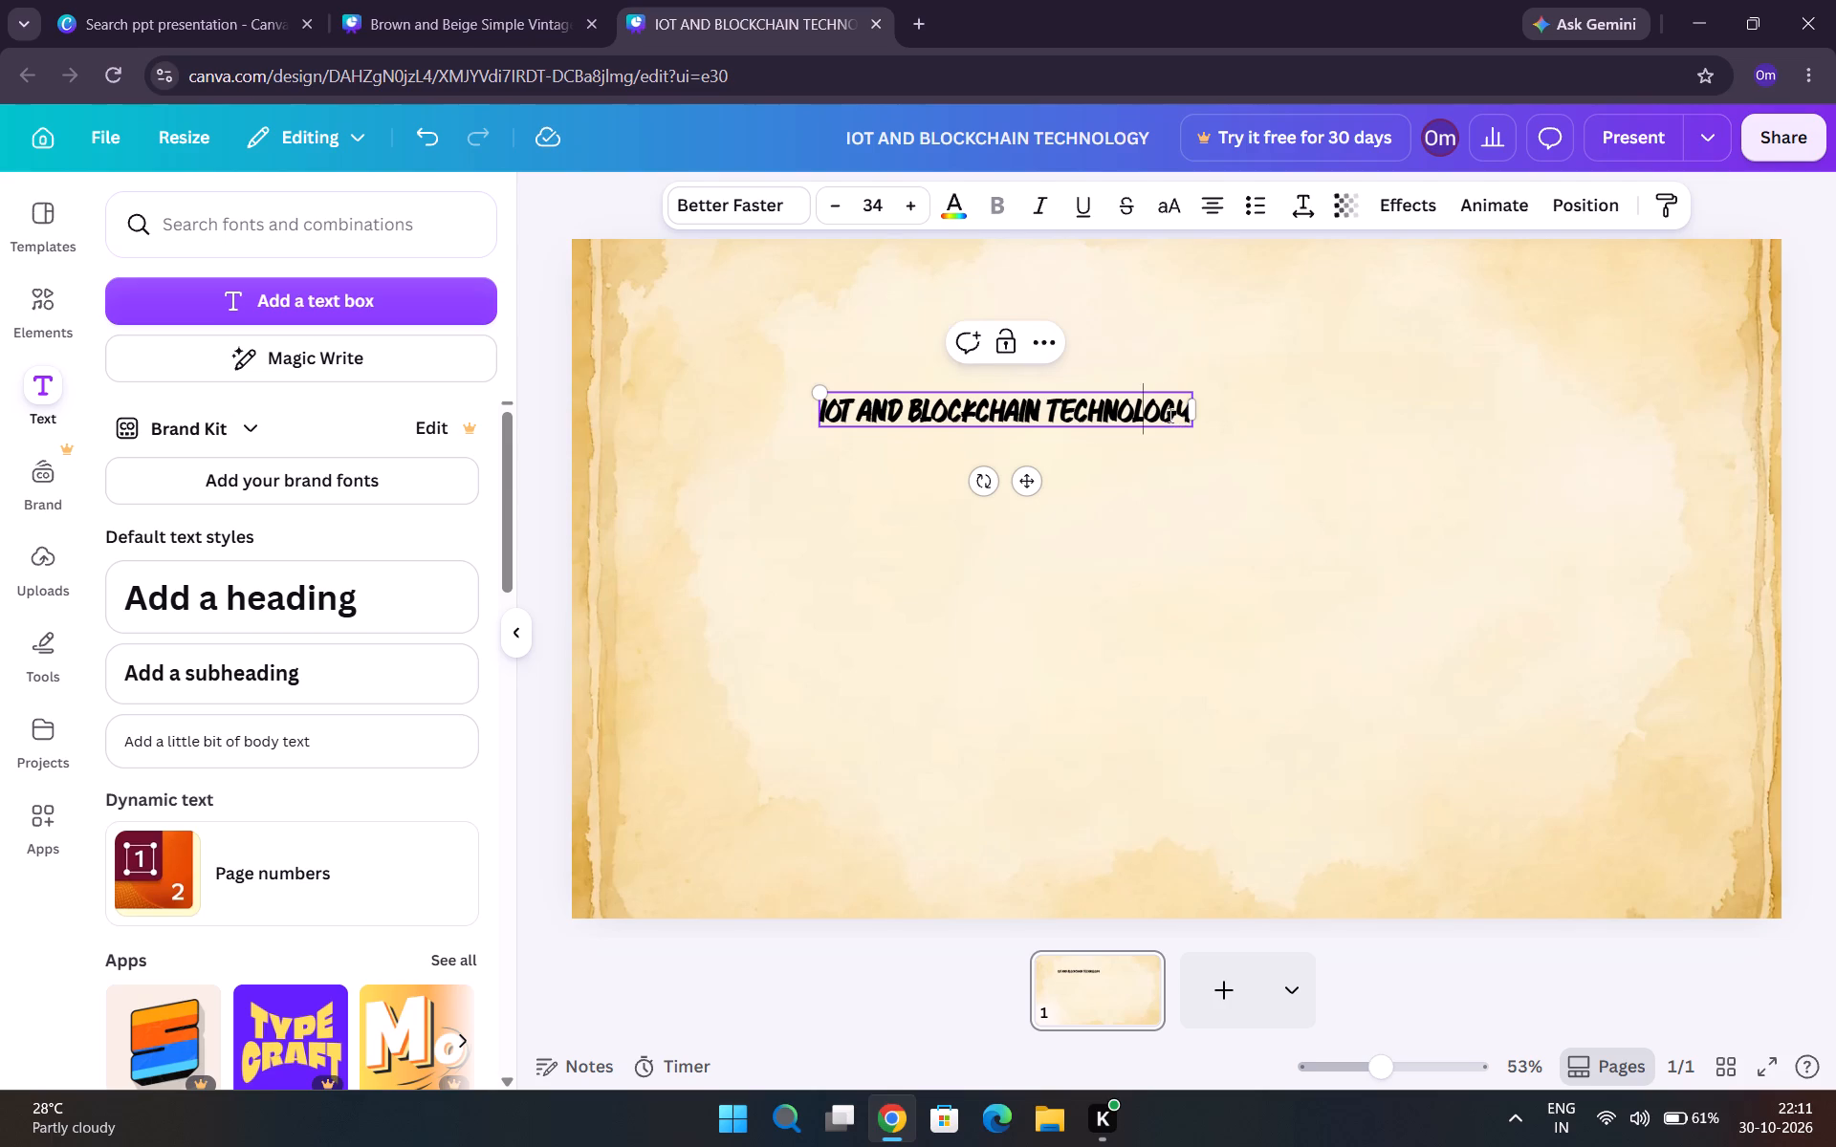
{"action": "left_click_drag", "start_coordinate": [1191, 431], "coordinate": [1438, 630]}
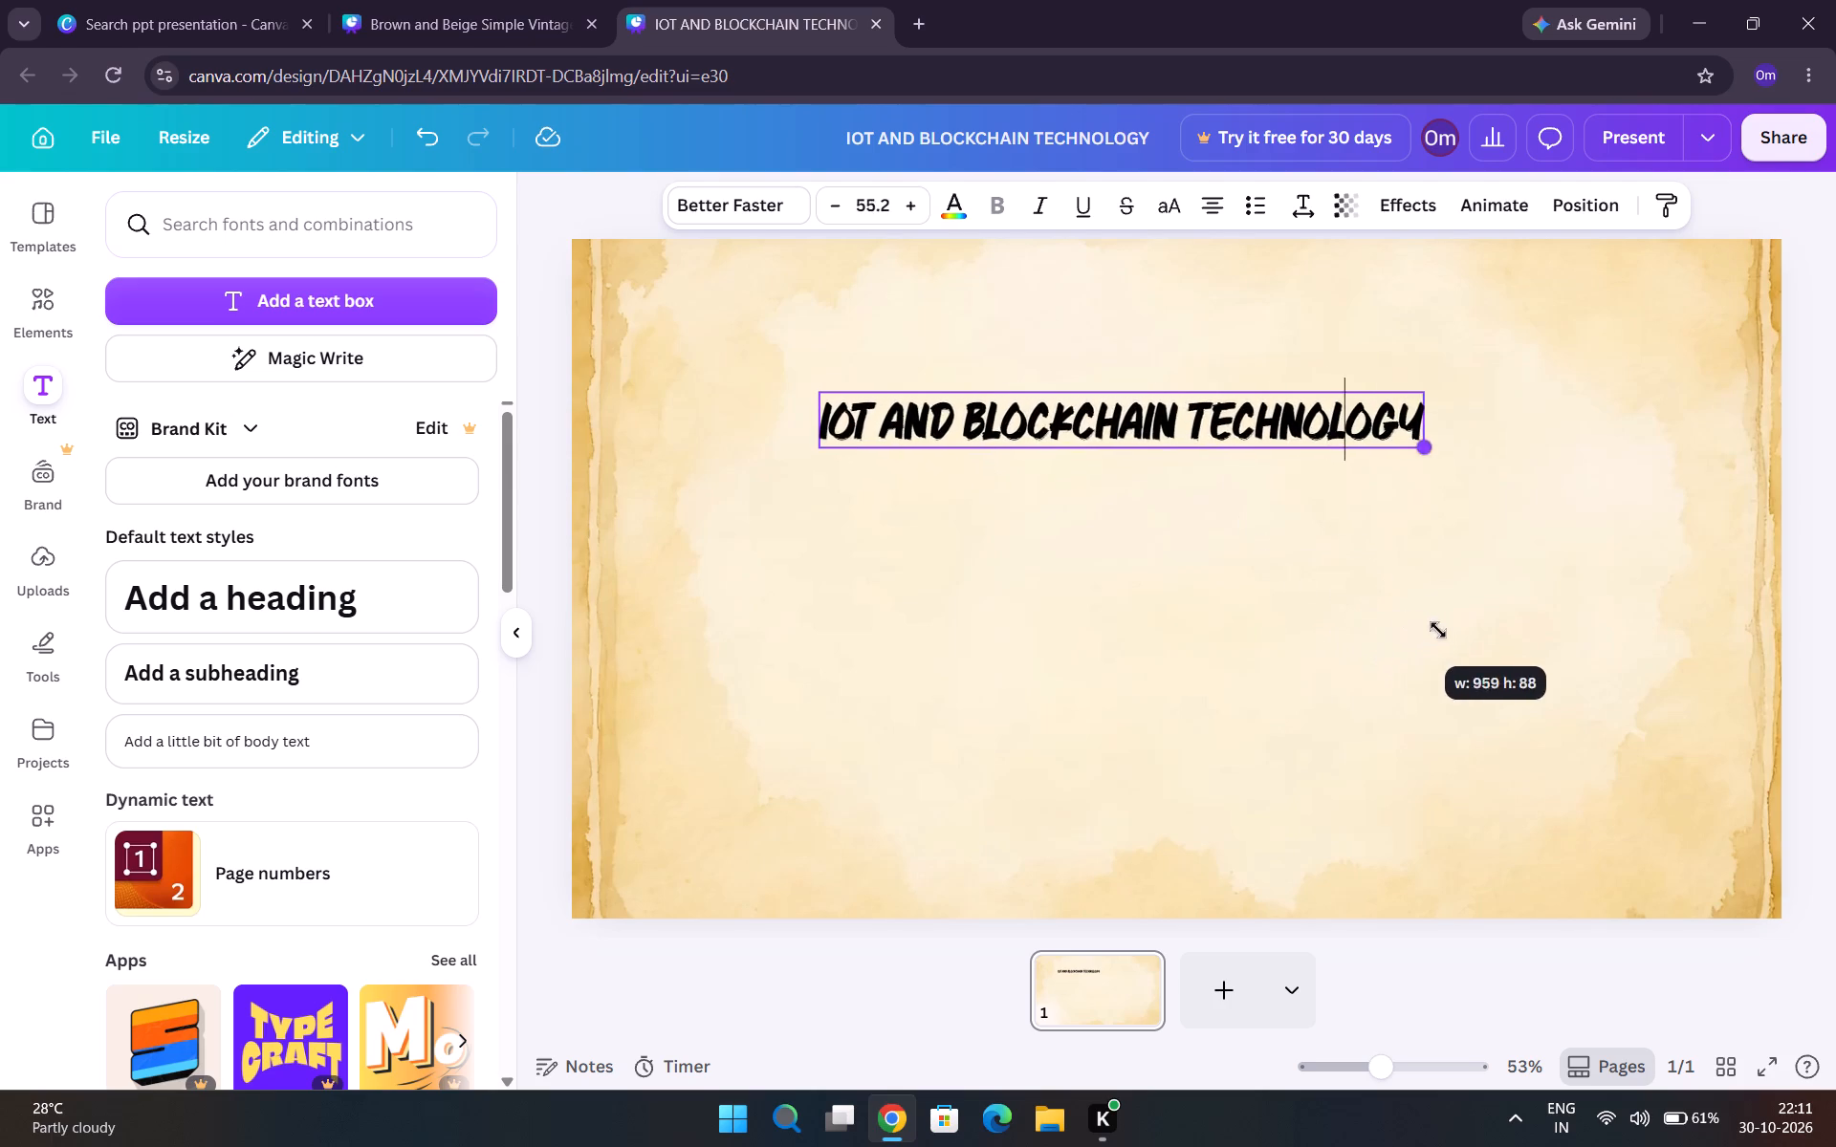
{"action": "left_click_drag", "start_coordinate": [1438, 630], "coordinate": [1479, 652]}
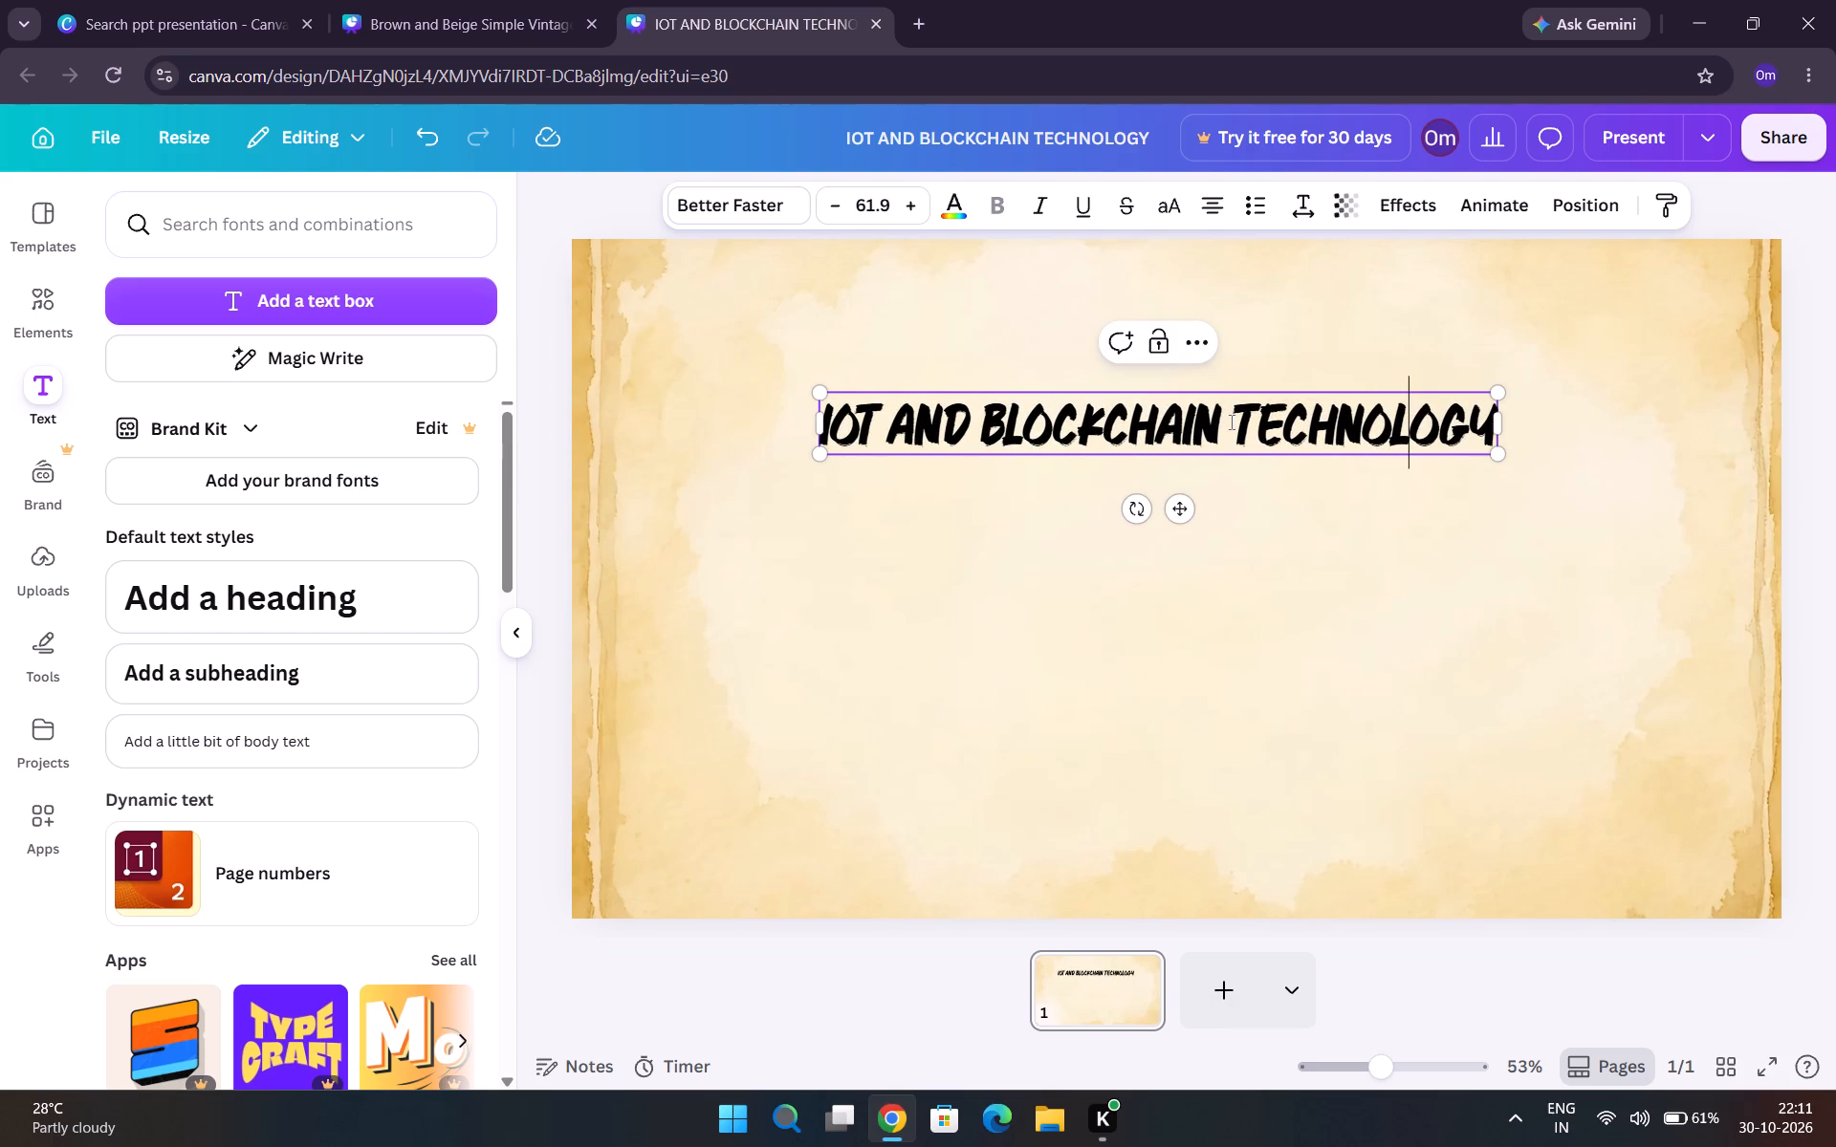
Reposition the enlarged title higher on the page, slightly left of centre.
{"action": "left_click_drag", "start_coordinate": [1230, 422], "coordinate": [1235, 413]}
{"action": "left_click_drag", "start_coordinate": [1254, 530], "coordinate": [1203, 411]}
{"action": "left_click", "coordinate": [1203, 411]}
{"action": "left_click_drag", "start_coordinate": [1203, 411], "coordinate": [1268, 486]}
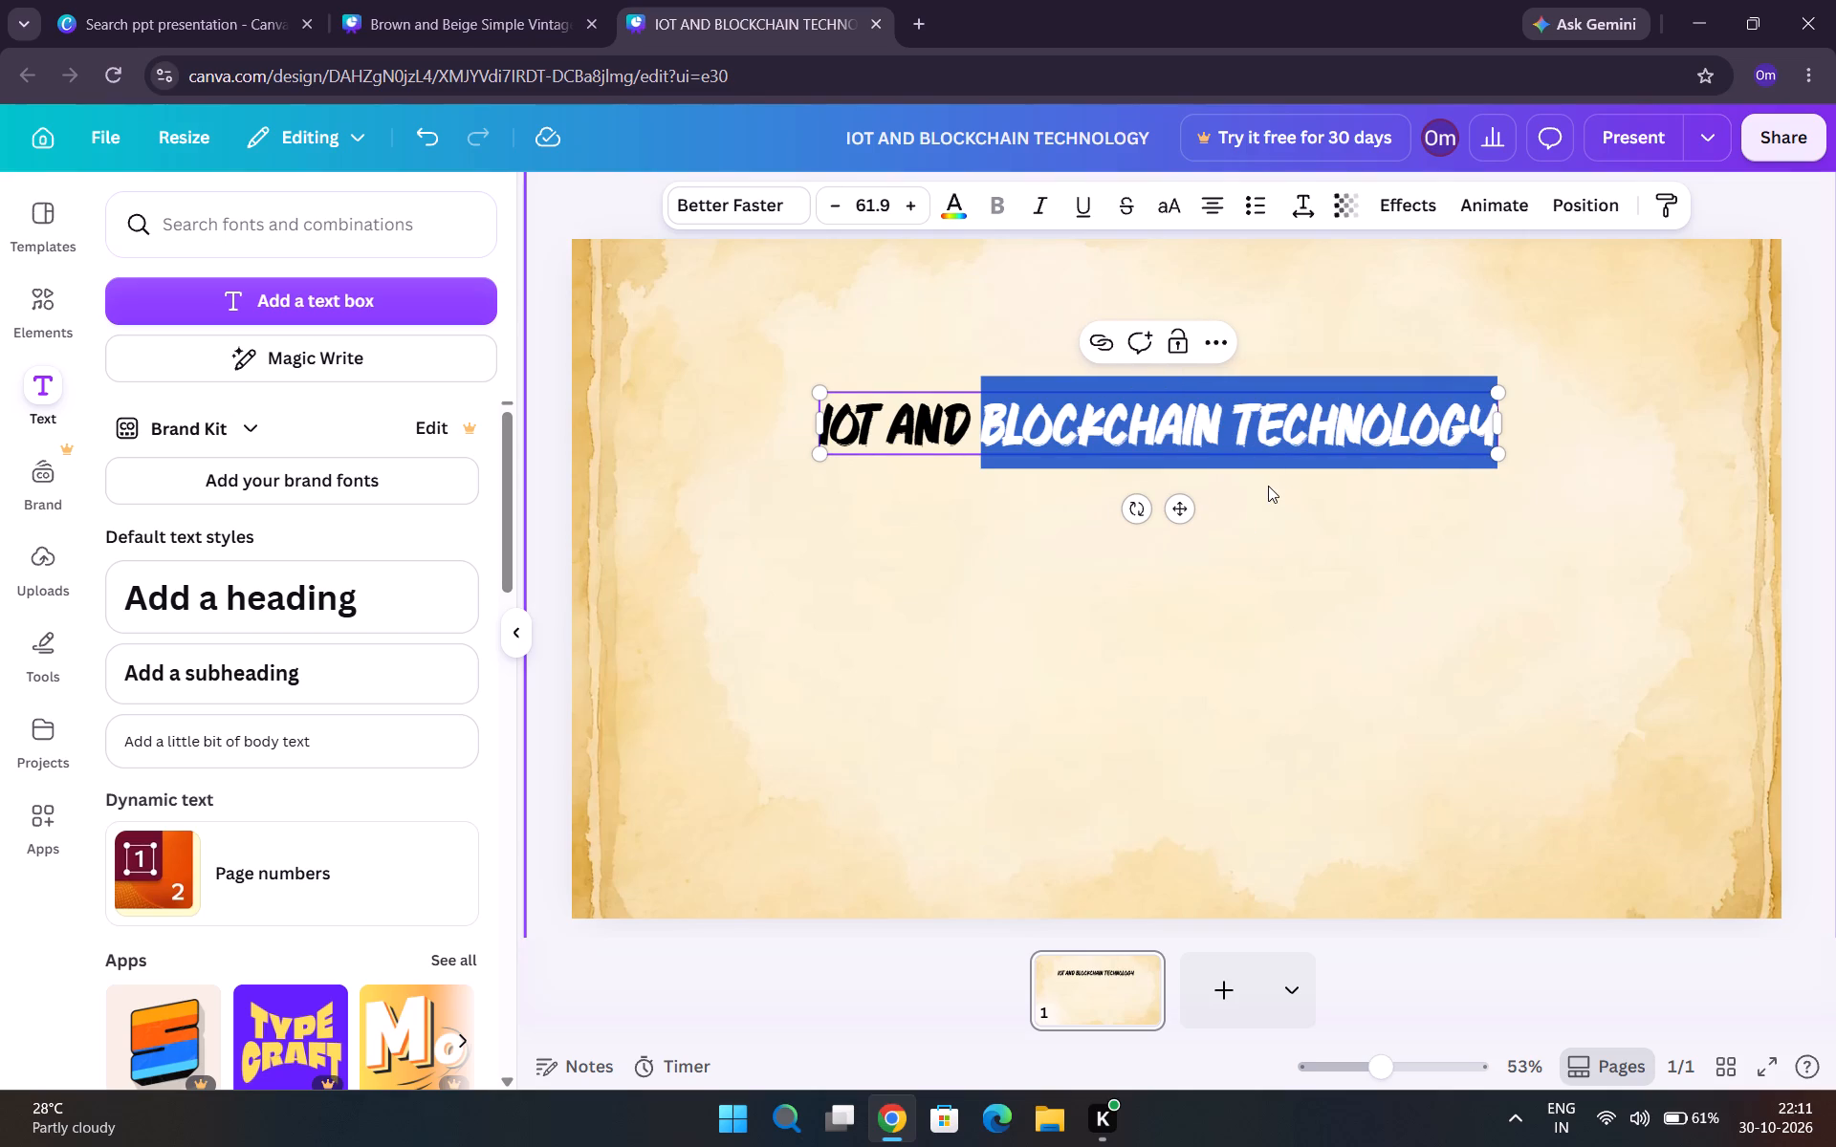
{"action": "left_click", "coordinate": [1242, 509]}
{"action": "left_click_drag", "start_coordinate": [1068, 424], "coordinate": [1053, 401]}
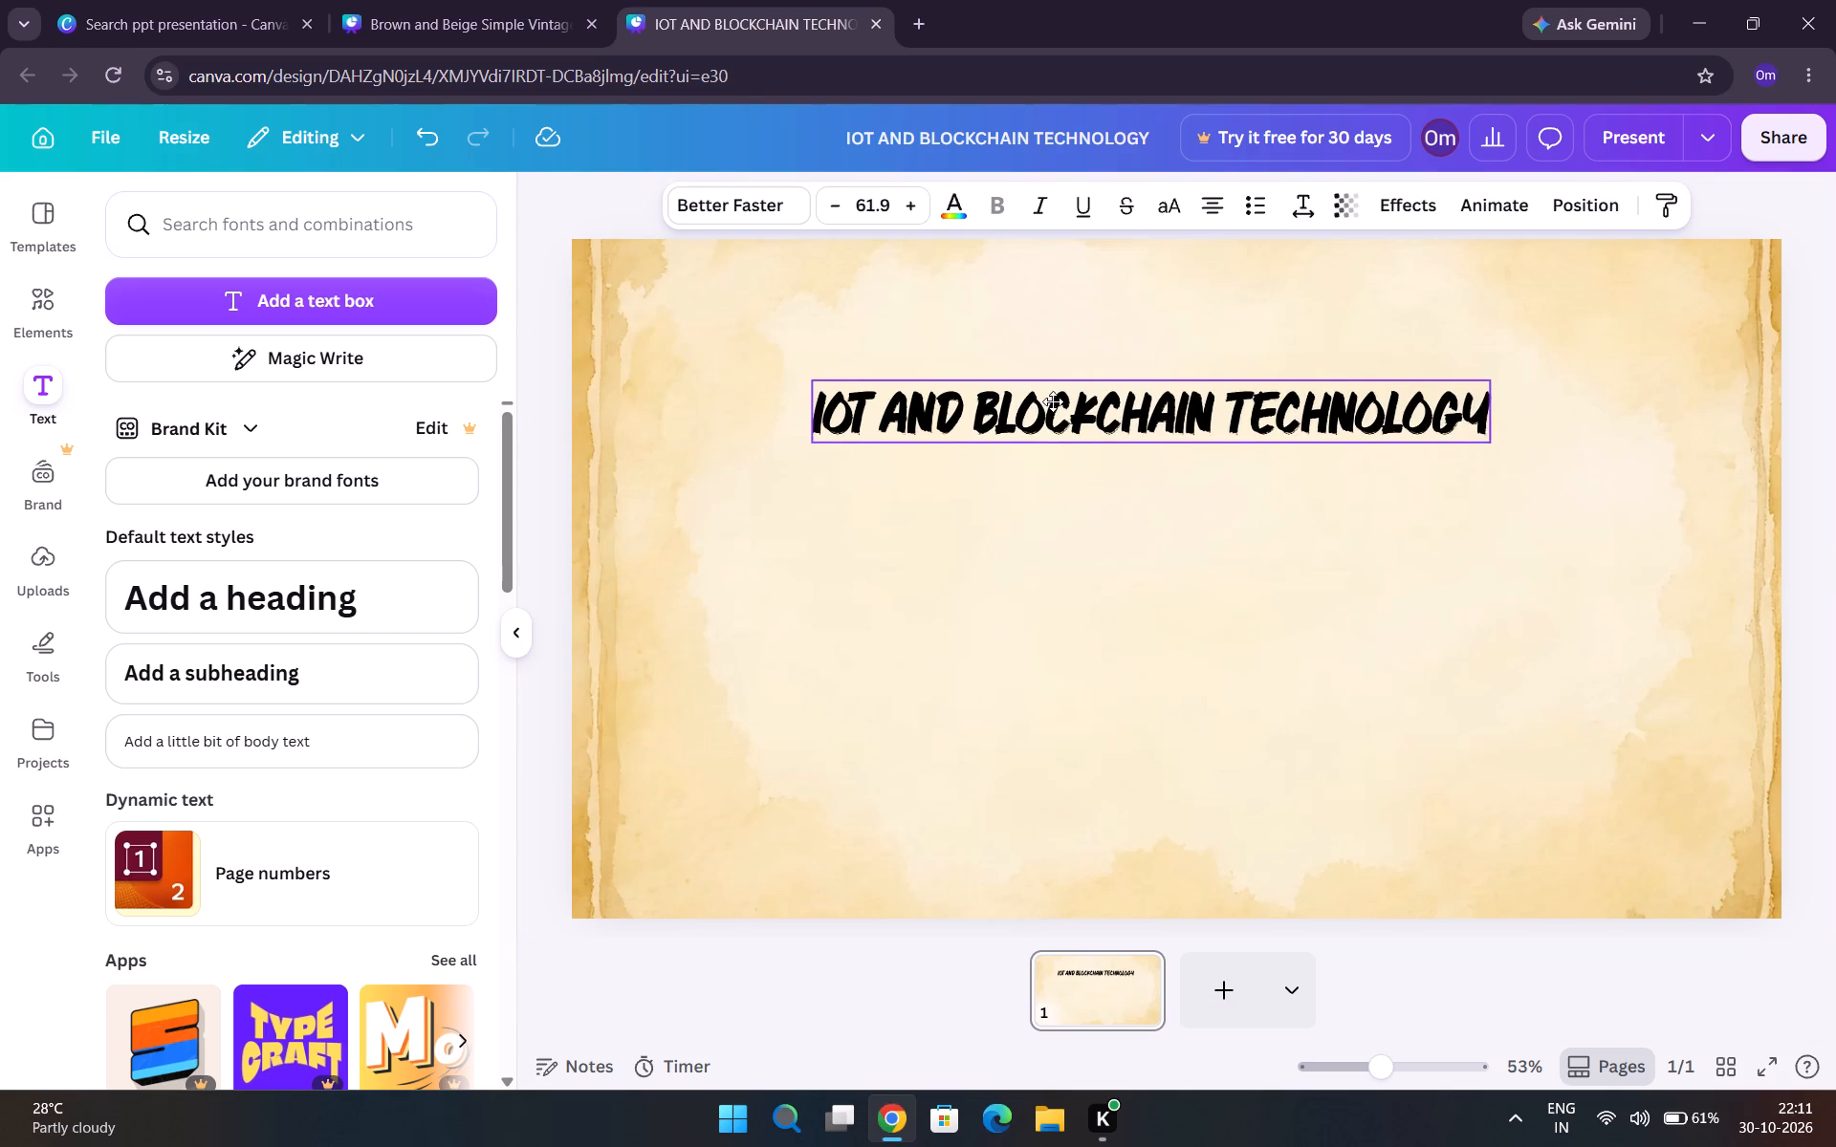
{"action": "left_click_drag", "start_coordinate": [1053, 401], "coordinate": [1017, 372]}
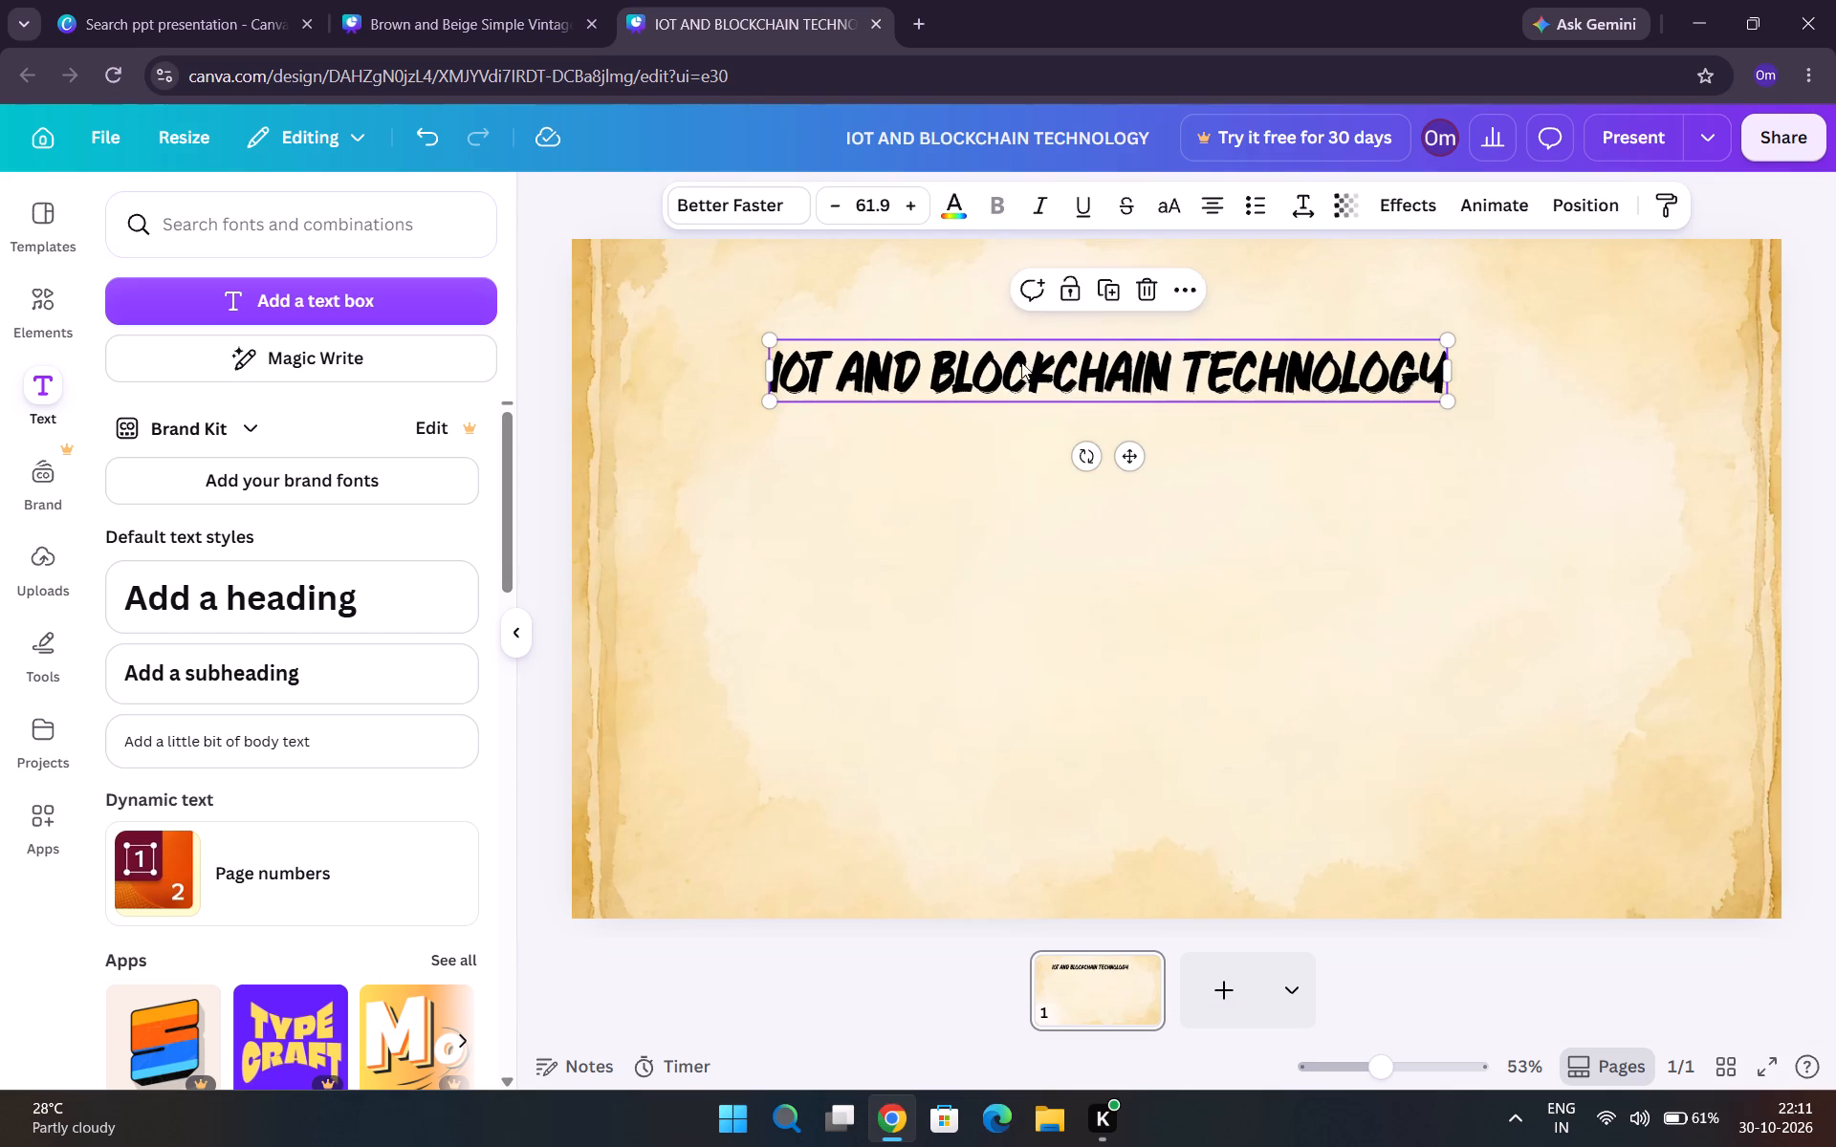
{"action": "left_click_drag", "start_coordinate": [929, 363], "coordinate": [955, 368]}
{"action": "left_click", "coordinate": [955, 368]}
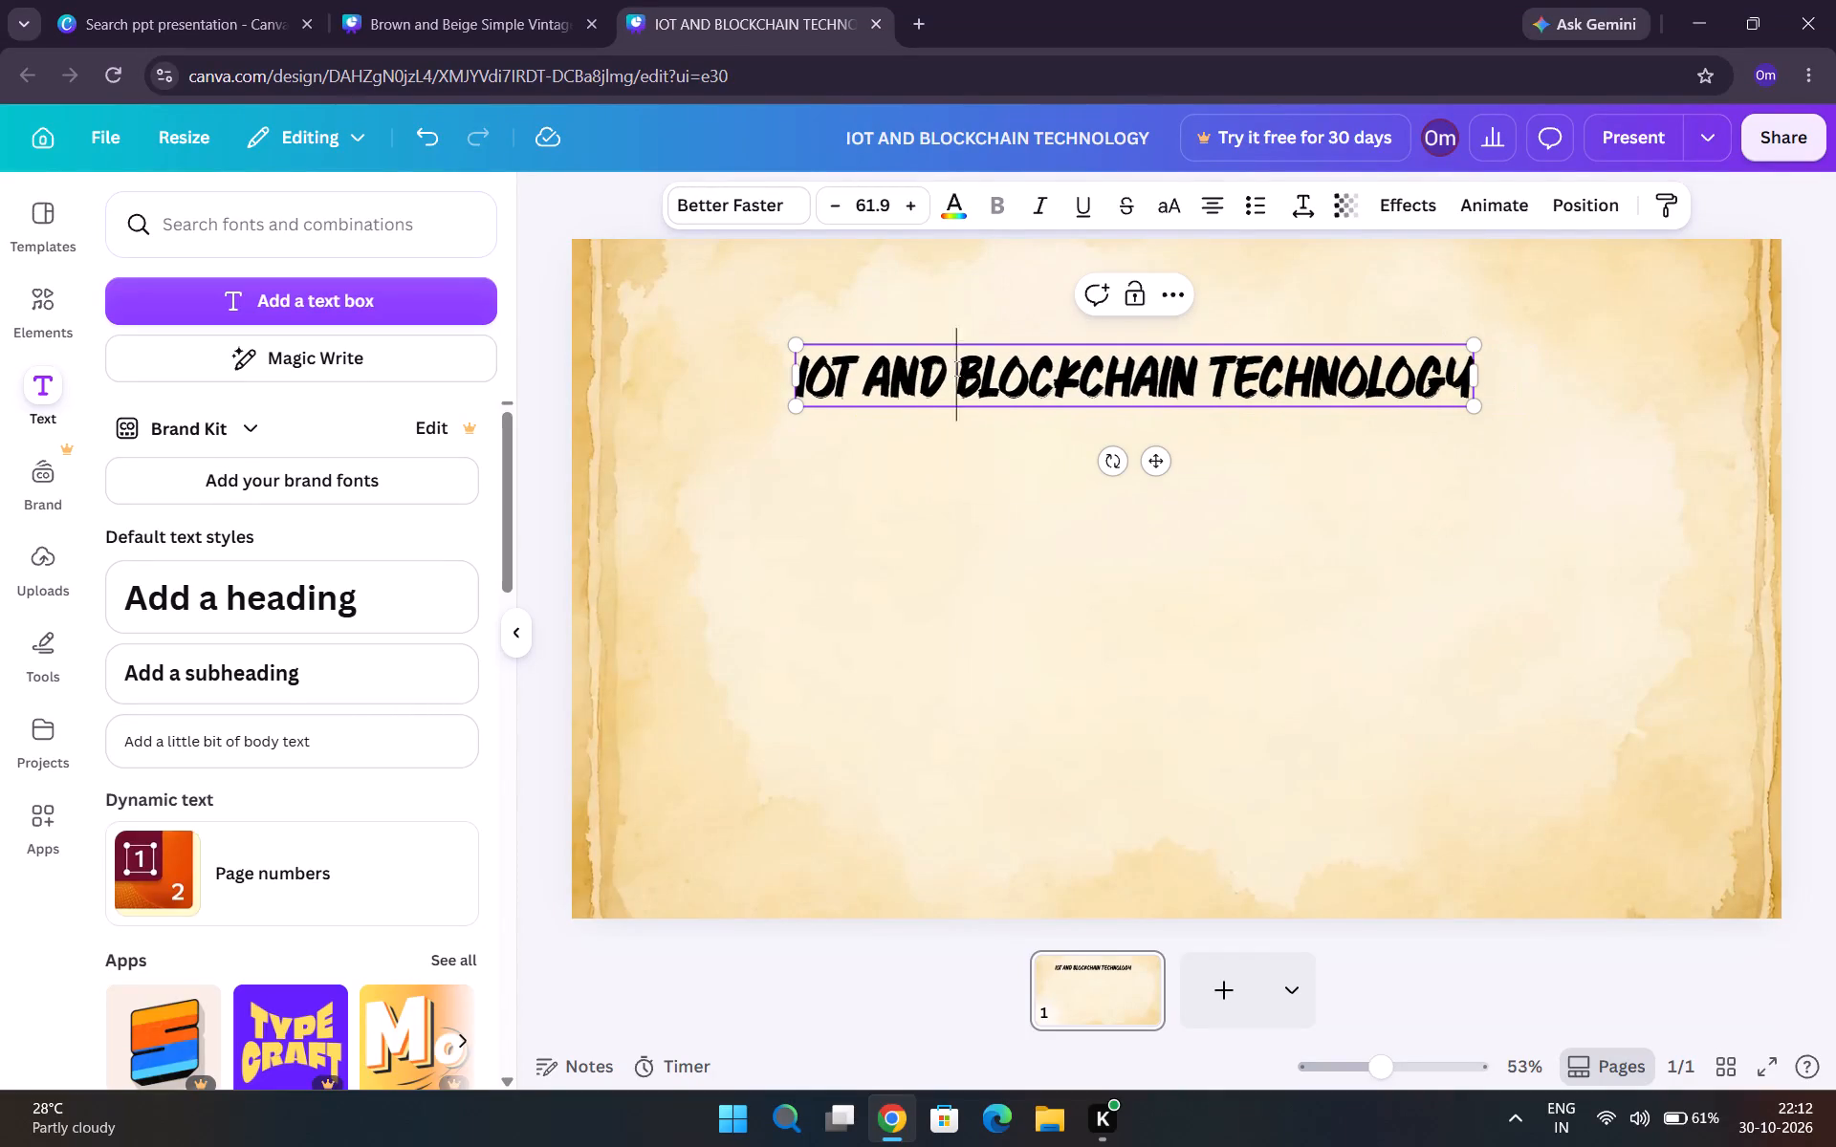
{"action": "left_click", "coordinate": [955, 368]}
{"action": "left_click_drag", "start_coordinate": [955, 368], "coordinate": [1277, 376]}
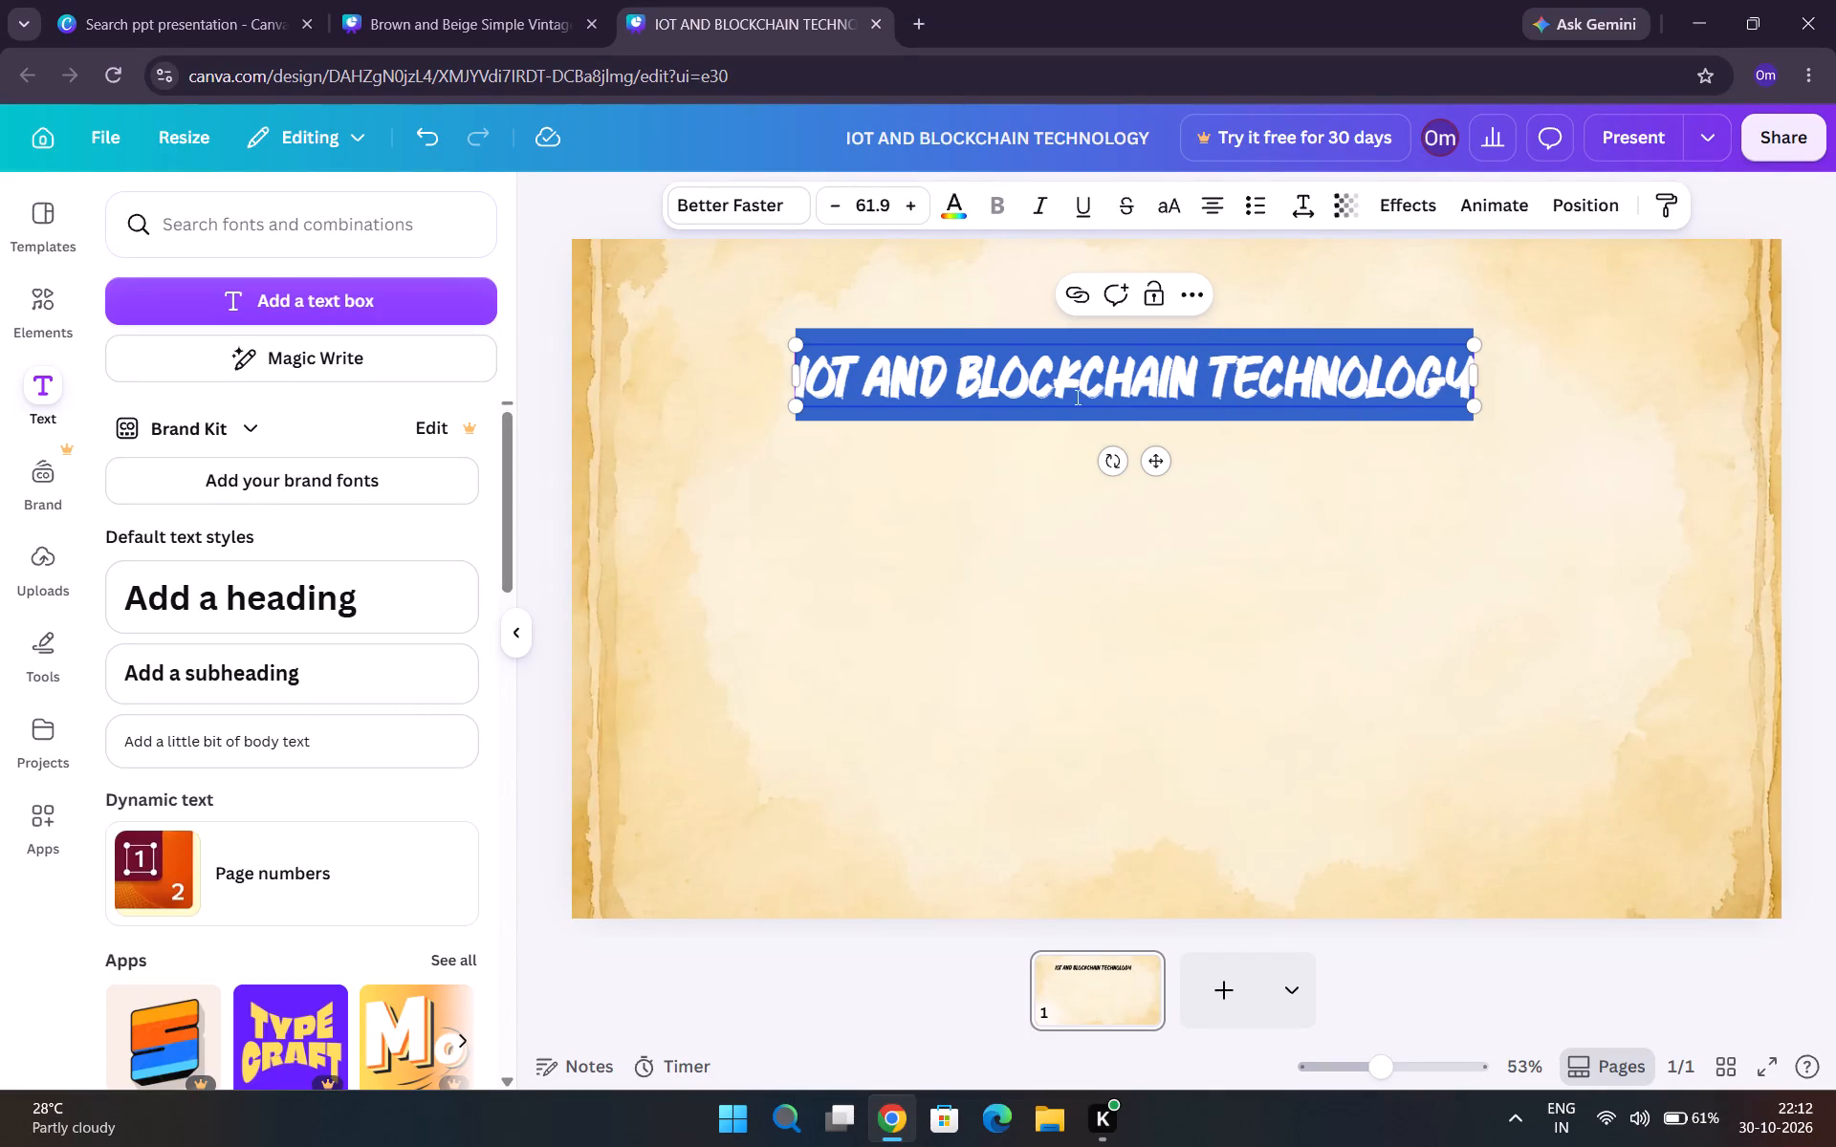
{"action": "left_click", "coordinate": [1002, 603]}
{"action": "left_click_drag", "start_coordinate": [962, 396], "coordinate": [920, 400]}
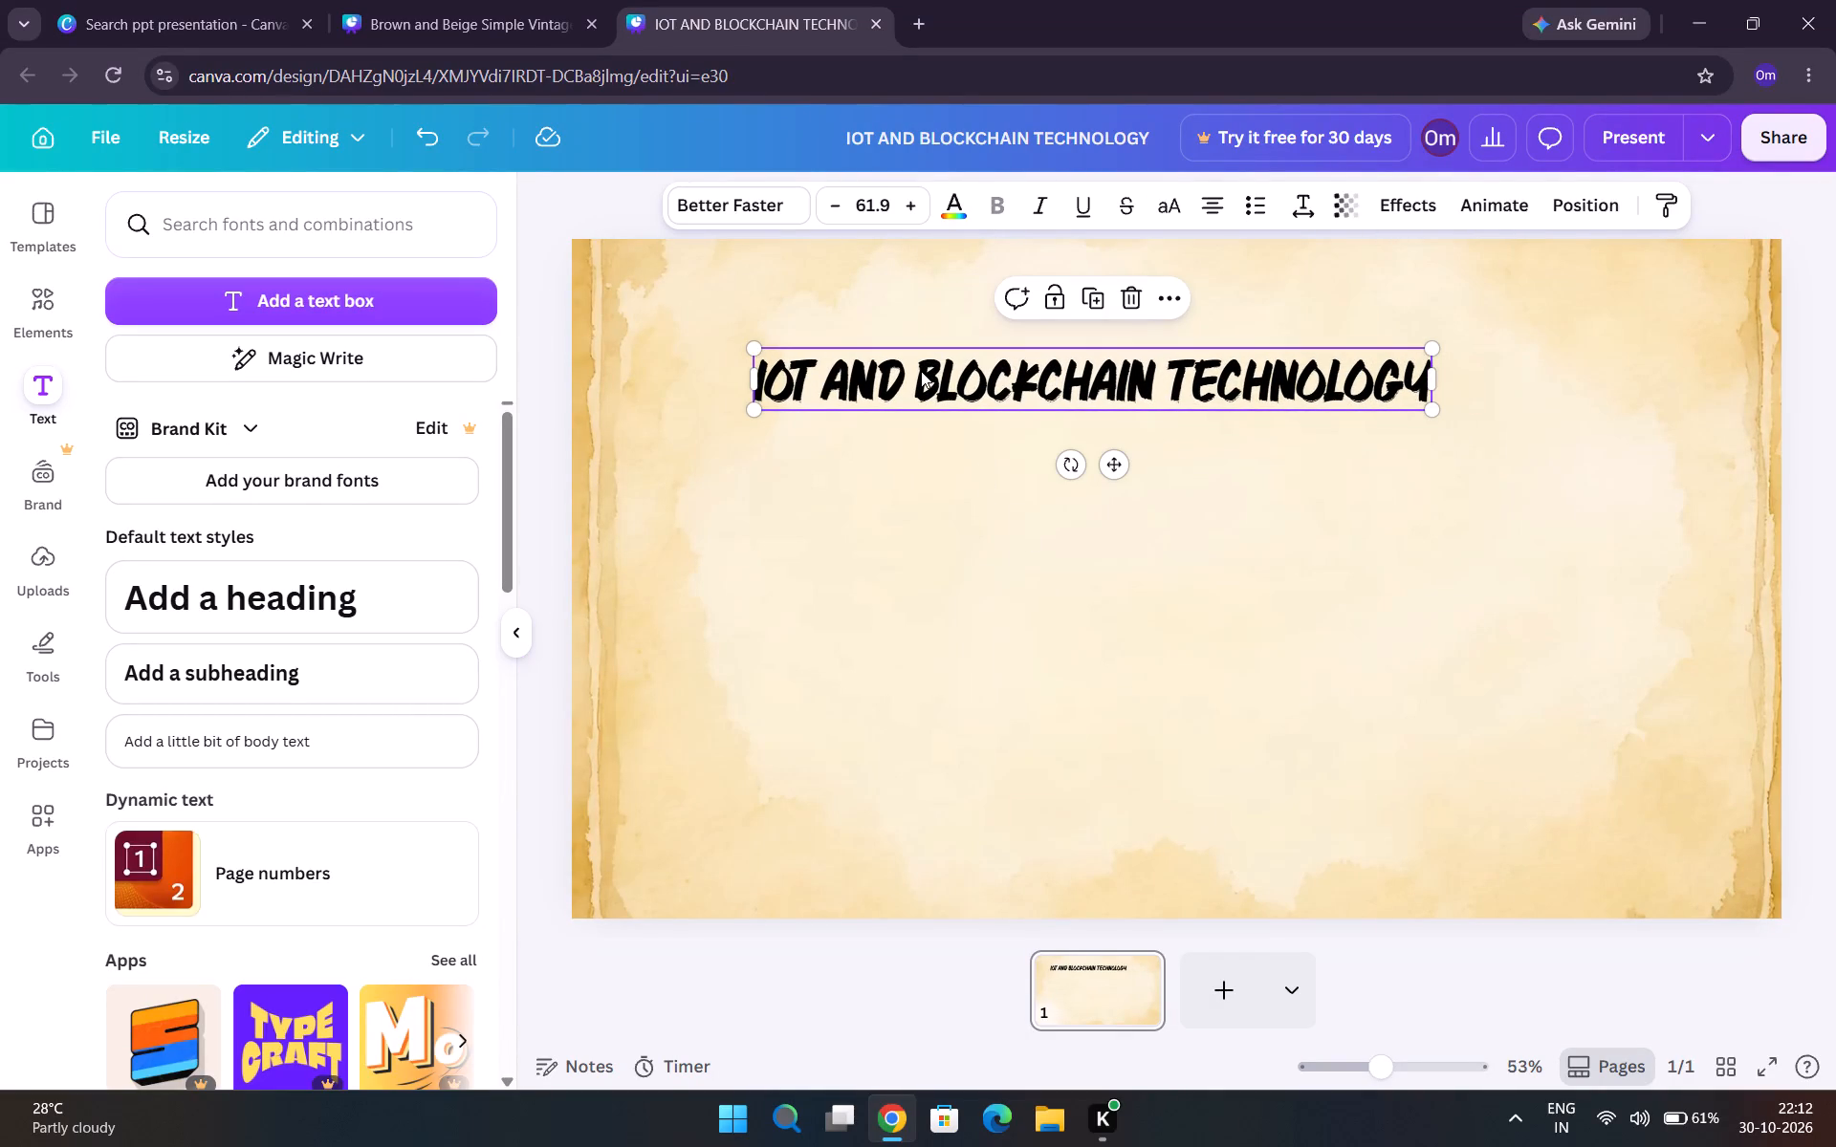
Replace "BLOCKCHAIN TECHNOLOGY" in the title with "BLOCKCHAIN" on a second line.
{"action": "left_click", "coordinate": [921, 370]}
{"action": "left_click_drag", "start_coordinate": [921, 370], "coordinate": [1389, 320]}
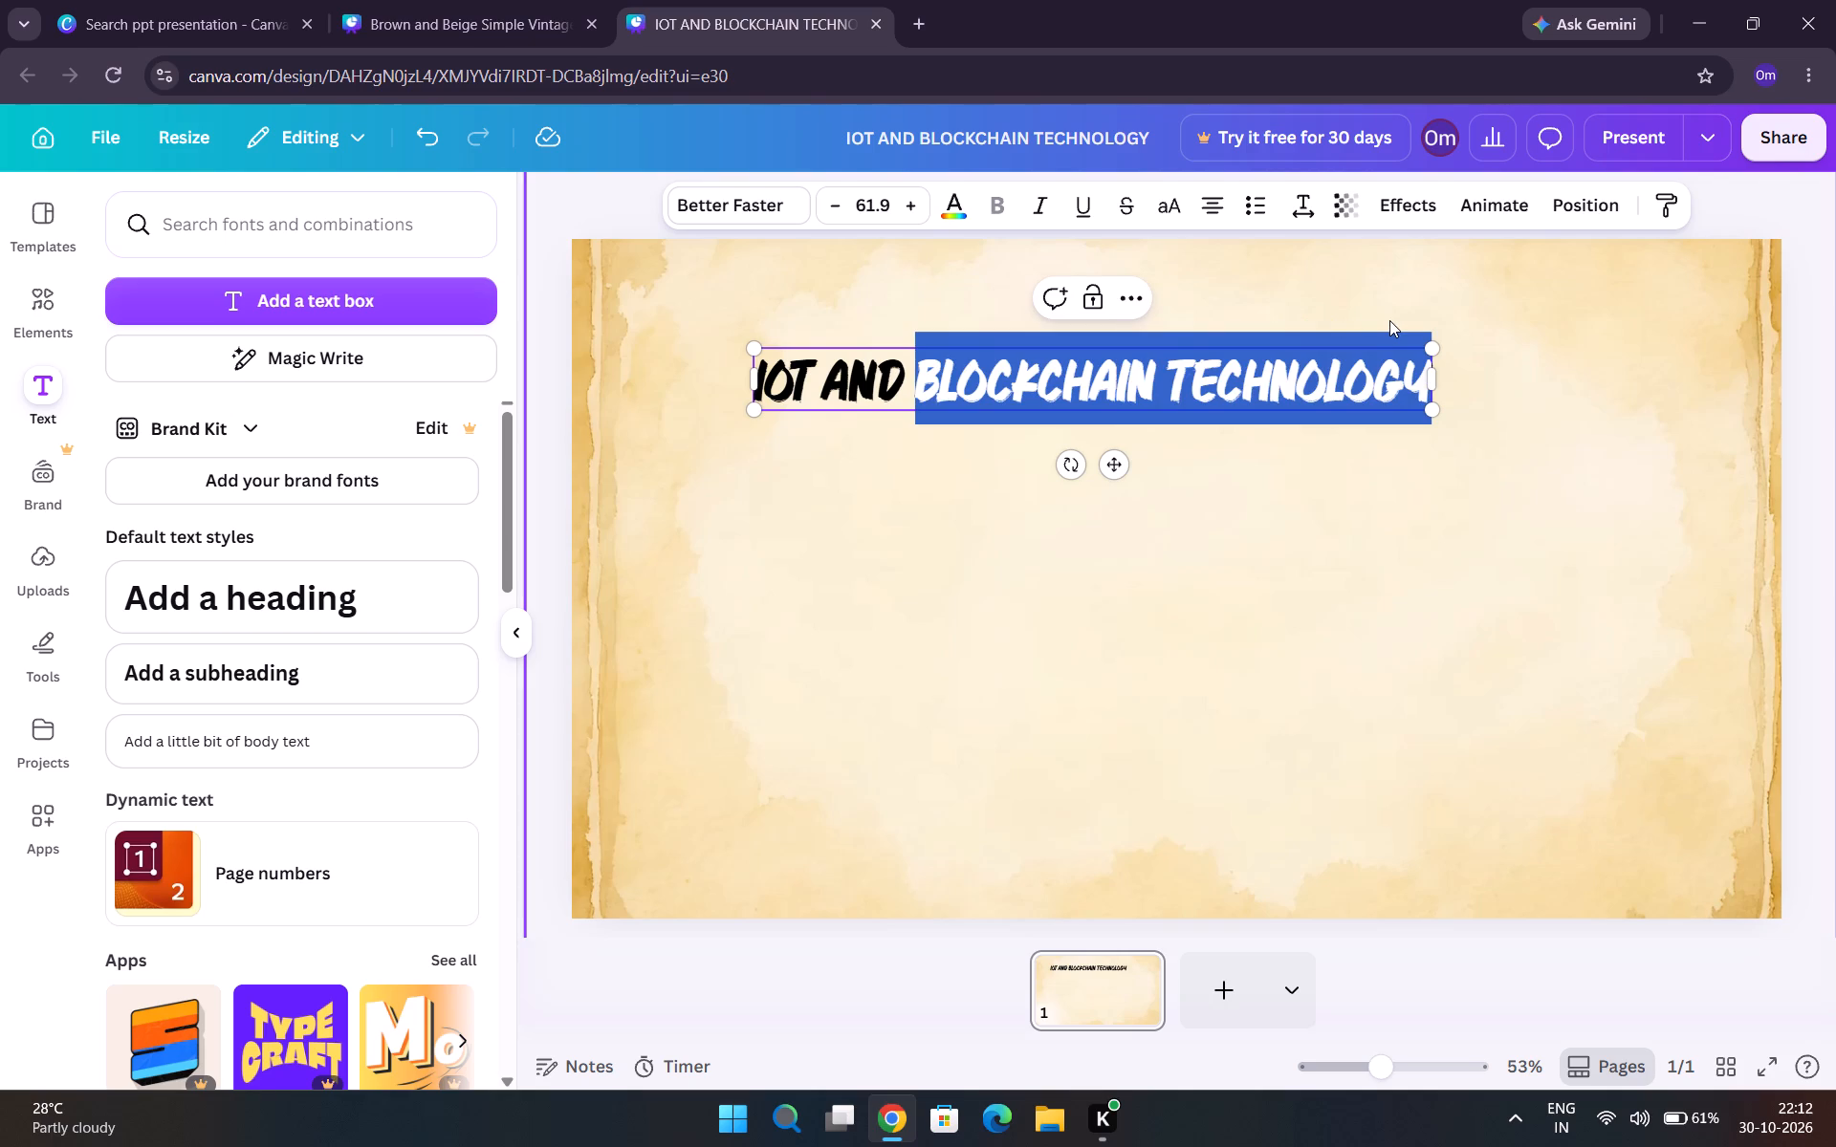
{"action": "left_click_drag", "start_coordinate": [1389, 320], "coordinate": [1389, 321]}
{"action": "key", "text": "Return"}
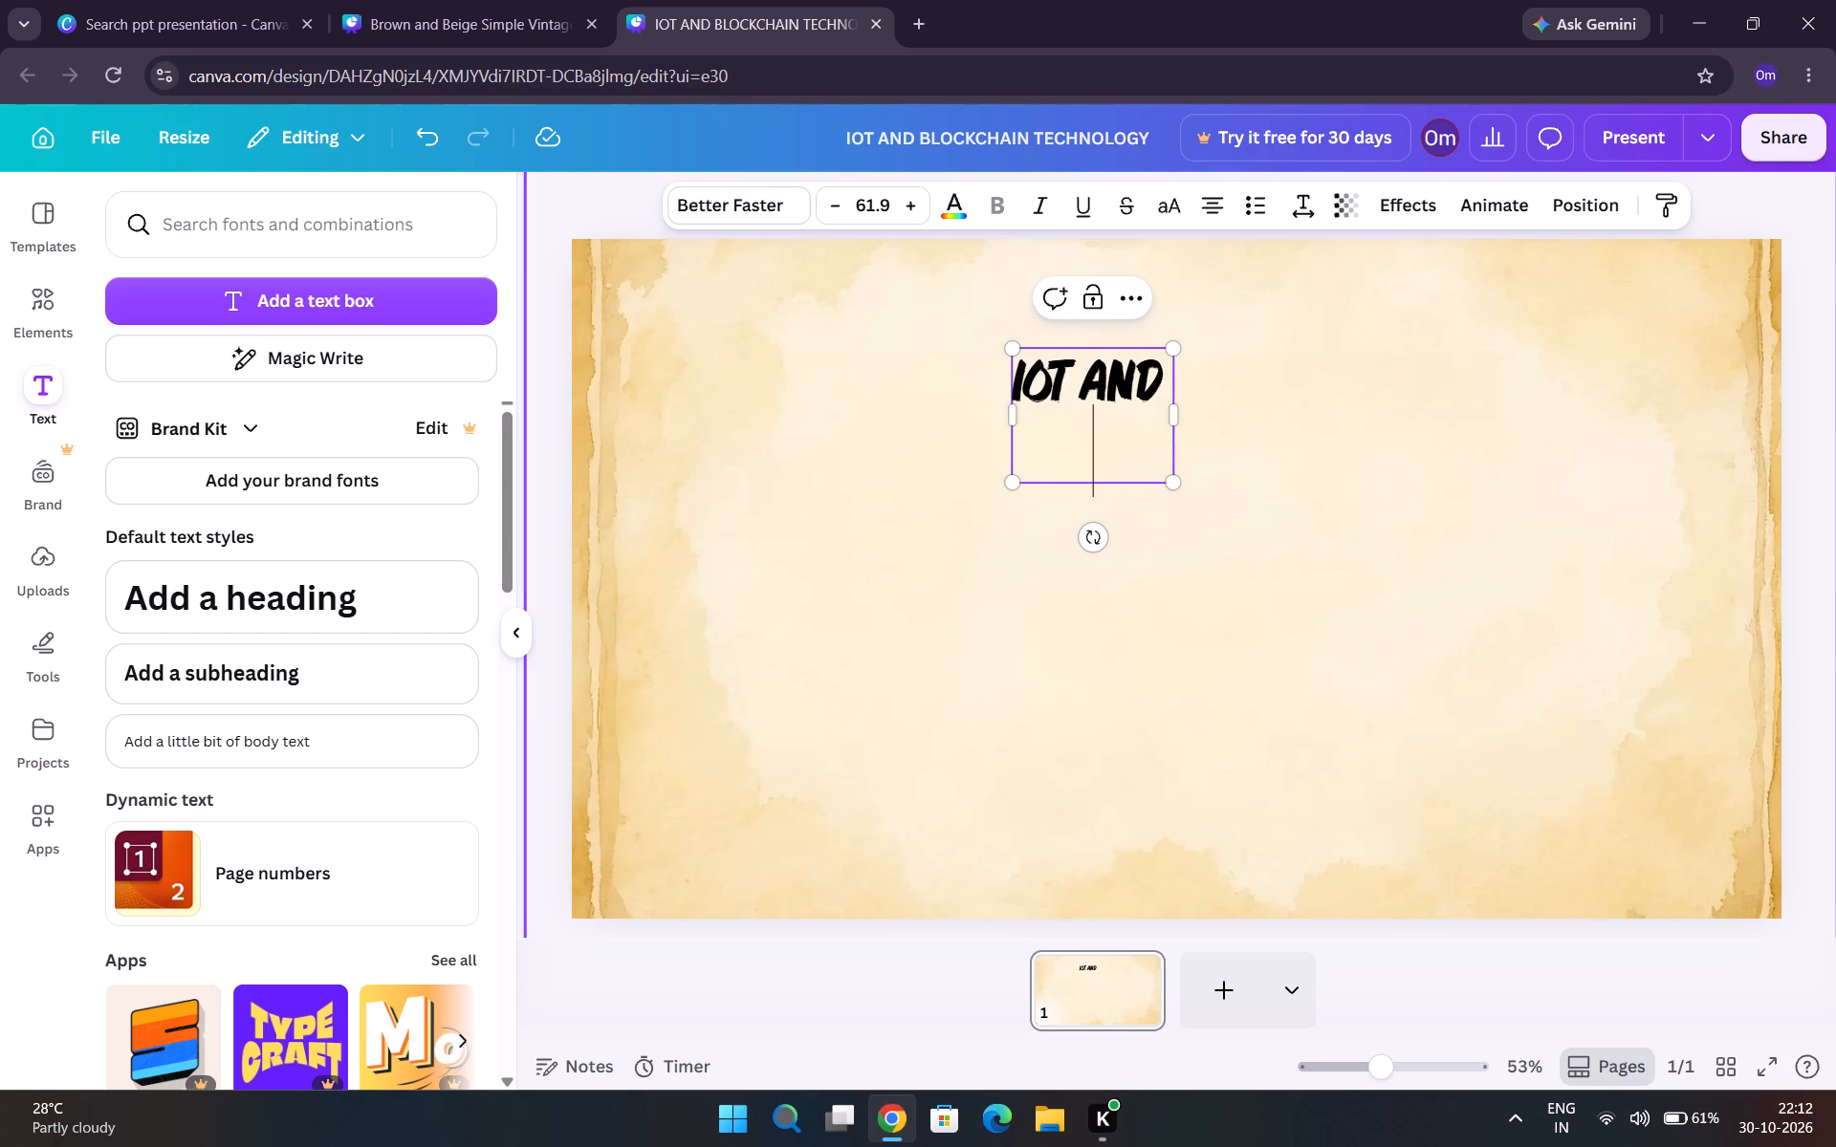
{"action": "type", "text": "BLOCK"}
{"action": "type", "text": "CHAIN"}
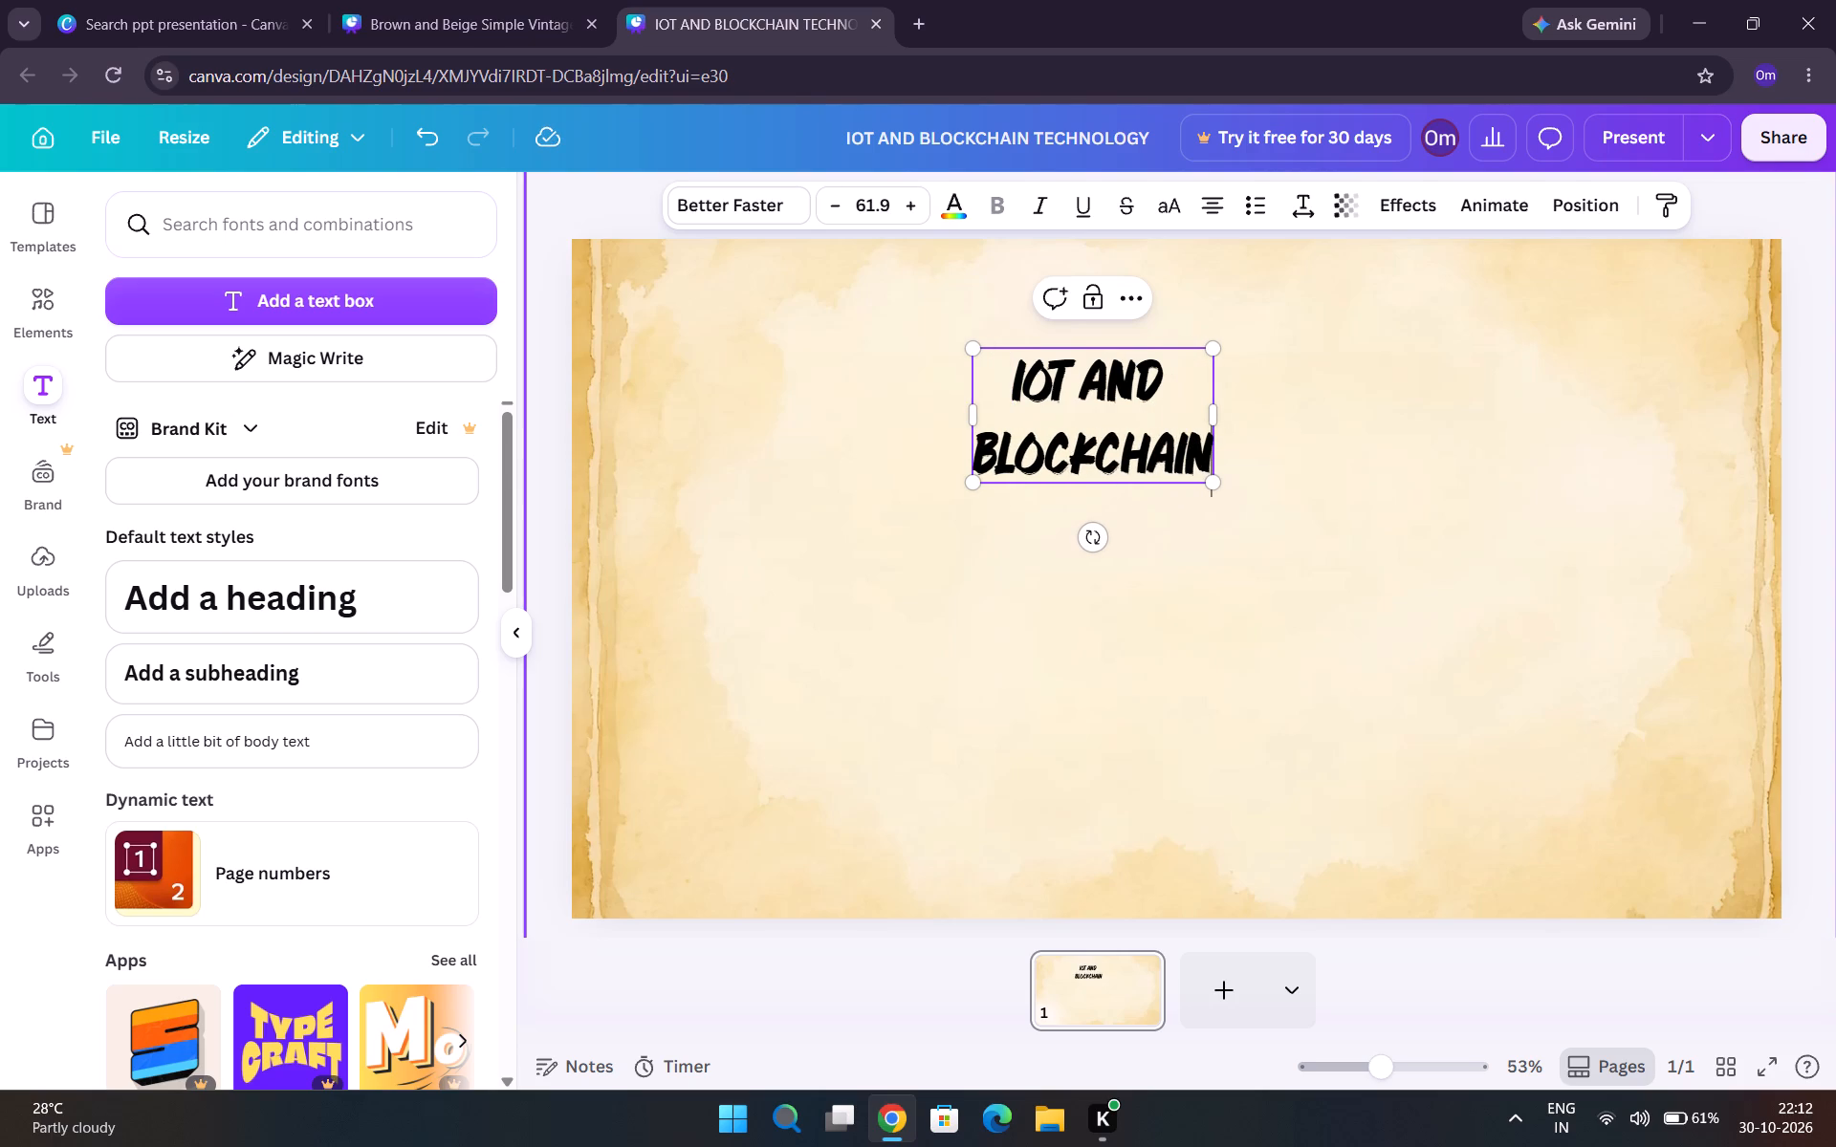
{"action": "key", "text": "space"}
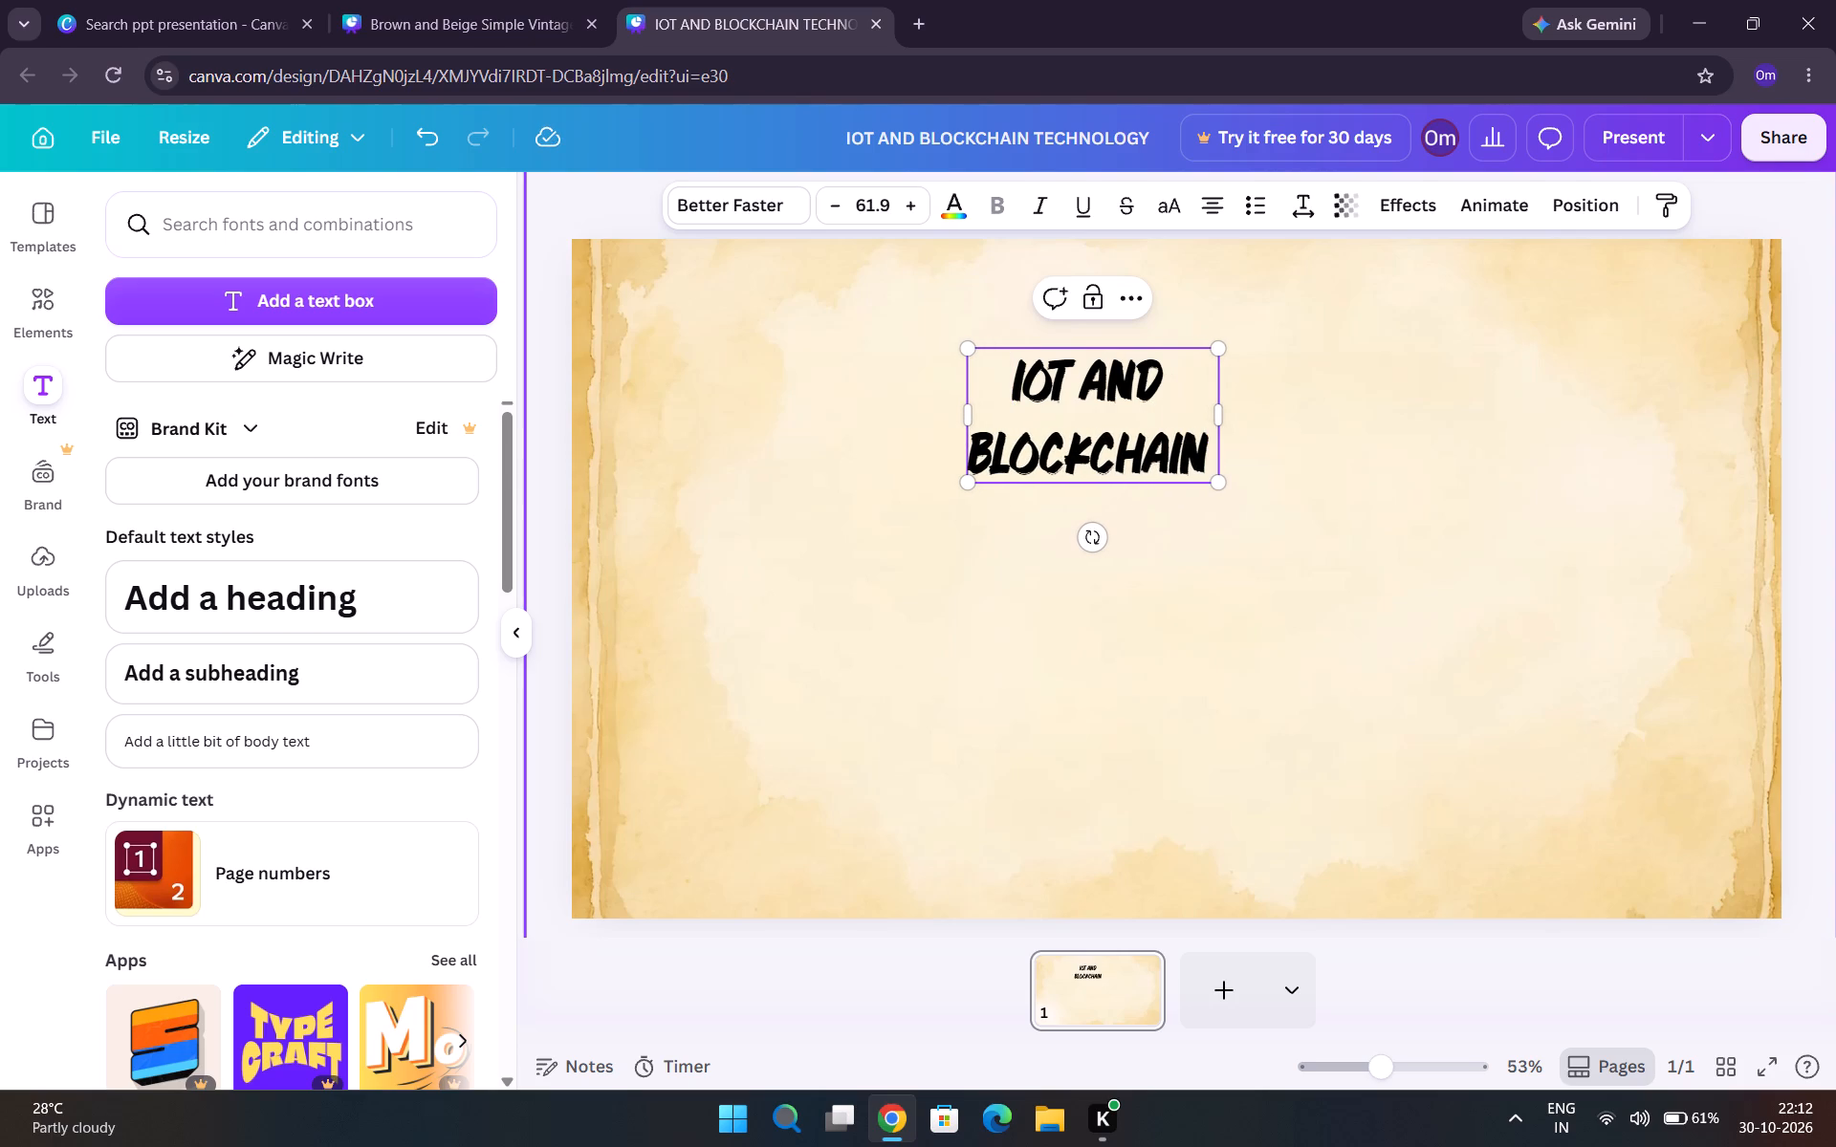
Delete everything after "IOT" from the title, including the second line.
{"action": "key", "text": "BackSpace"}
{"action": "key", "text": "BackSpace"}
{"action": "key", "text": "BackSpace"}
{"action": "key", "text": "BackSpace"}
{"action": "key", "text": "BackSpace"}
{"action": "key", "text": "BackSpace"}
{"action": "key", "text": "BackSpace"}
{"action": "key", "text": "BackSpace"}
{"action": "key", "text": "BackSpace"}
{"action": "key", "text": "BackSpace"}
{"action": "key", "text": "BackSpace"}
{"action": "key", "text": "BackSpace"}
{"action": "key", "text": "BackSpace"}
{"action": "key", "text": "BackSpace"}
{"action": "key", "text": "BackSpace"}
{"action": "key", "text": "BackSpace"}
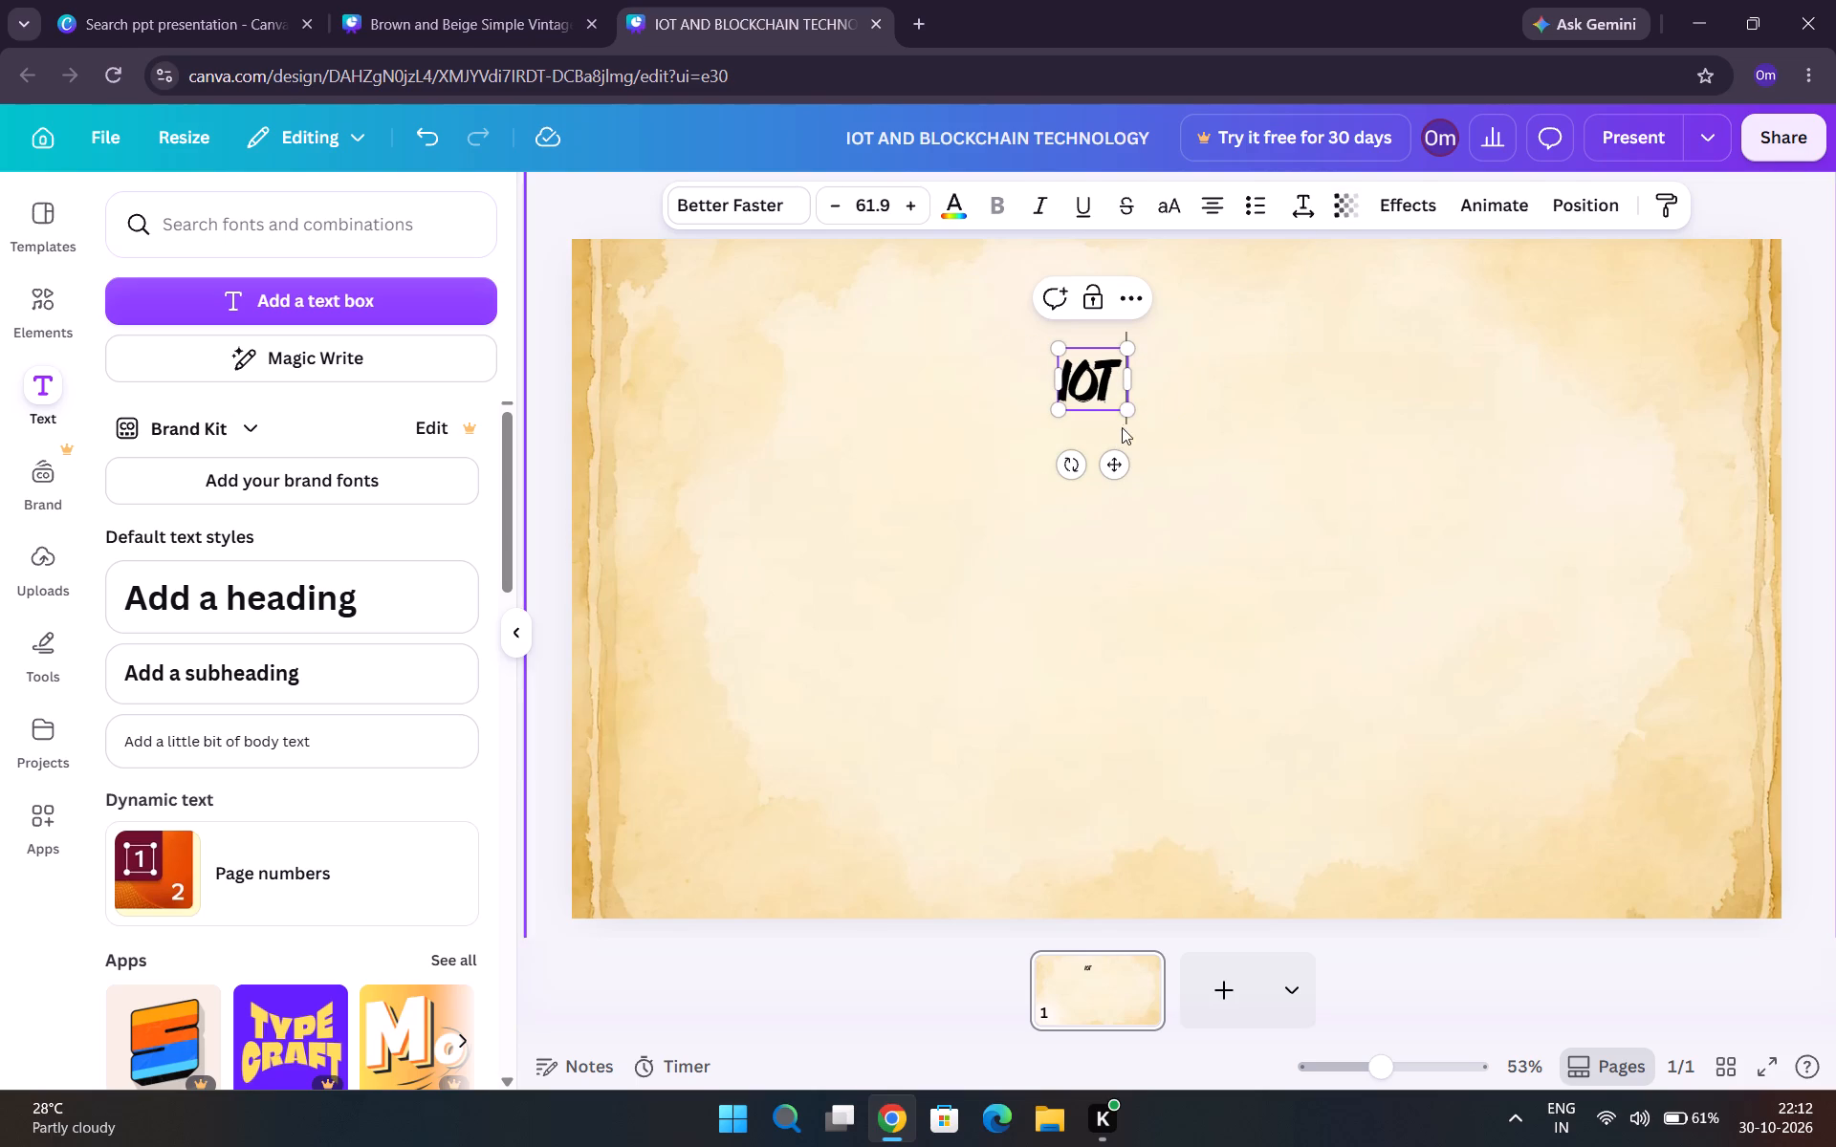
Enlarge the "IOT" text to about size 131 and place it in the upper-left area of the page.
{"action": "left_click_drag", "start_coordinate": [1128, 407], "coordinate": [1279, 510]}
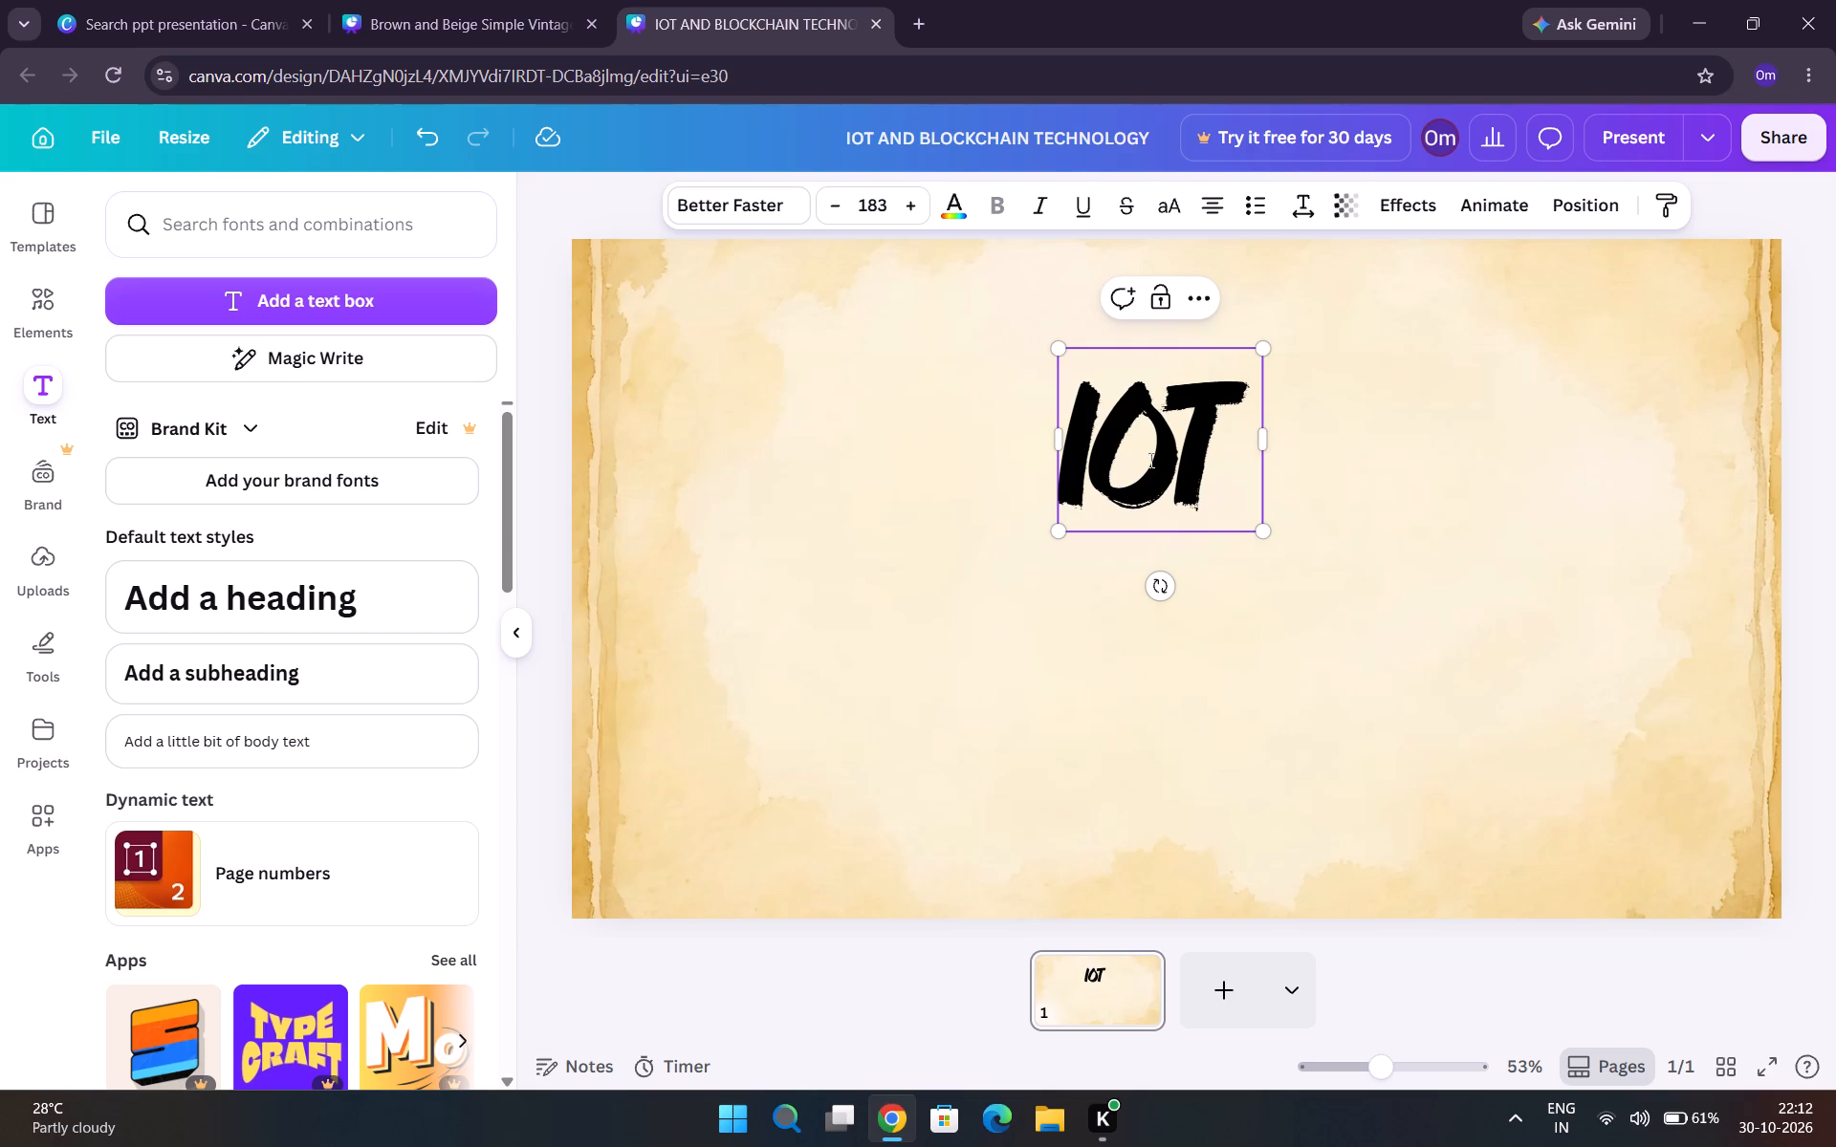
{"action": "left_click", "coordinate": [1147, 457]}
{"action": "left_click_drag", "start_coordinate": [898, 585], "coordinate": [1087, 477]}
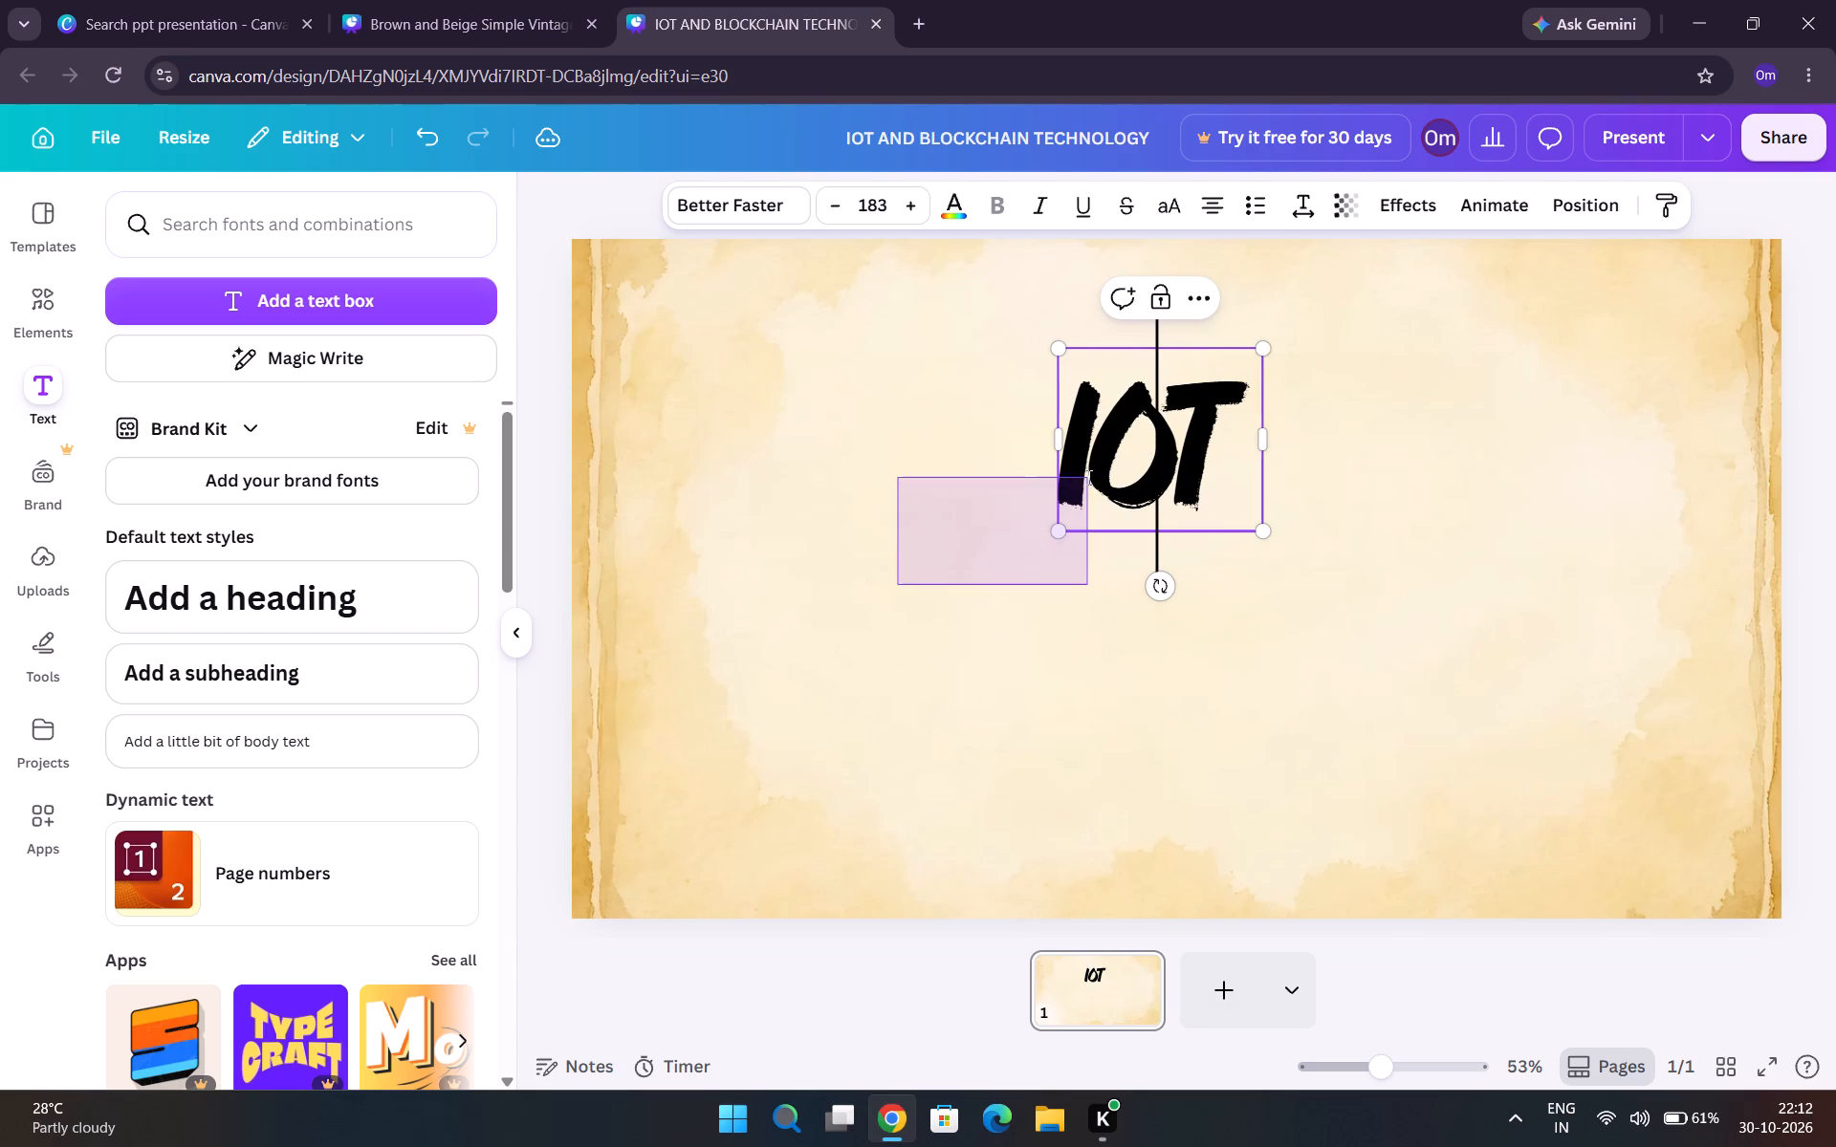
{"action": "left_click_drag", "start_coordinate": [1087, 477], "coordinate": [1086, 477]}
{"action": "left_click", "coordinate": [948, 480]}
{"action": "left_click_drag", "start_coordinate": [1107, 467], "coordinate": [1029, 455]}
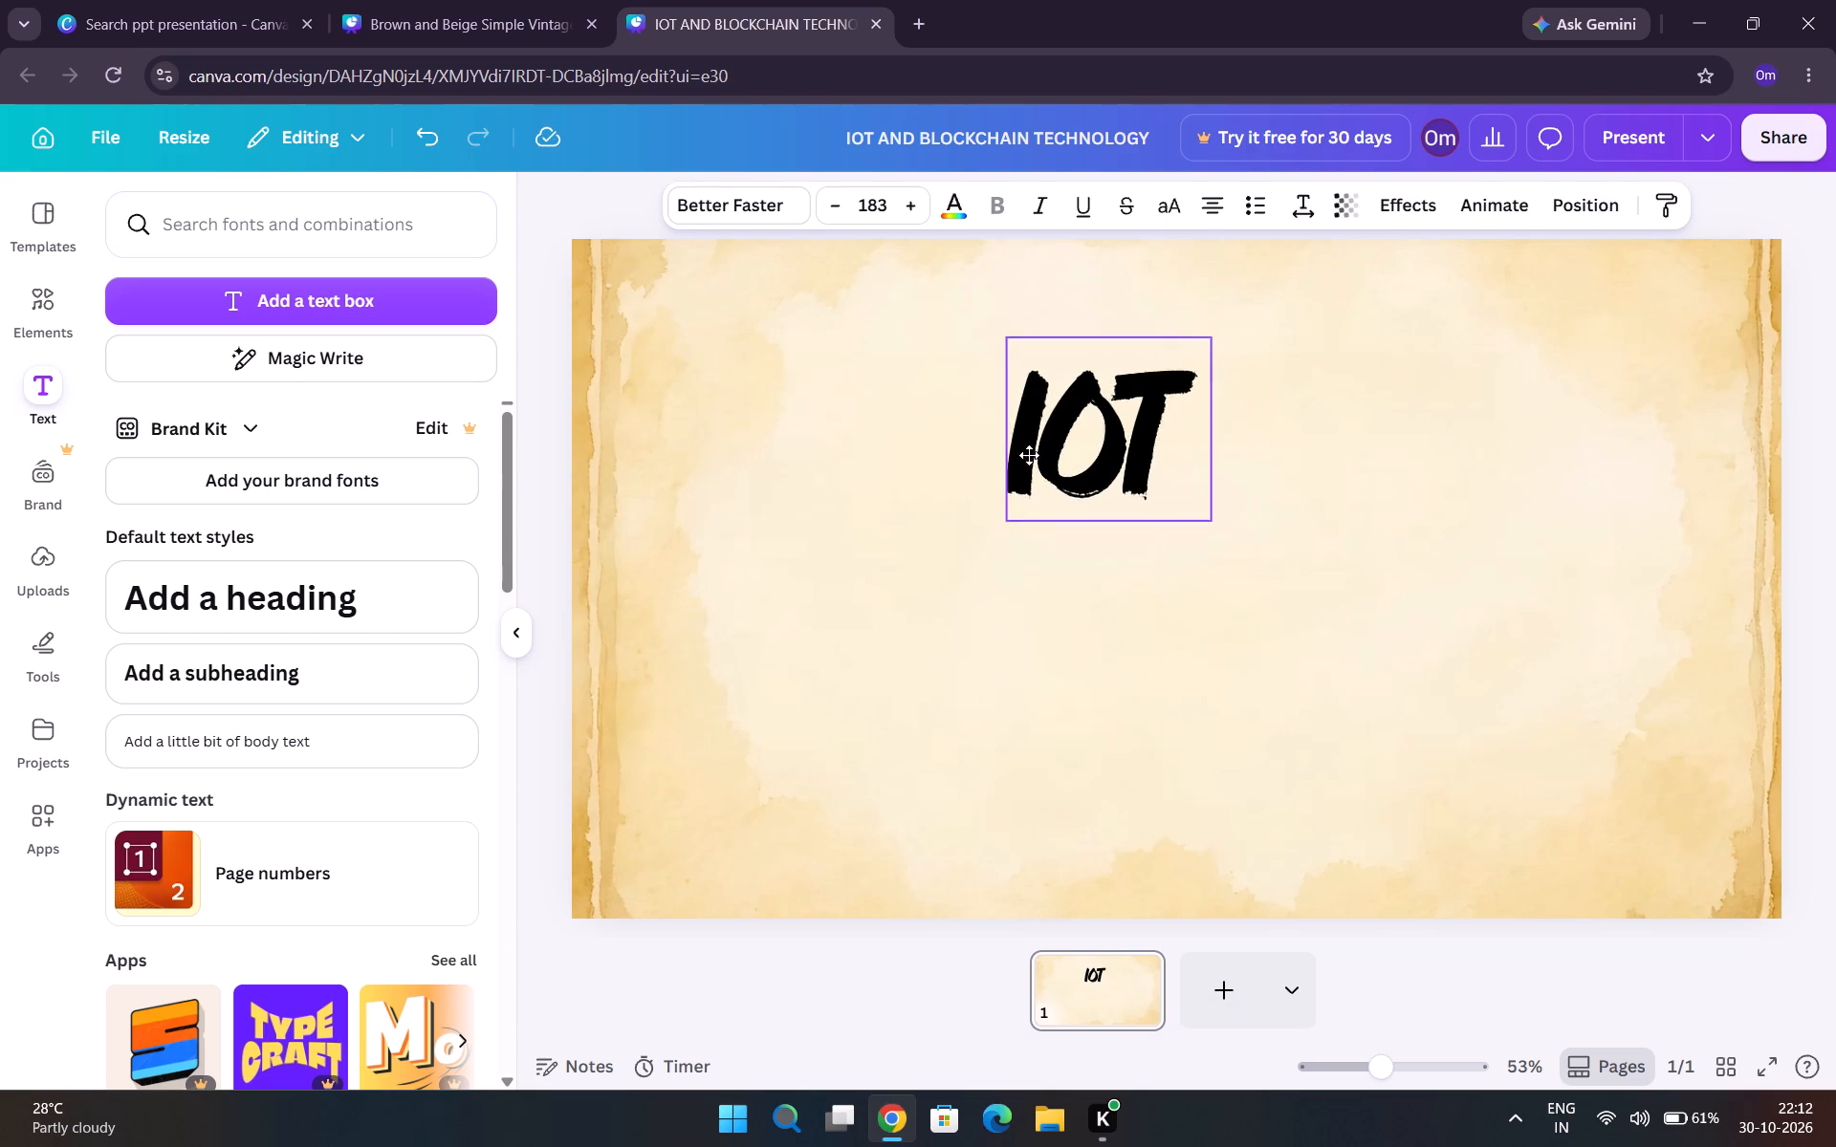
{"action": "left_click_drag", "start_coordinate": [1029, 455], "coordinate": [817, 402]}
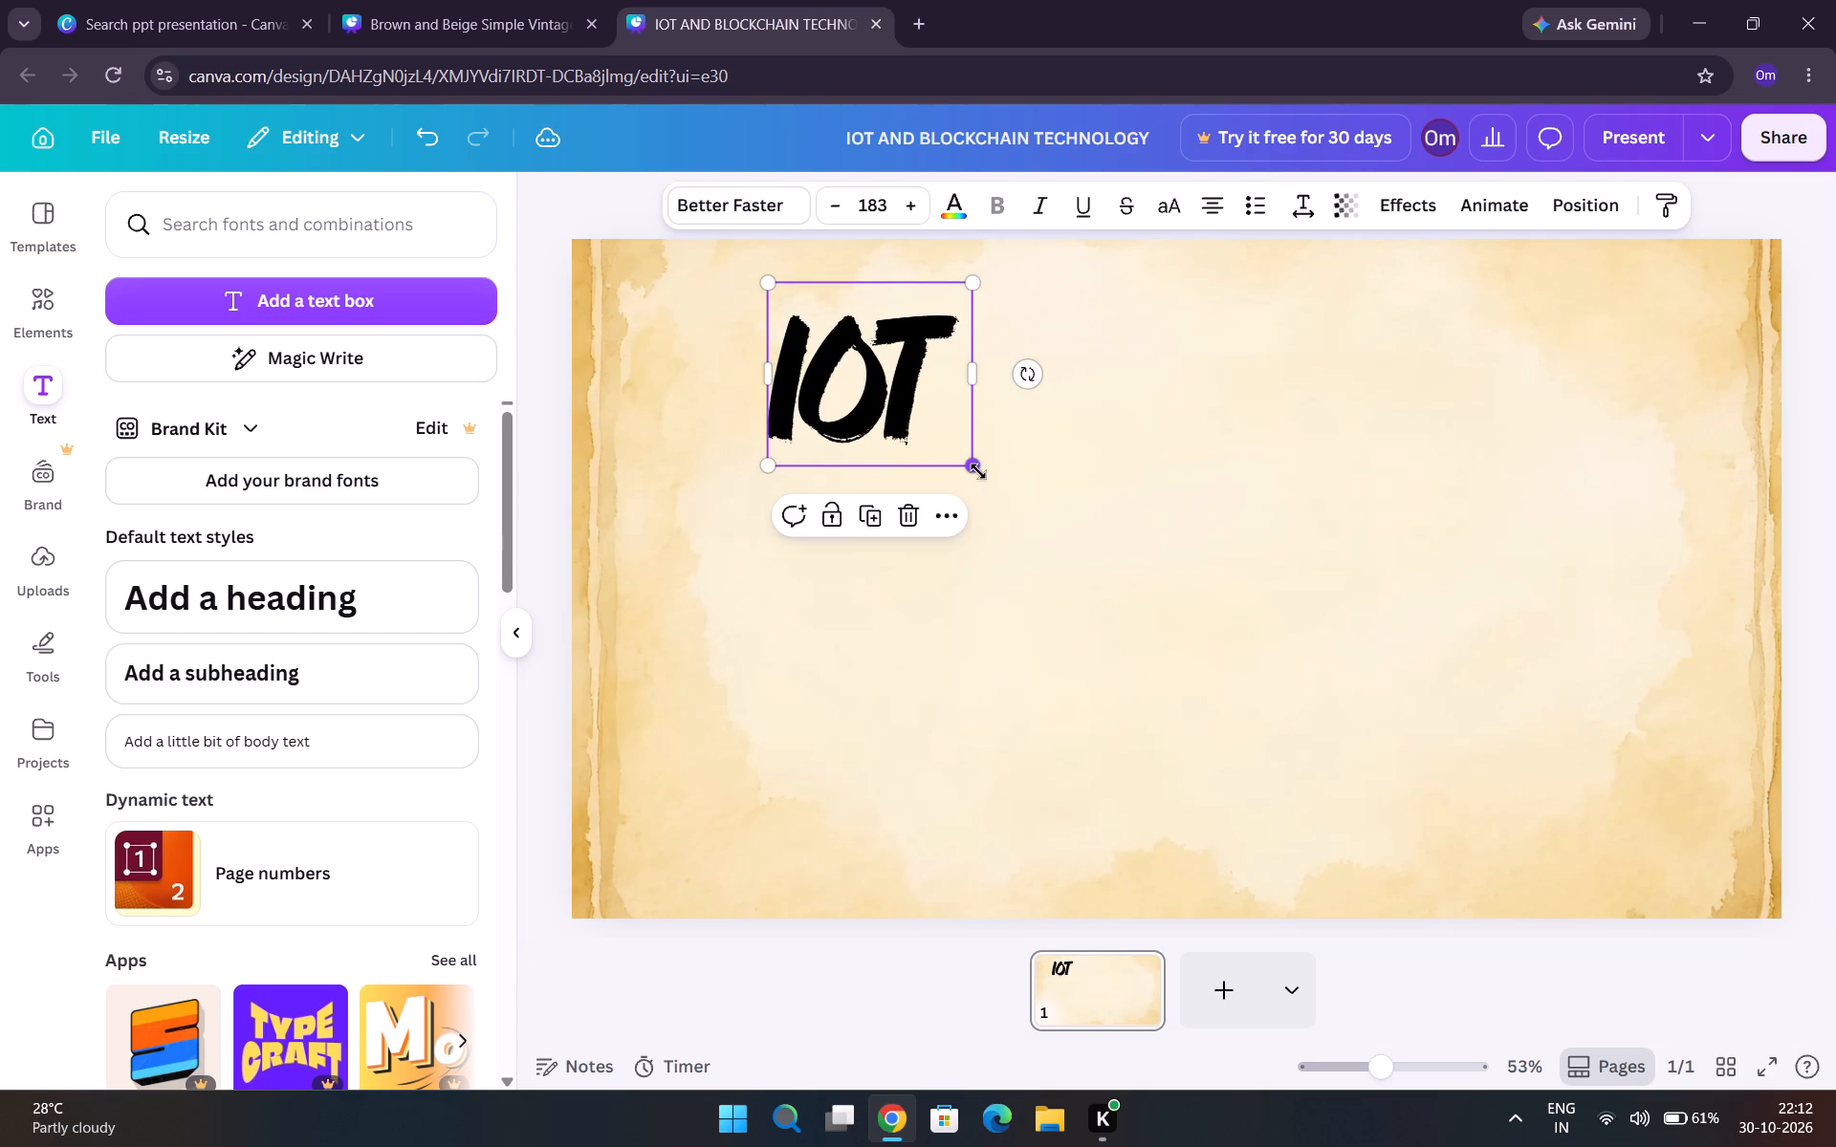
{"action": "left_click_drag", "start_coordinate": [978, 471], "coordinate": [911, 428]}
{"action": "double_click", "coordinate": [1024, 478]}
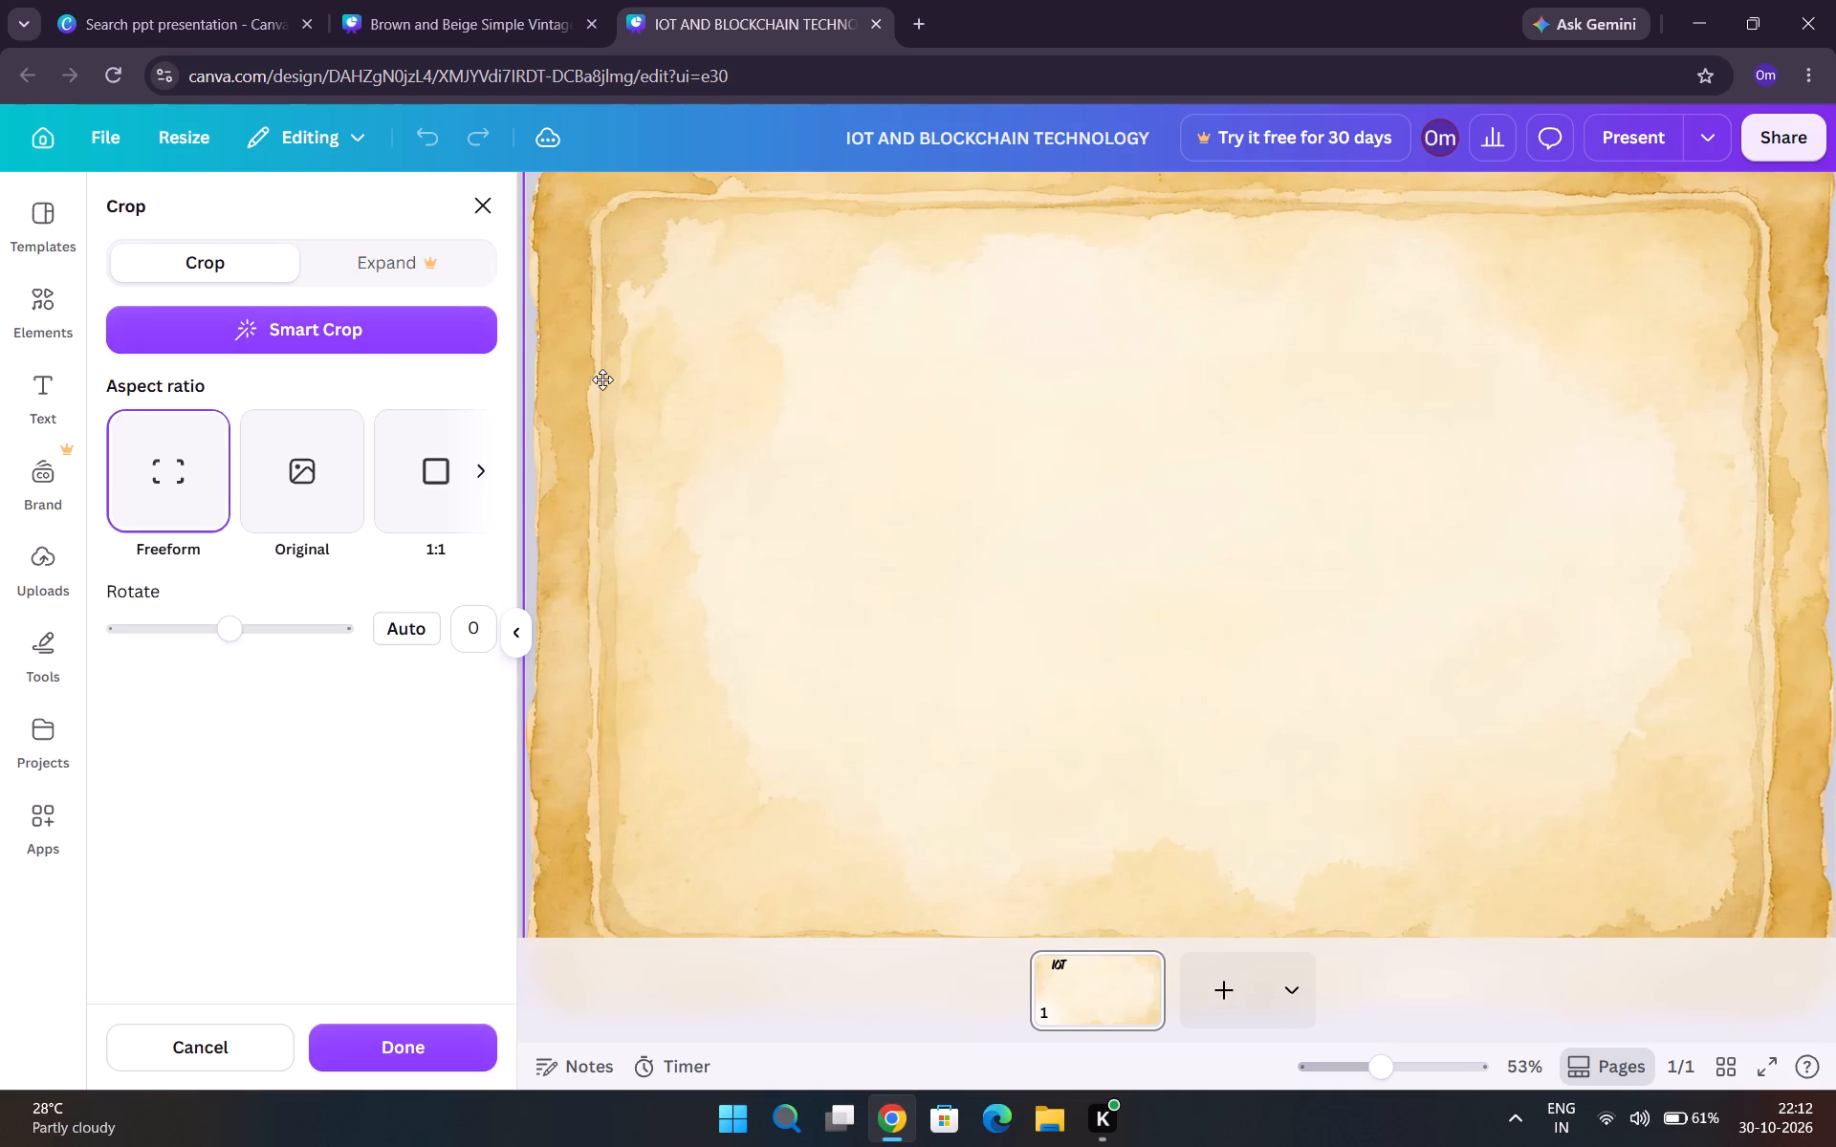
{"action": "left_click", "coordinate": [1067, 974]}
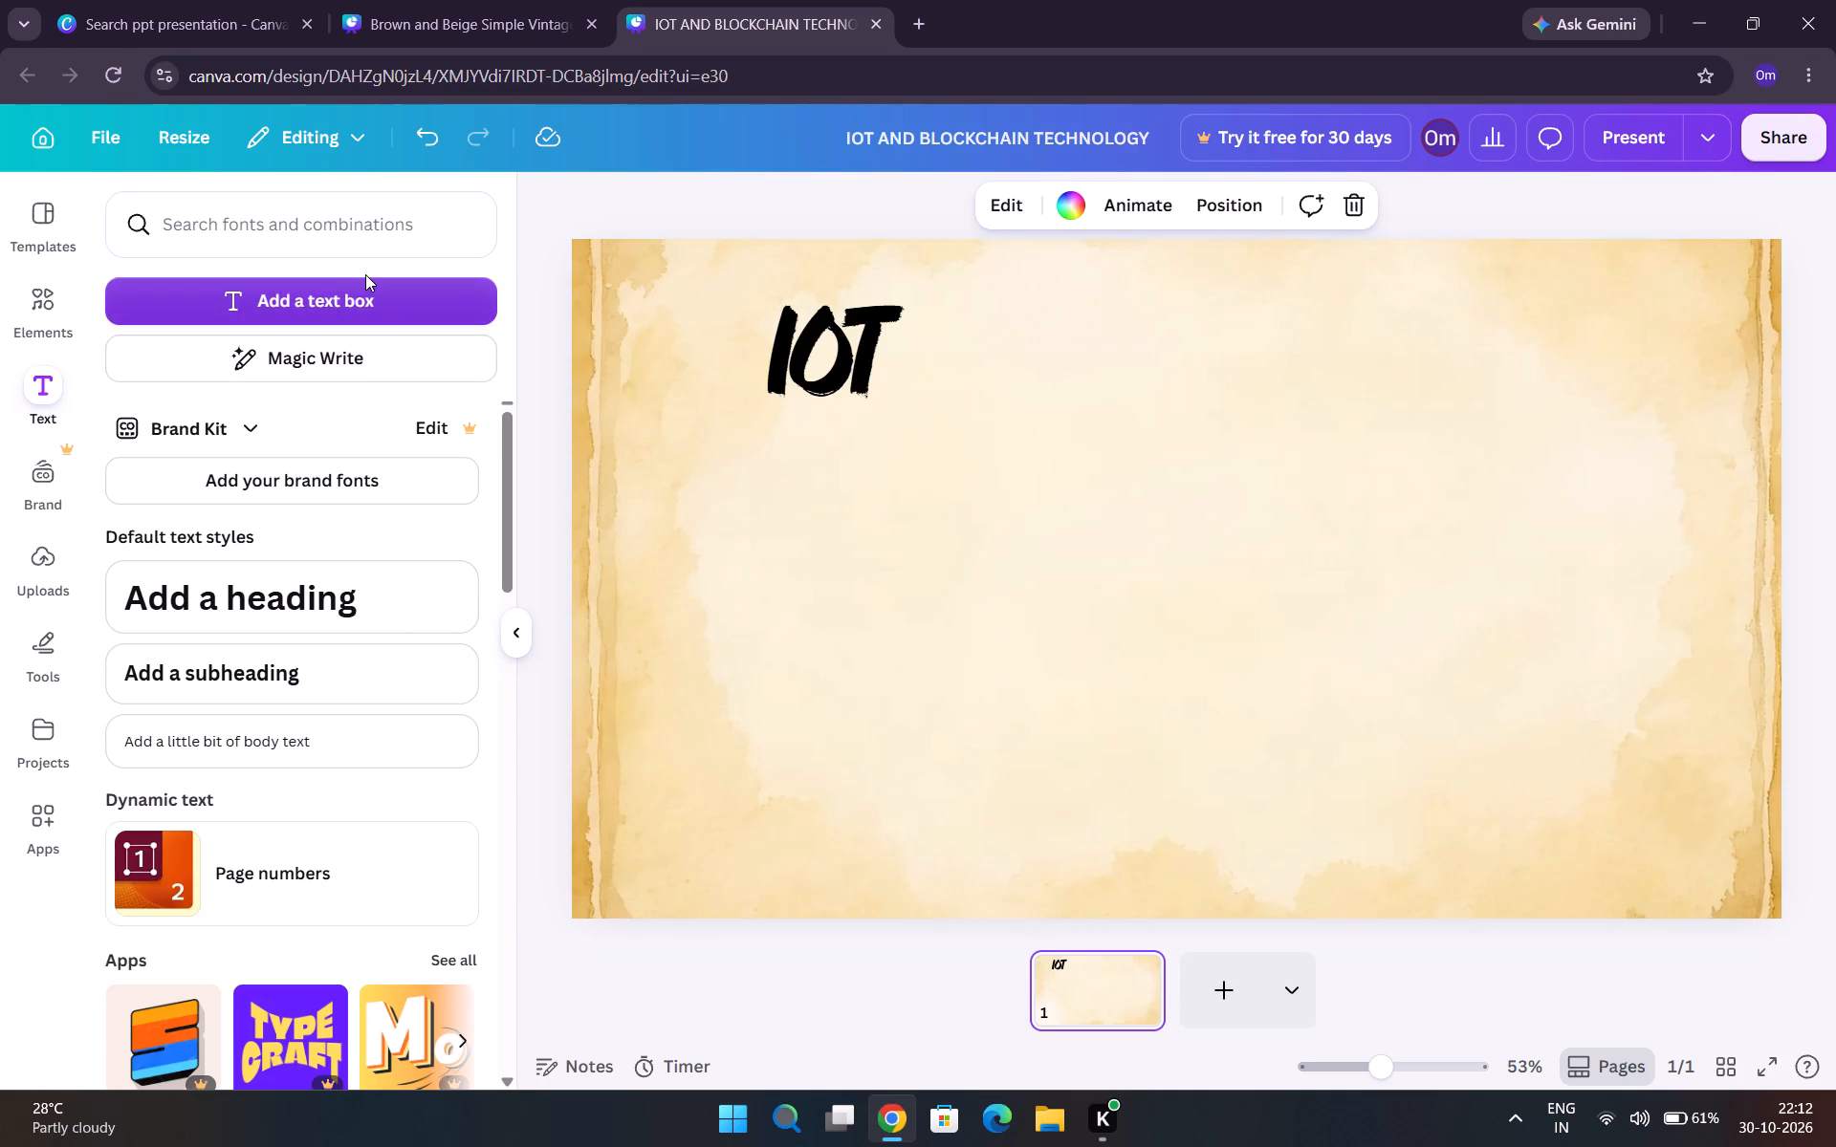
Add a separate text box reading "AND" and place it just below and to the right of "IOT".
{"action": "left_click_drag", "start_coordinate": [365, 274], "coordinate": [348, 297]}
{"action": "left_click", "coordinate": [348, 297]}
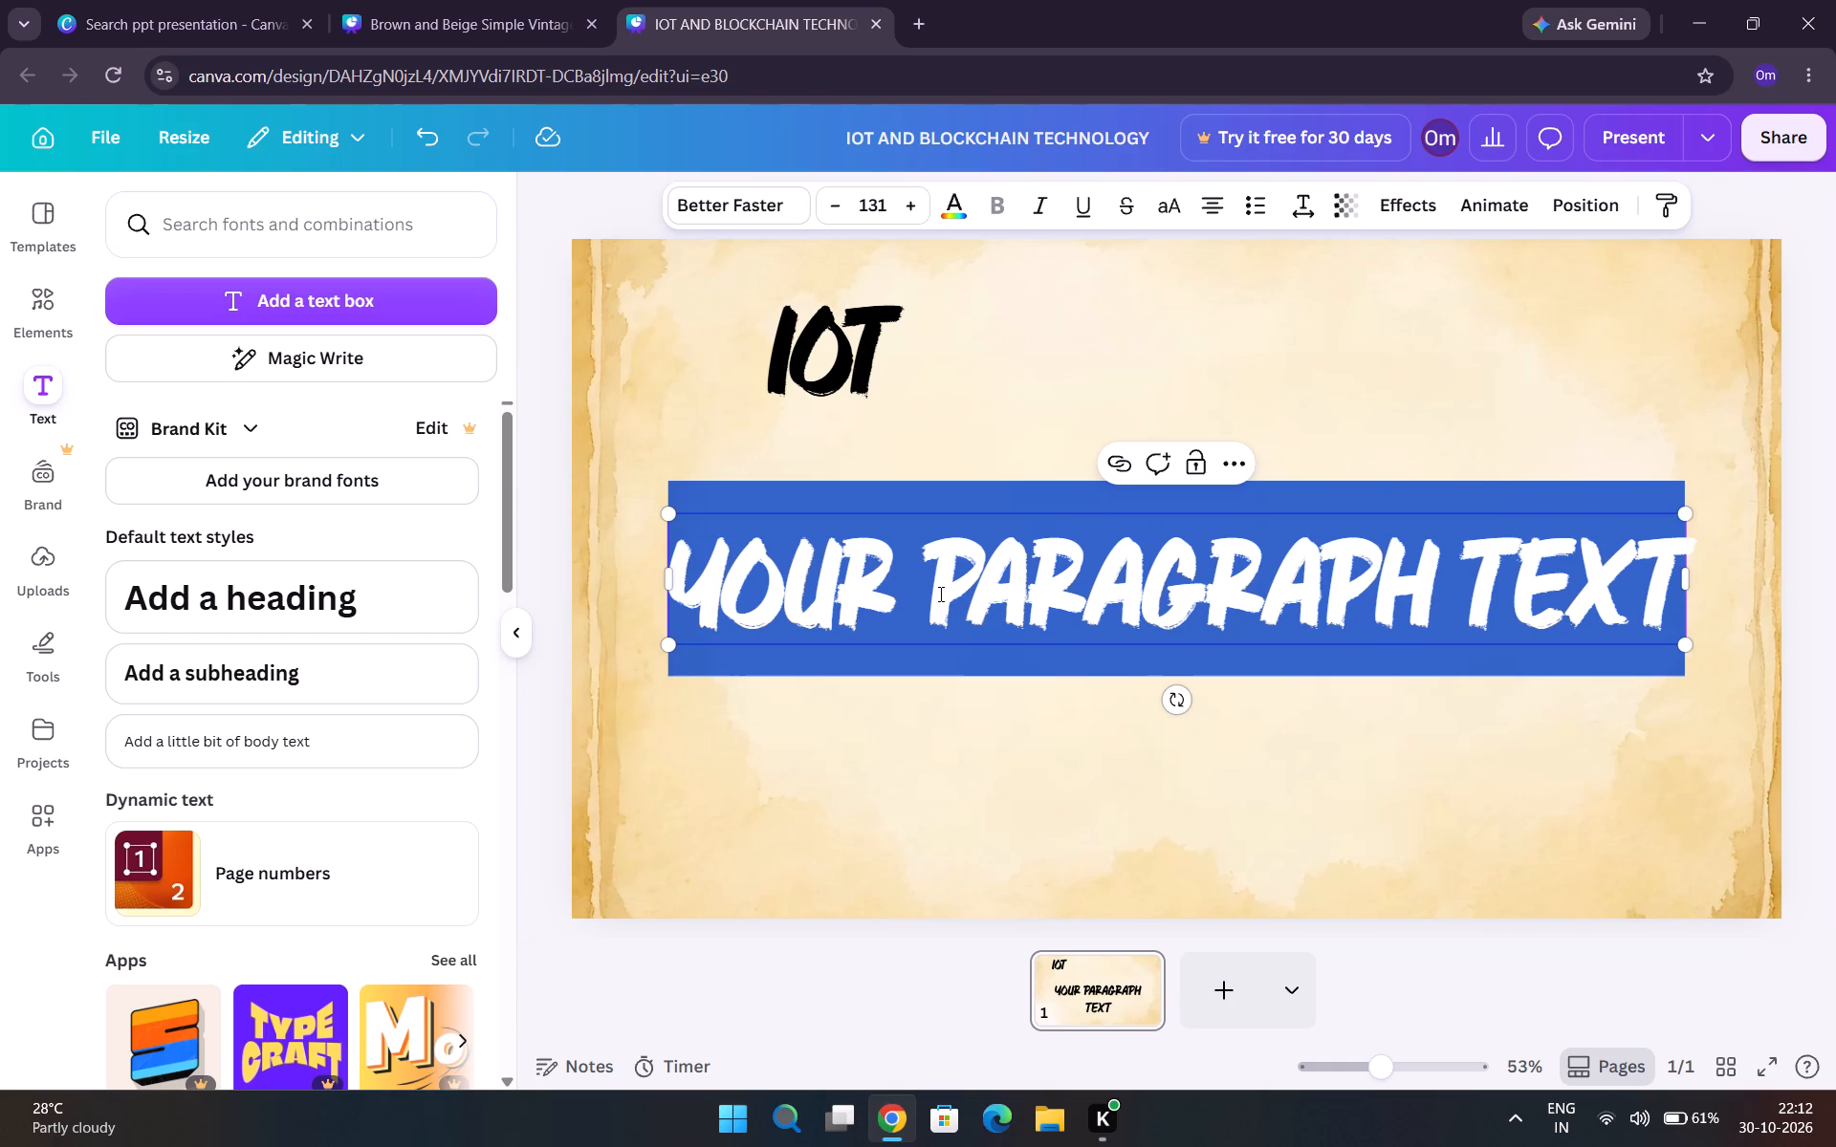
{"action": "type", "text": "AND"}
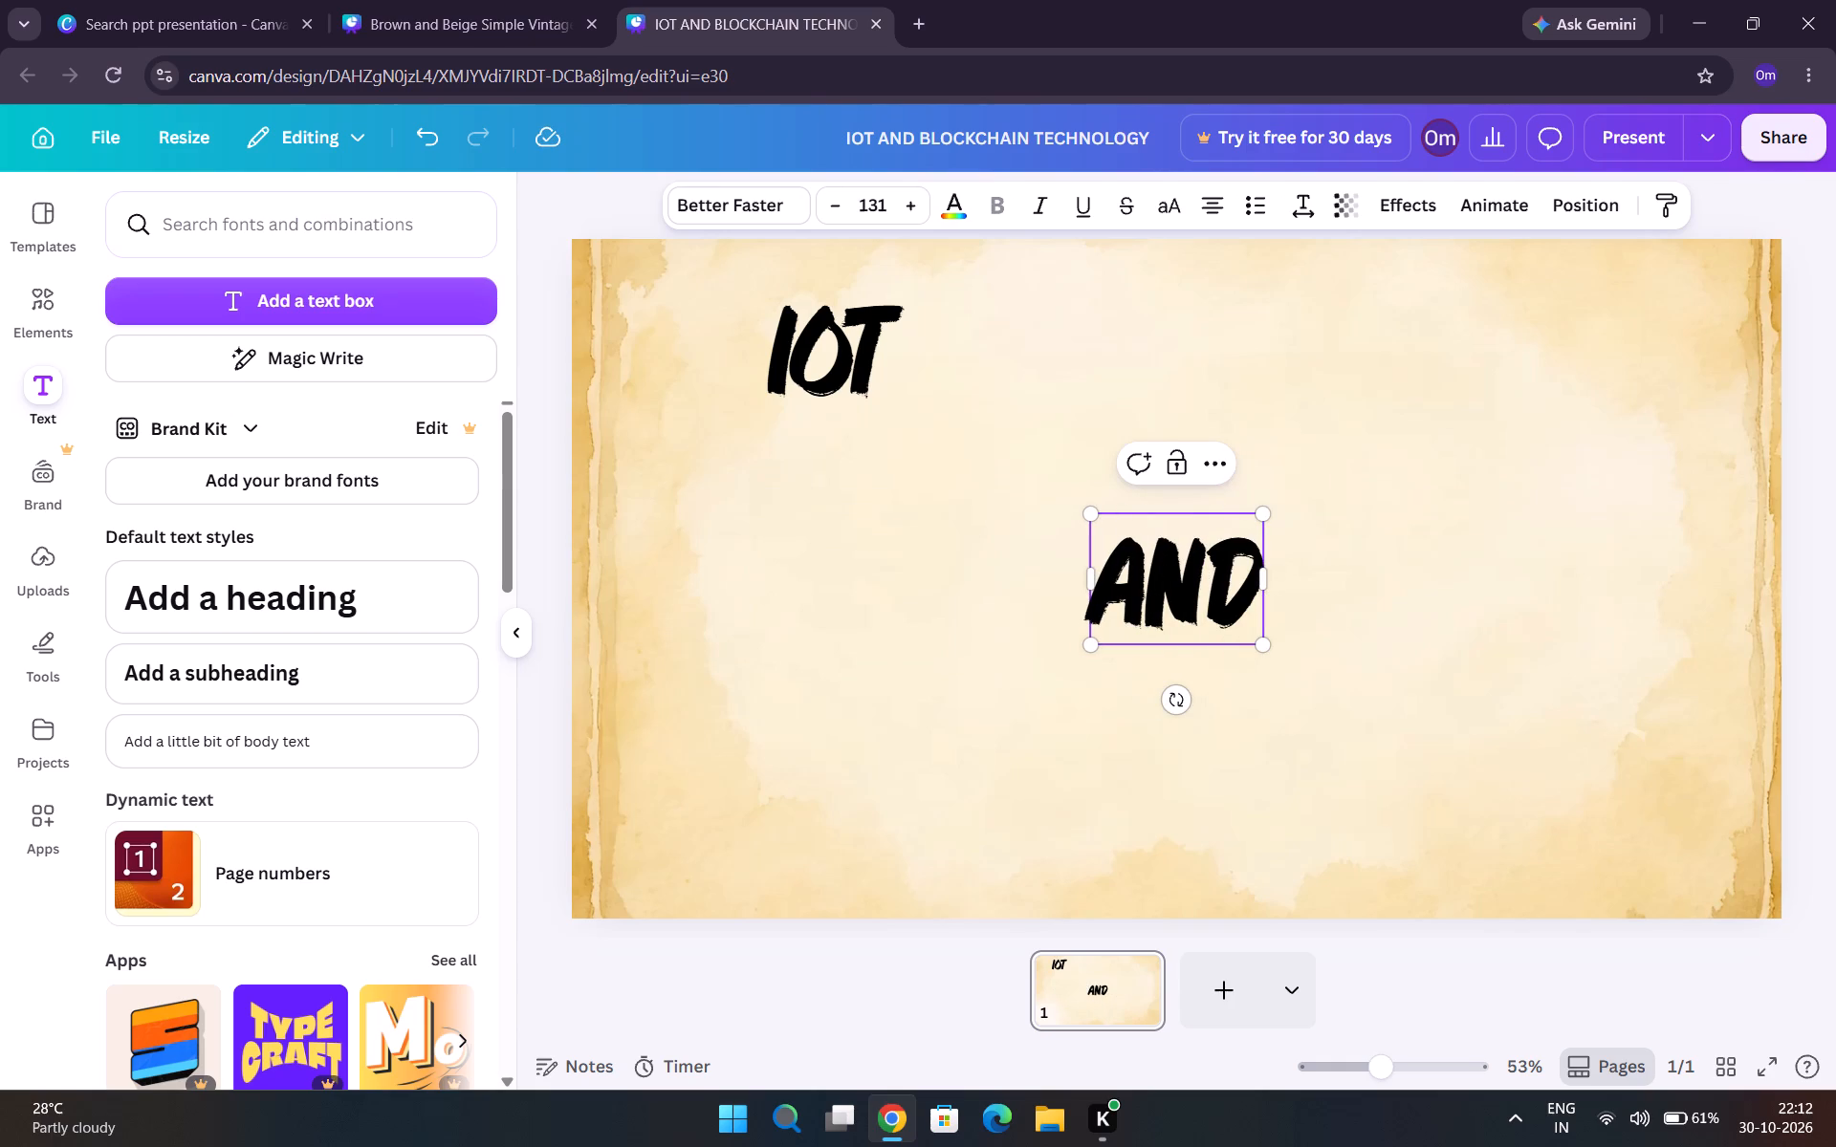
{"action": "left_click", "coordinate": [947, 422]}
{"action": "left_click_drag", "start_coordinate": [1162, 595], "coordinate": [943, 480]}
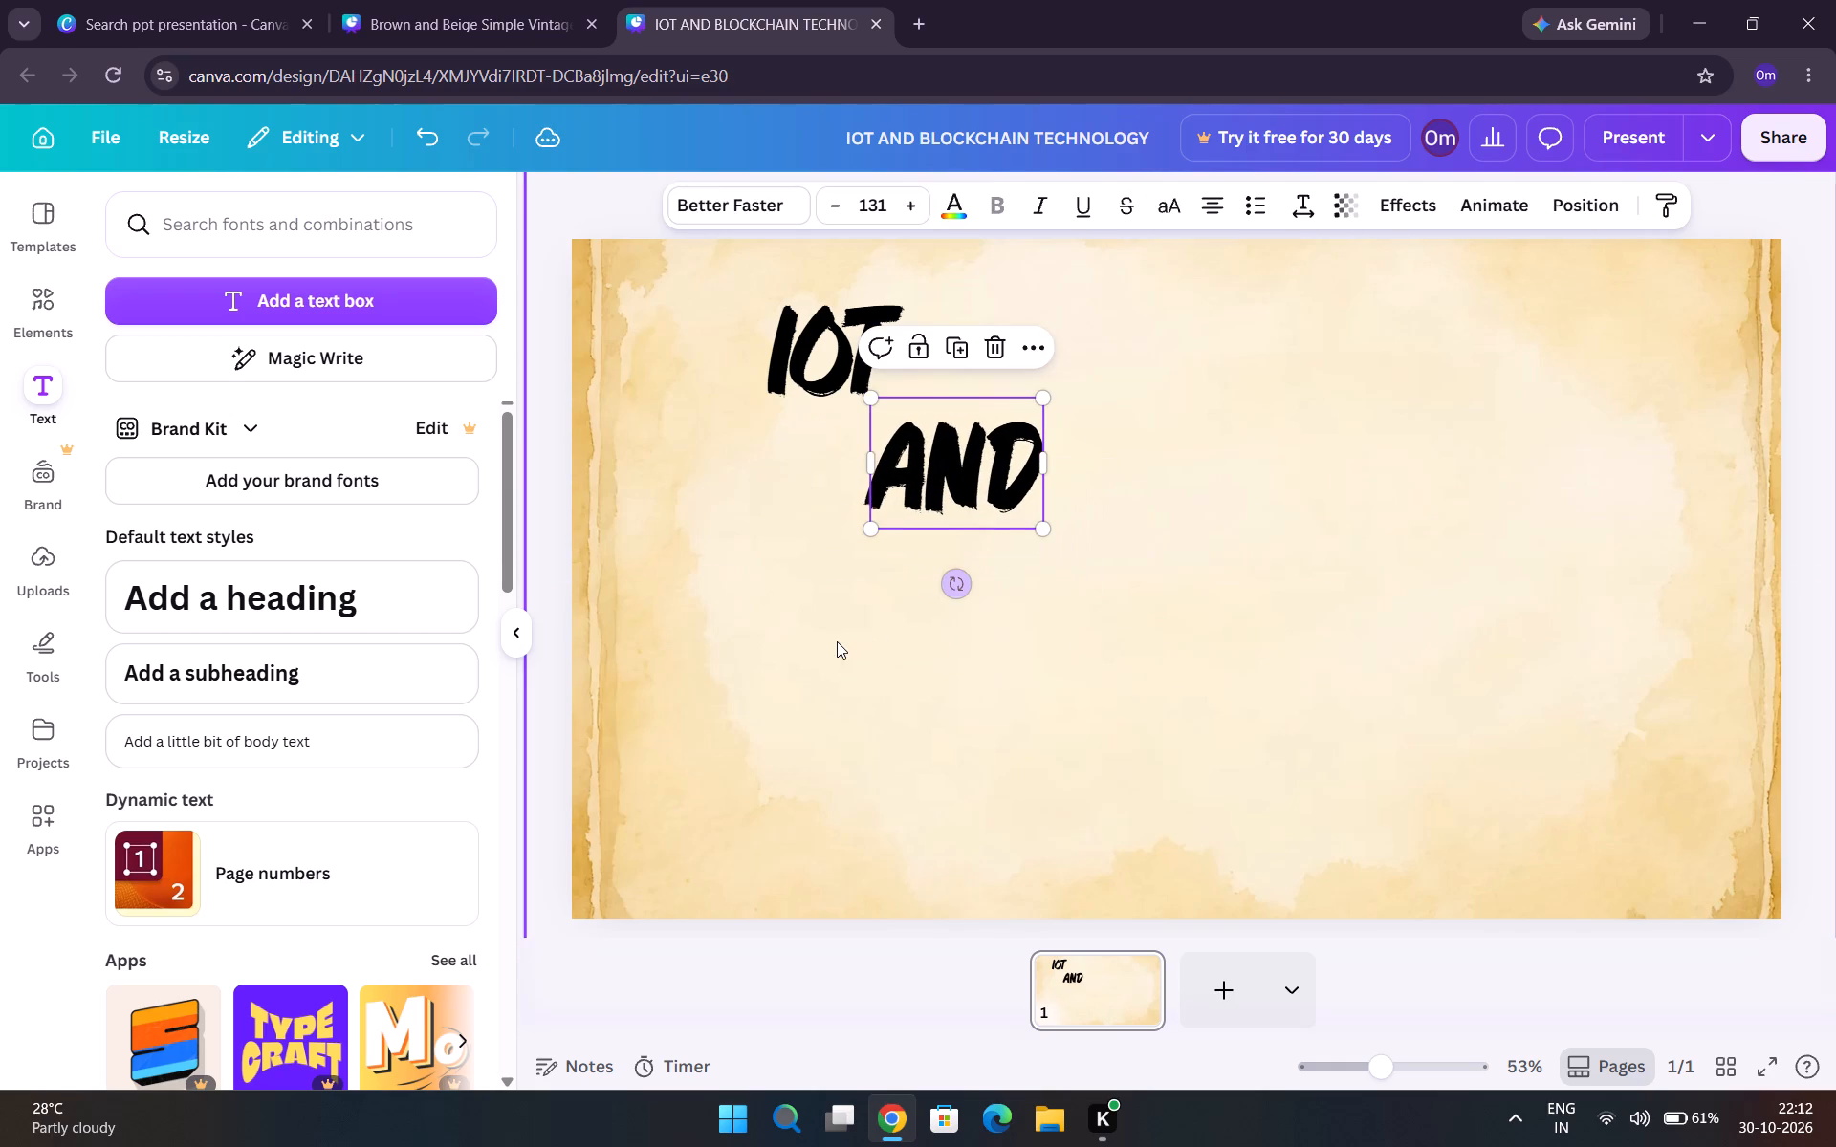
Add a separate text box reading "BLOCKCHAIN" and place it just to the right of "AND".
{"action": "left_click_drag", "start_coordinate": [837, 641], "coordinate": [345, 301]}
{"action": "left_click", "coordinate": [345, 301]}
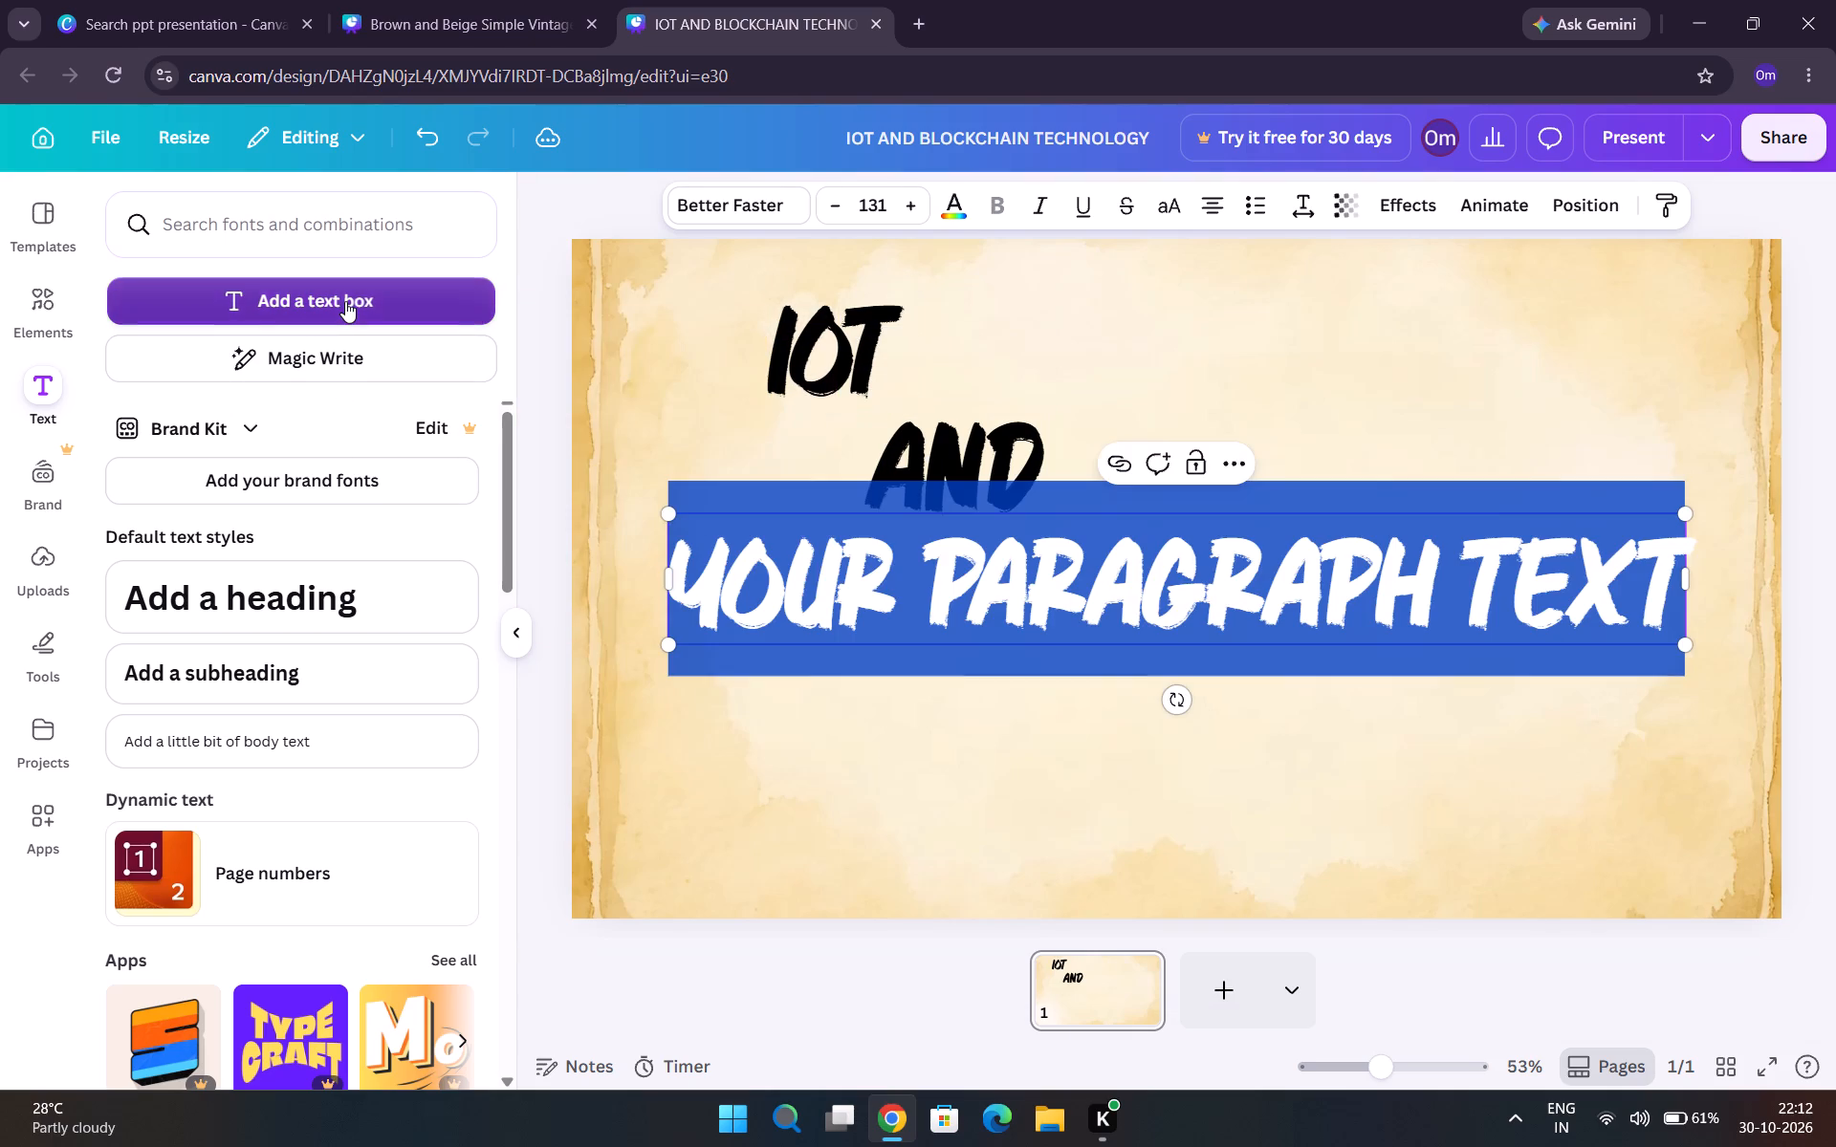
{"action": "type", "text": "BLOCKCHAIN"}
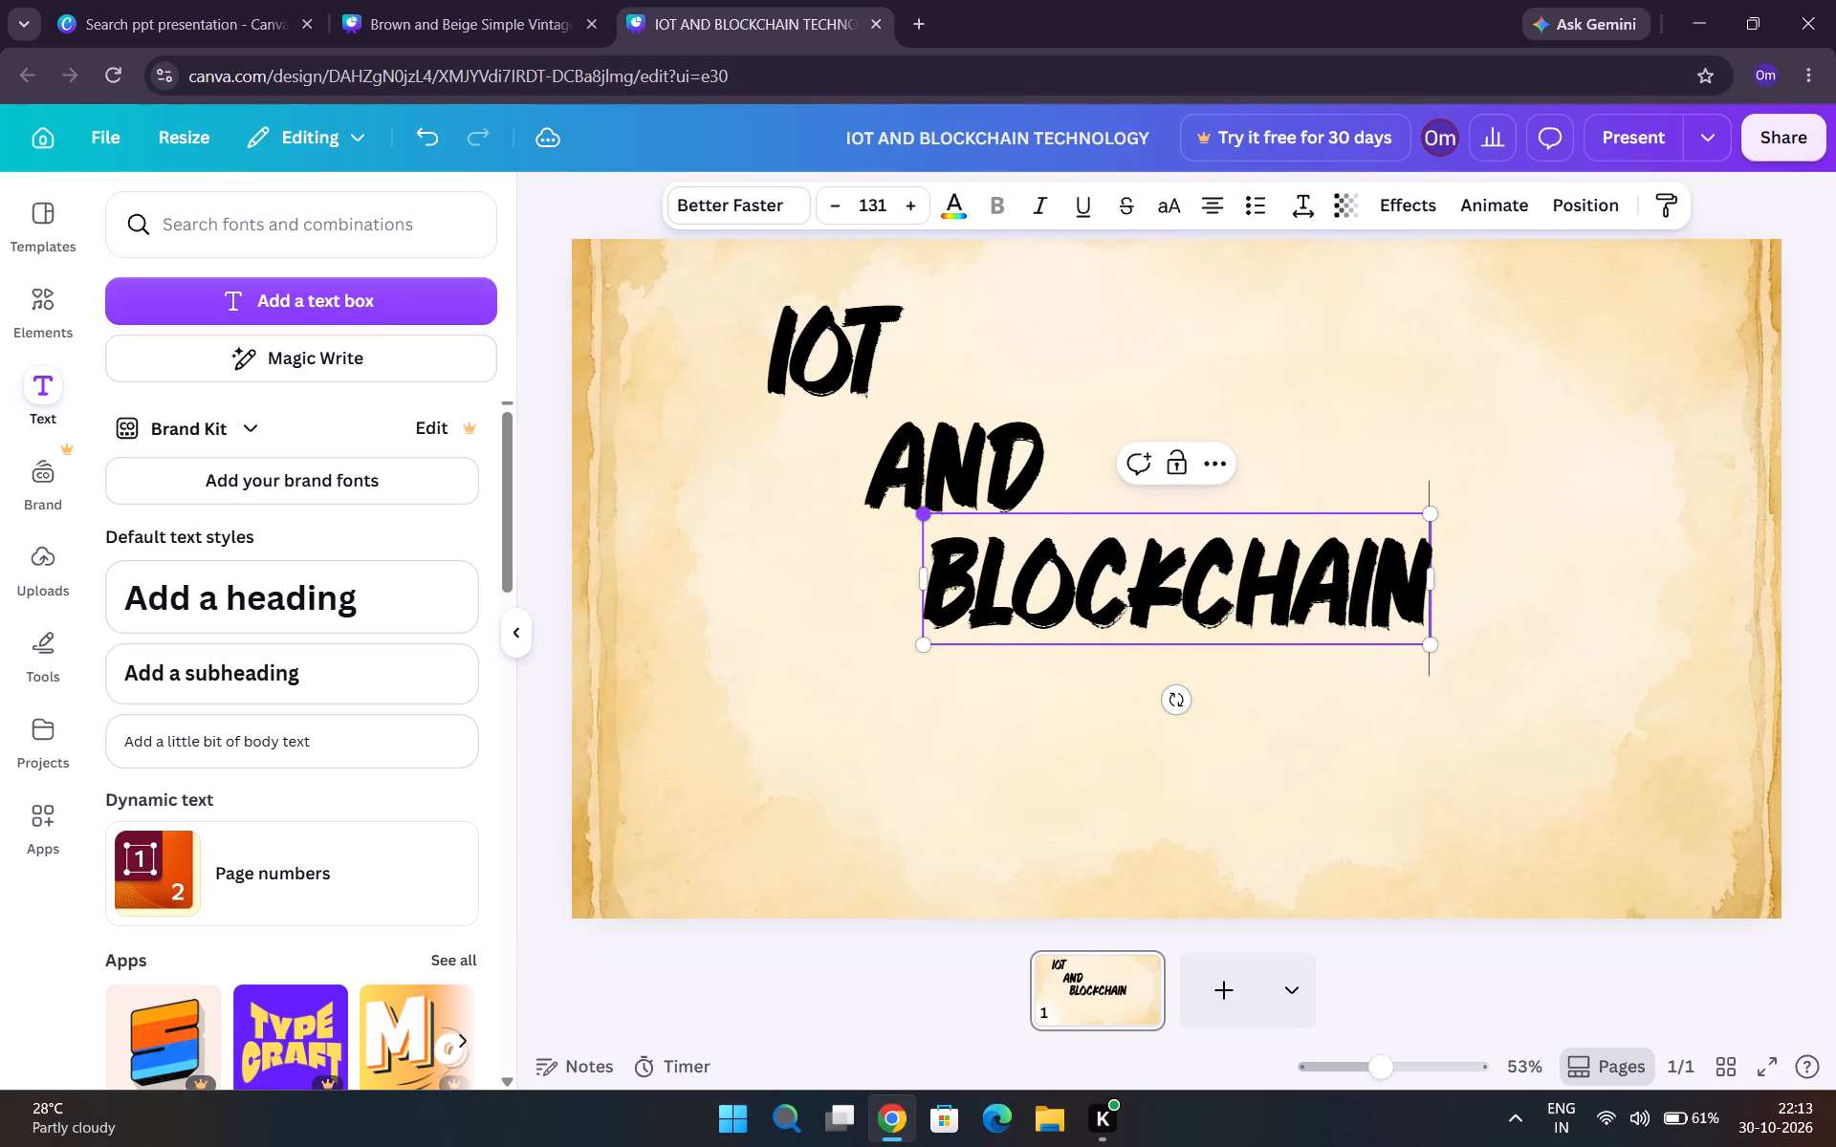
{"action": "left_click", "coordinate": [836, 682]}
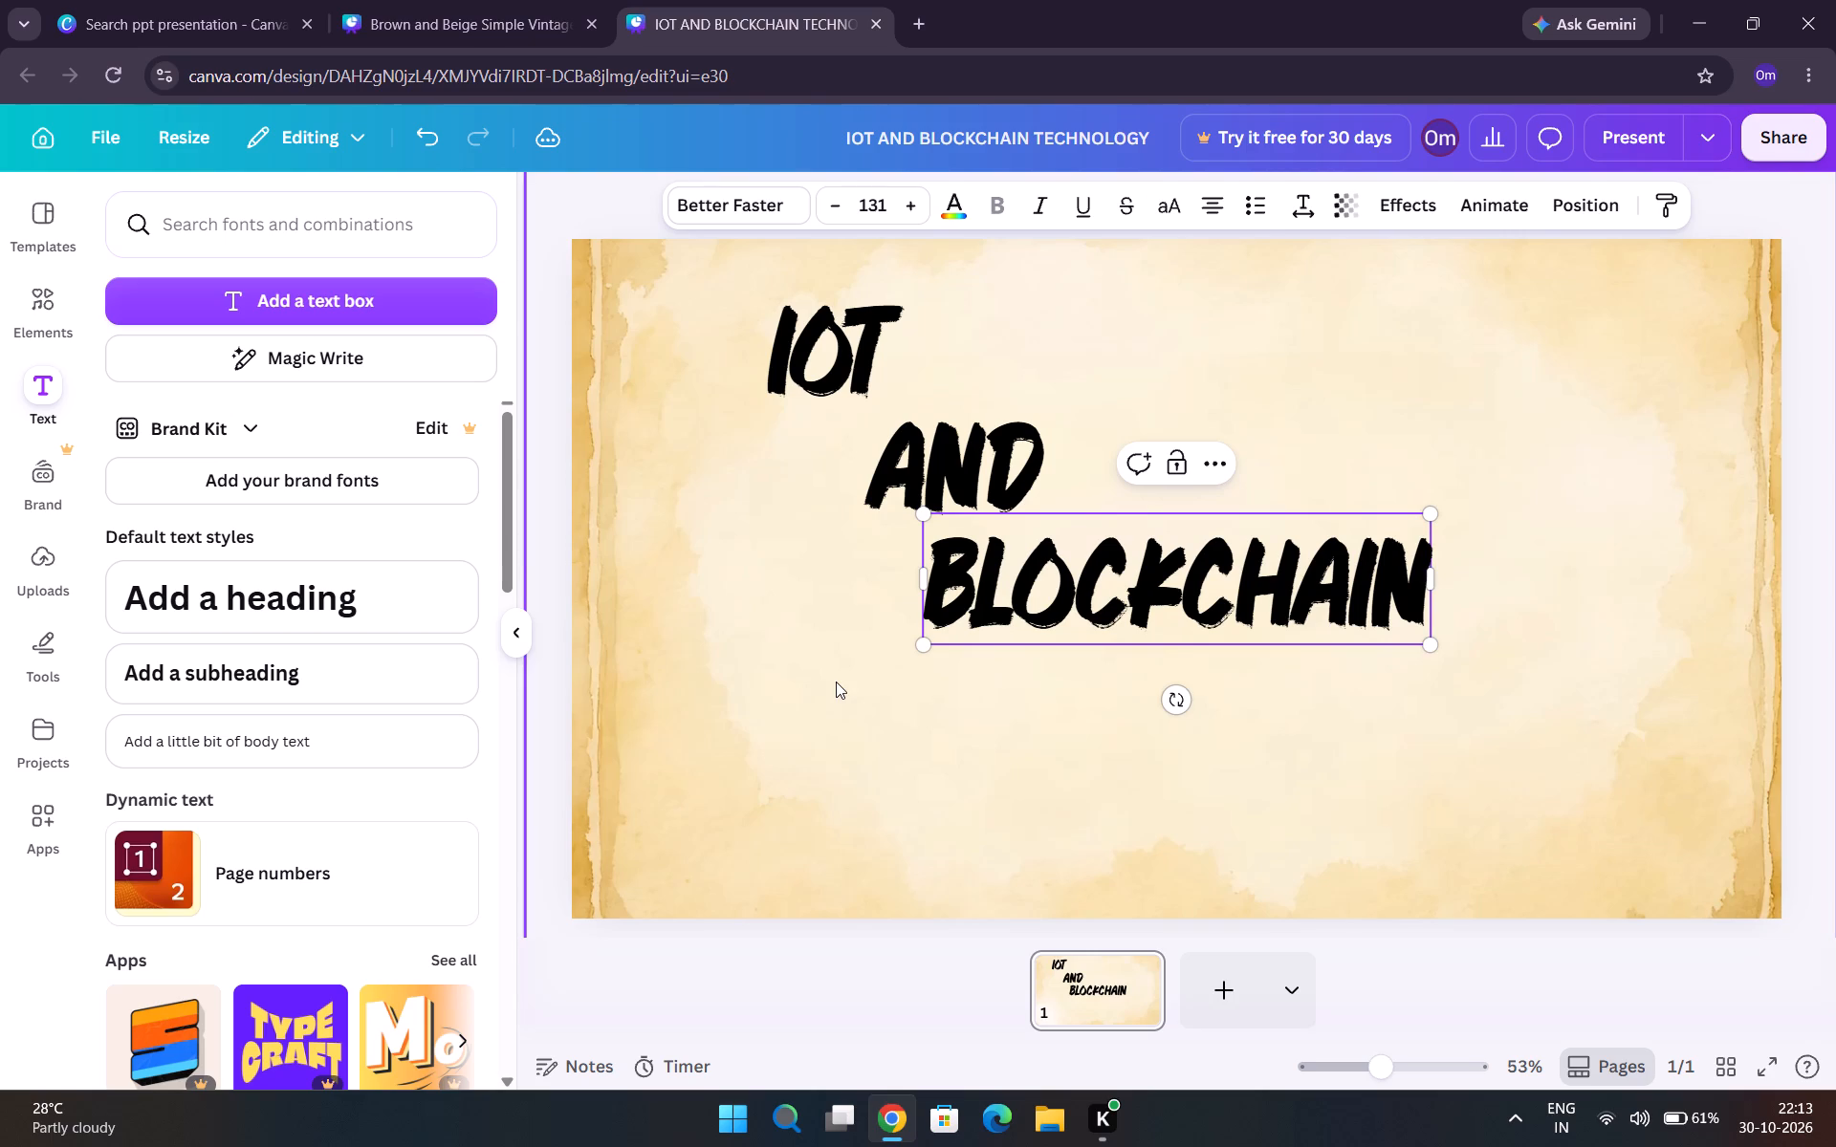
{"action": "left_click_drag", "start_coordinate": [1053, 613], "coordinate": [1185, 525]}
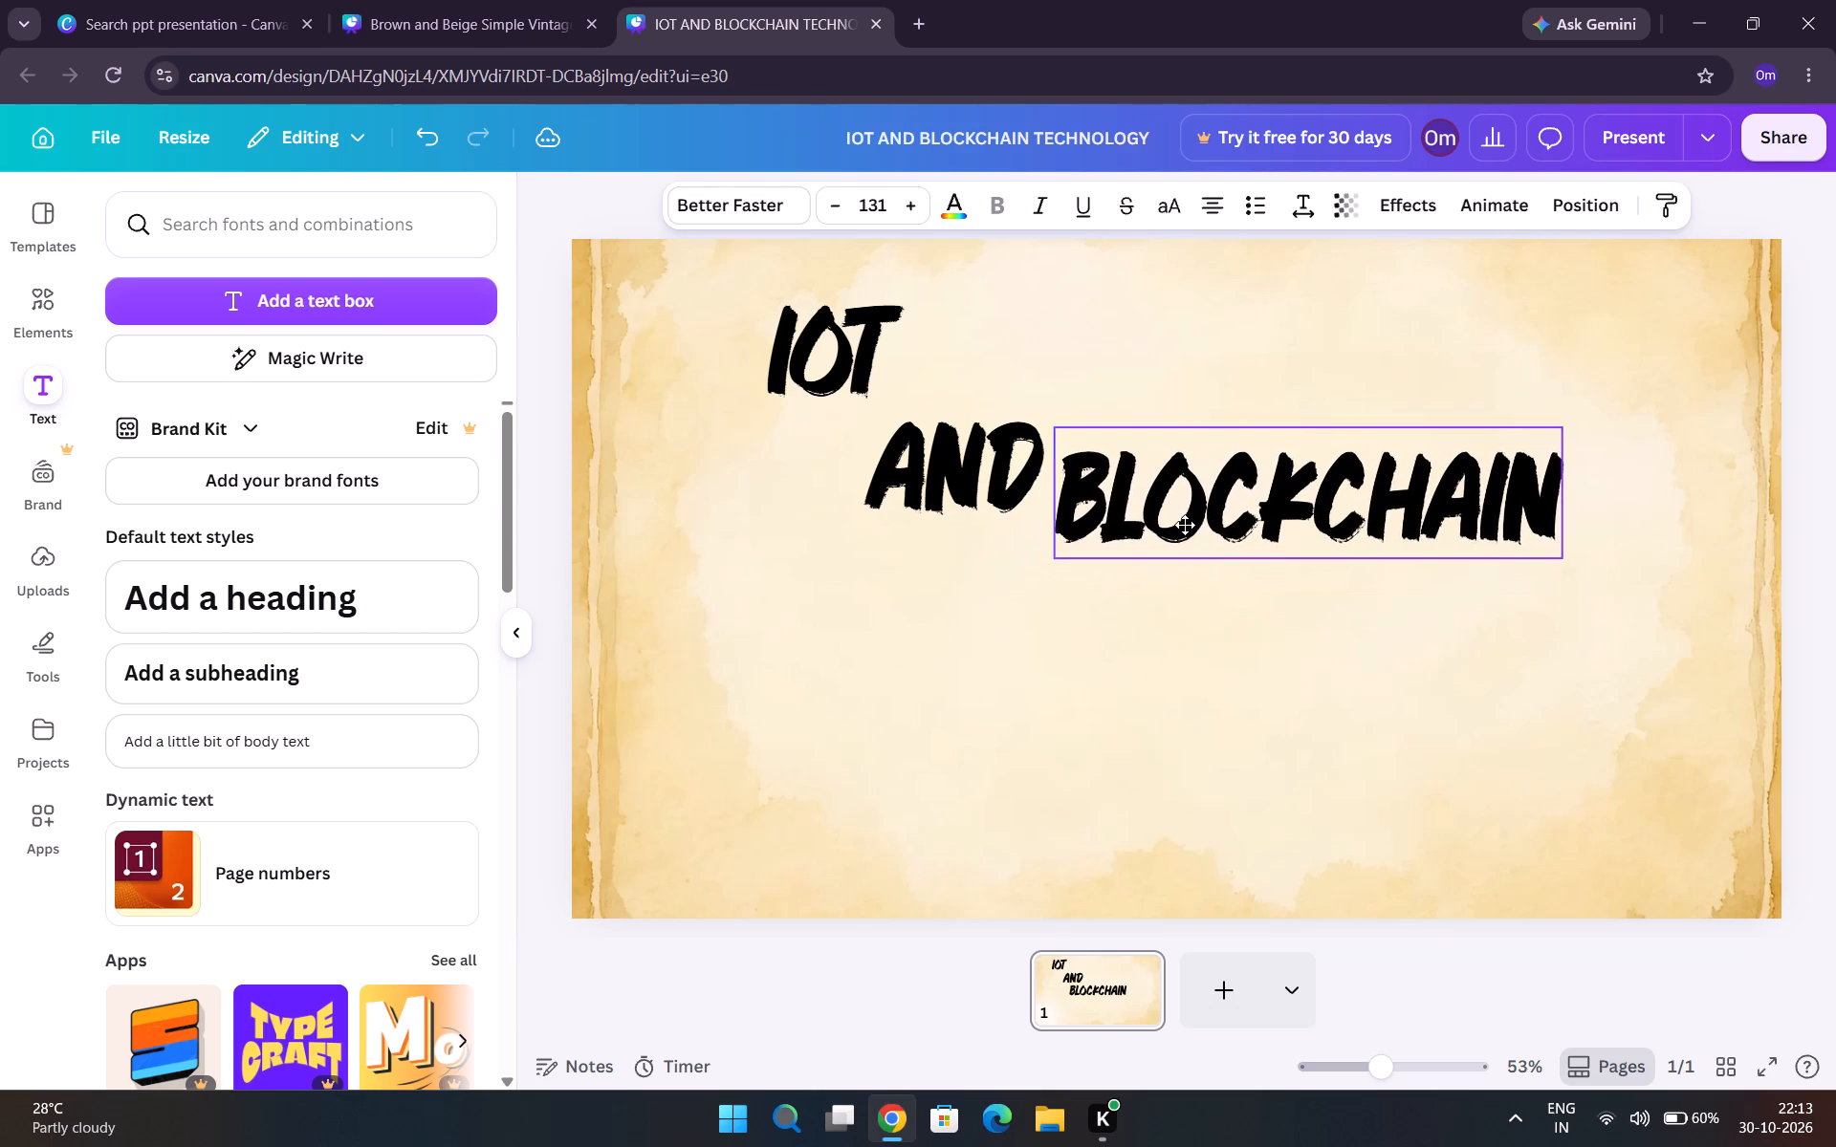
{"action": "left_click_drag", "start_coordinate": [1185, 525], "coordinate": [1185, 522]}
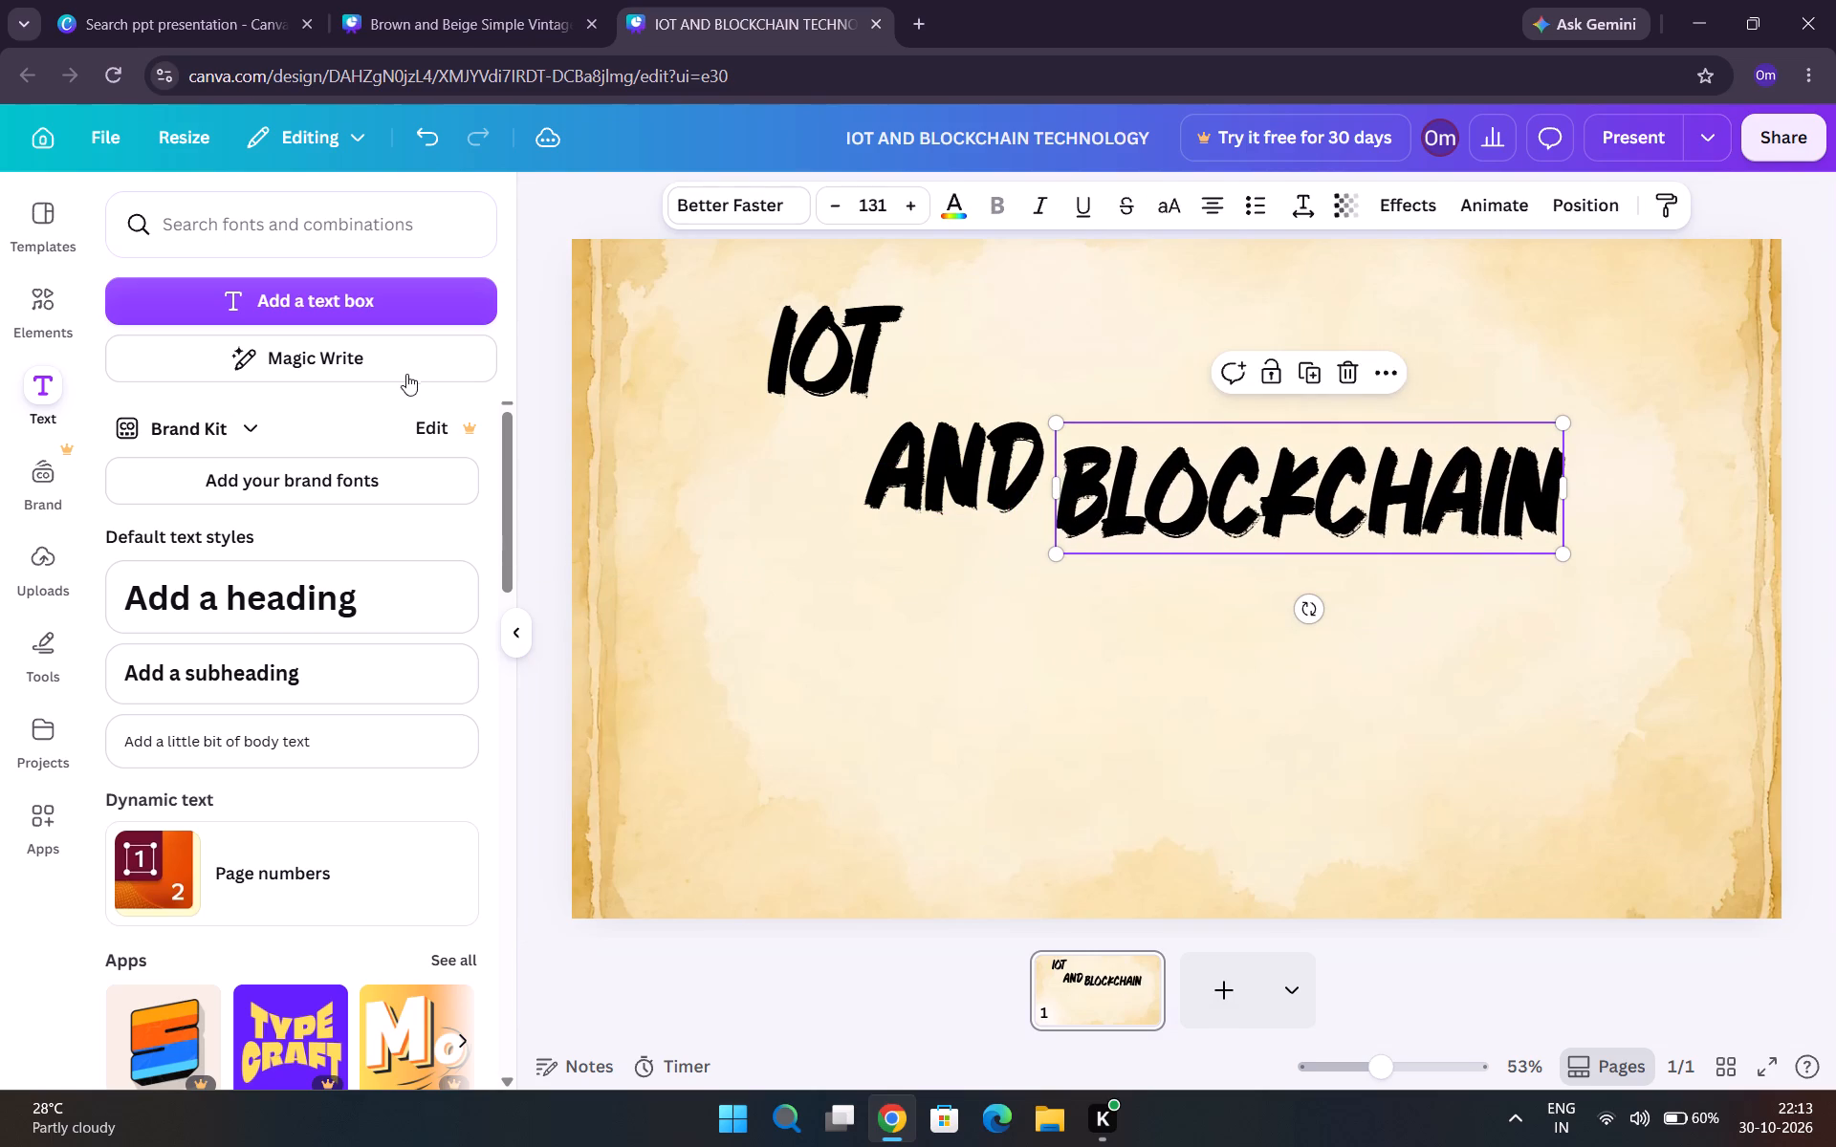
Add a separate text box reading "TECHNOLOGY" and place it on its own line below "AND" and "BLOCKCHAIN".
{"action": "left_click", "coordinate": [422, 302]}
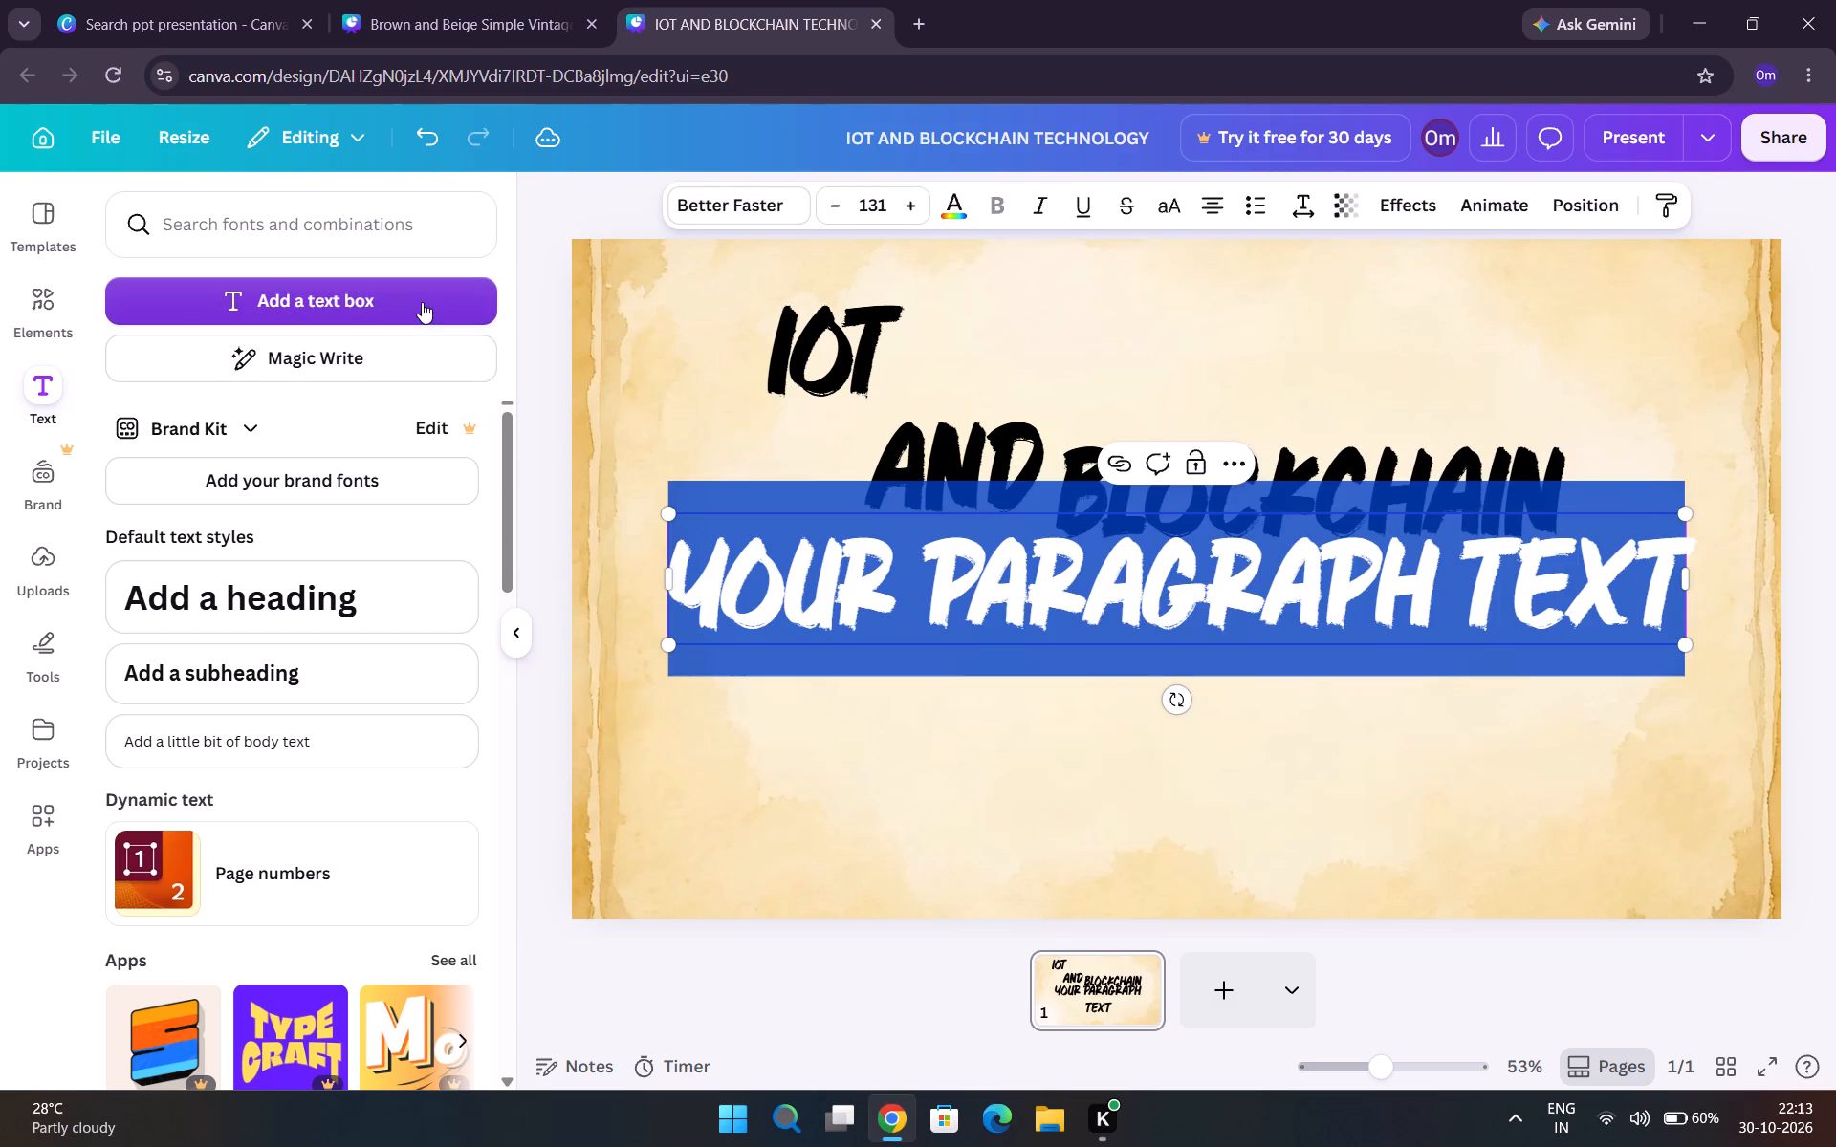
{"action": "type", "text": "TECH"}
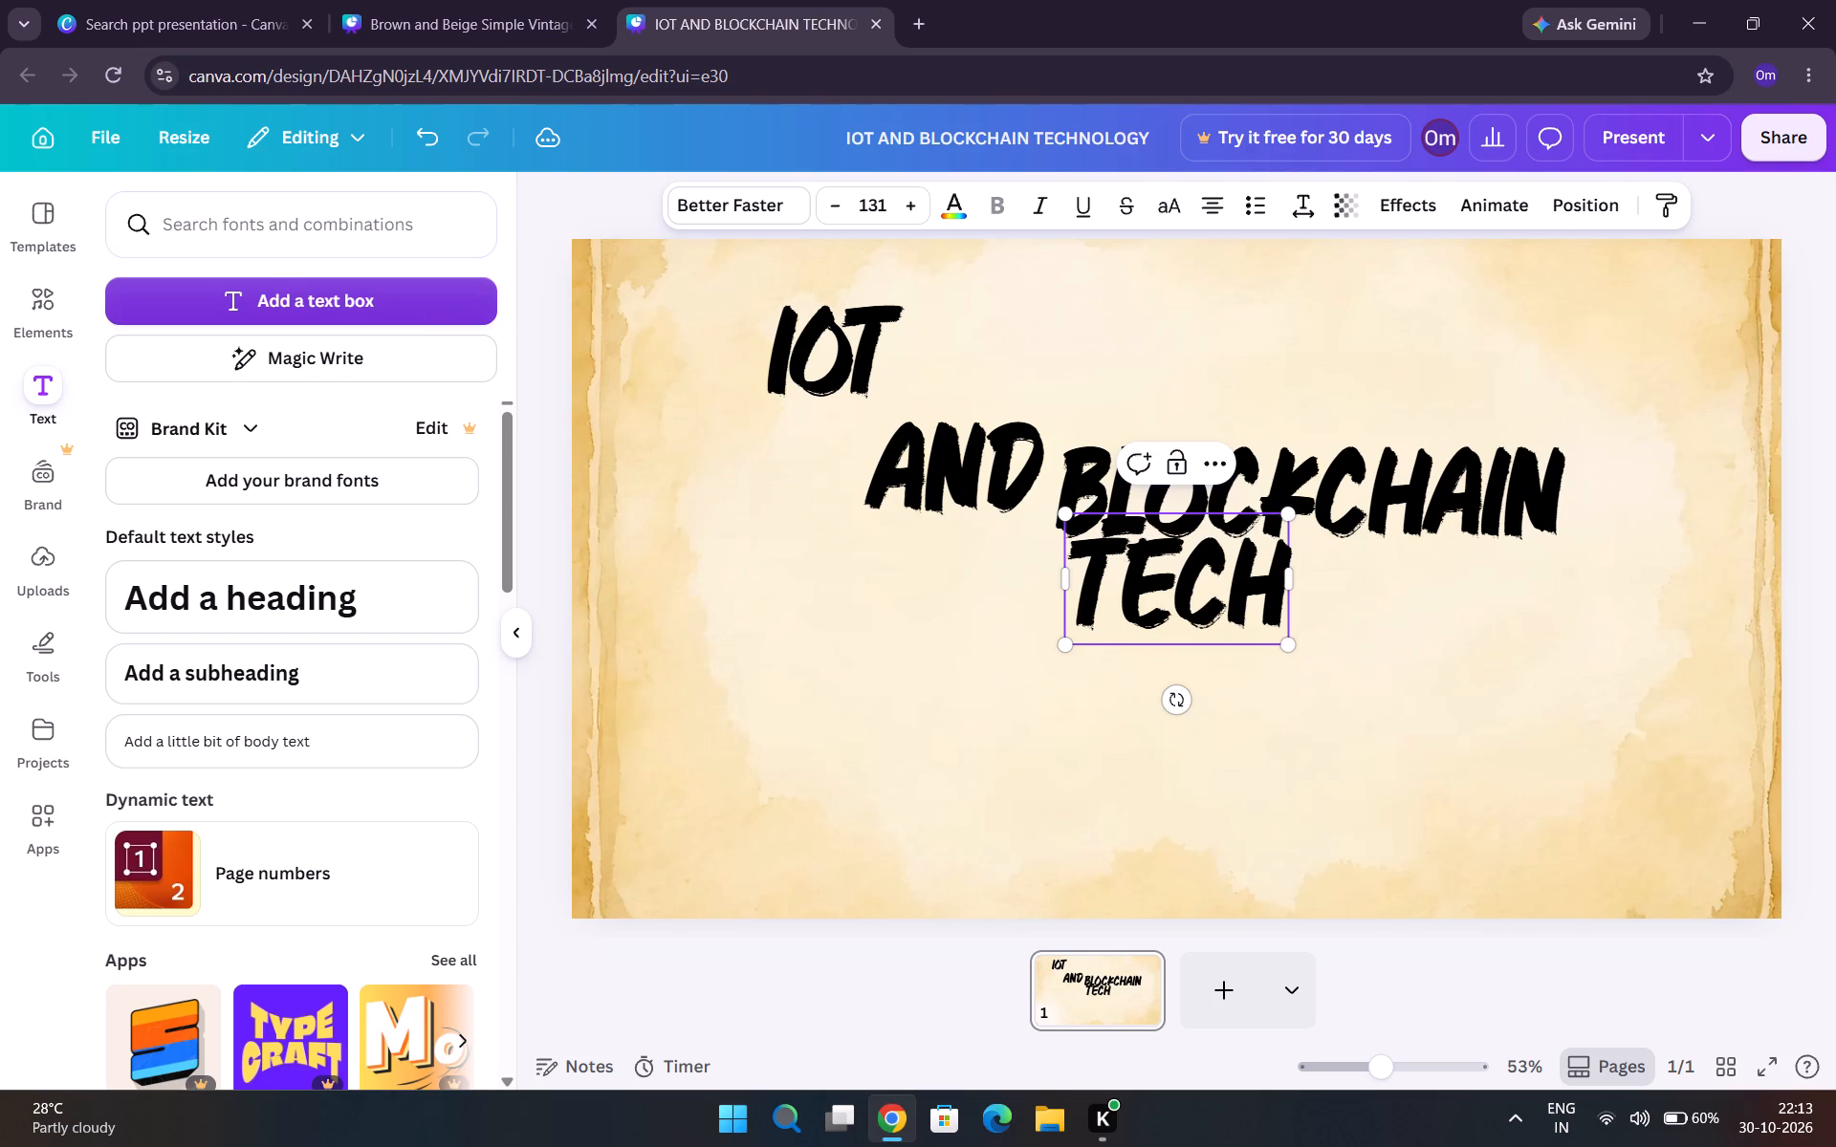
{"action": "type", "text": "ONOLOGY"}
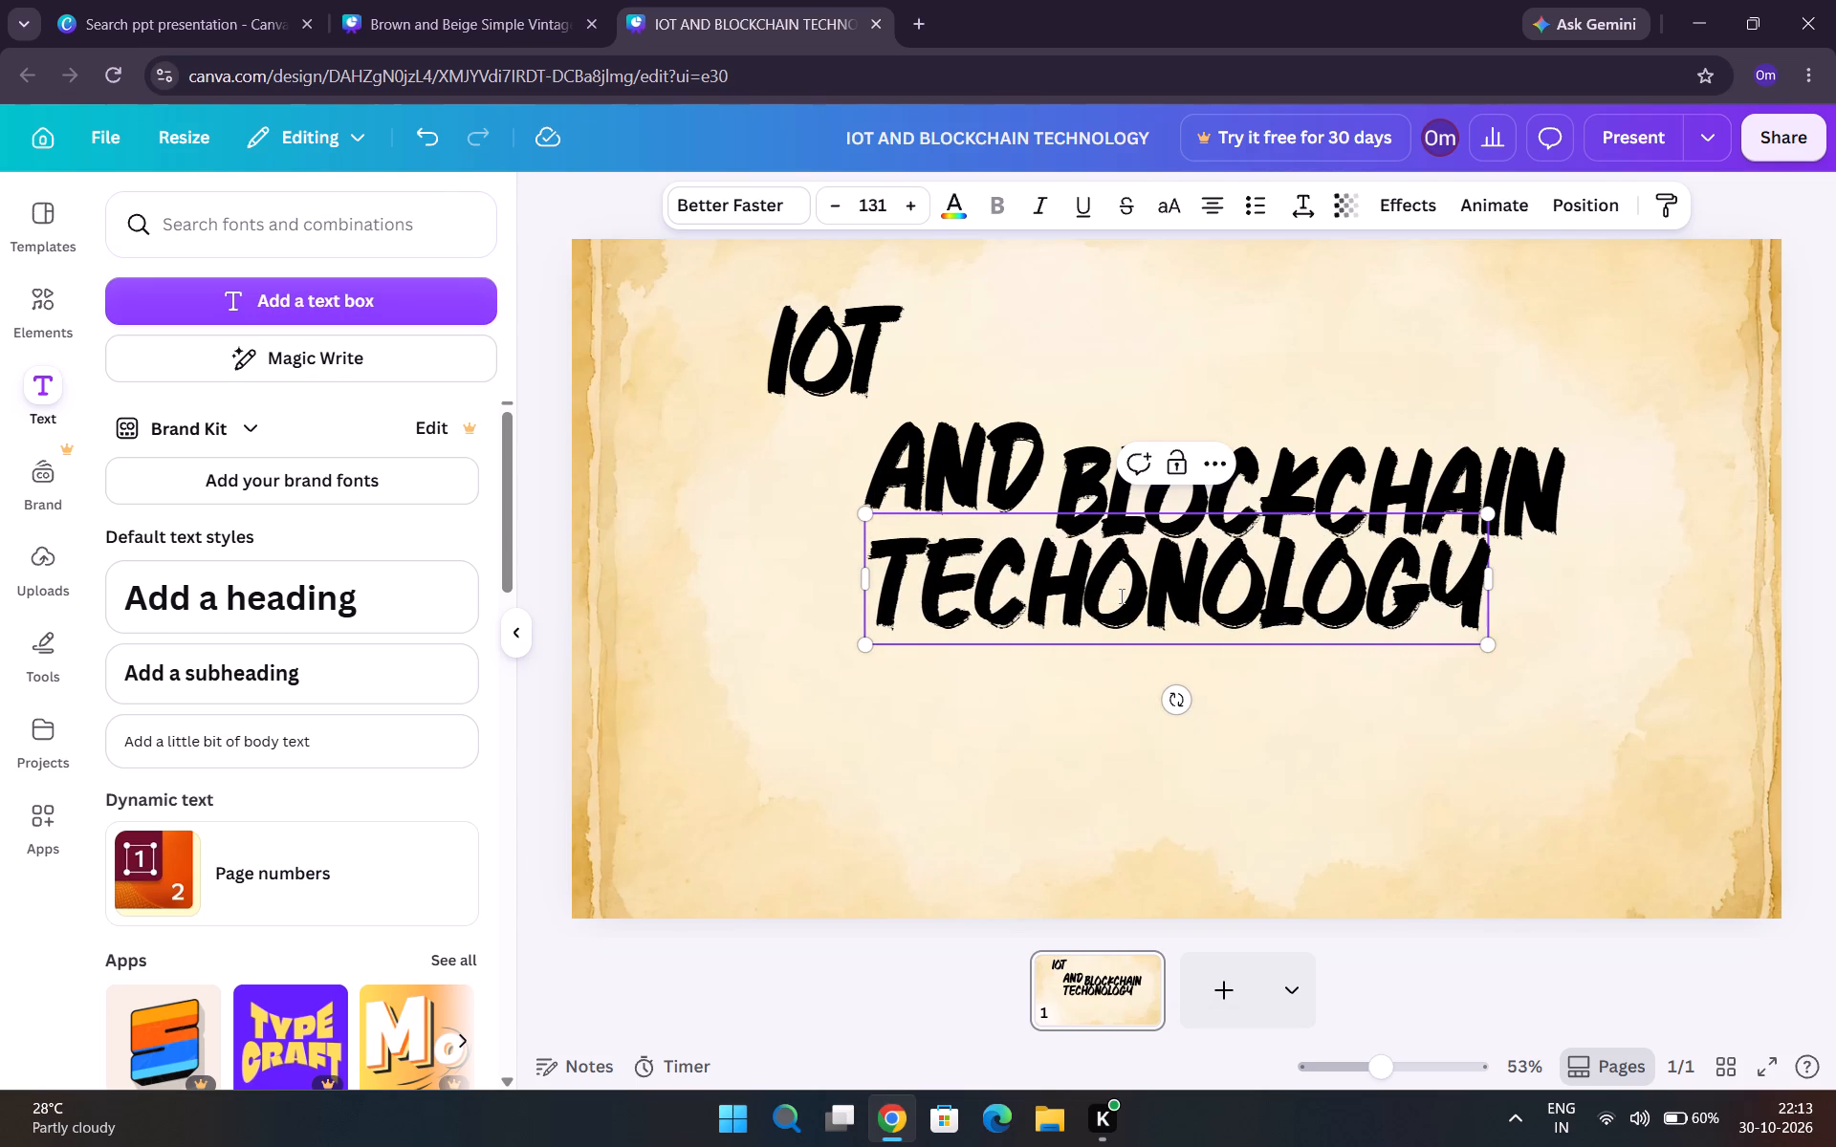
{"action": "left_click", "coordinate": [1147, 588]}
{"action": "key", "text": "BackSpace"}
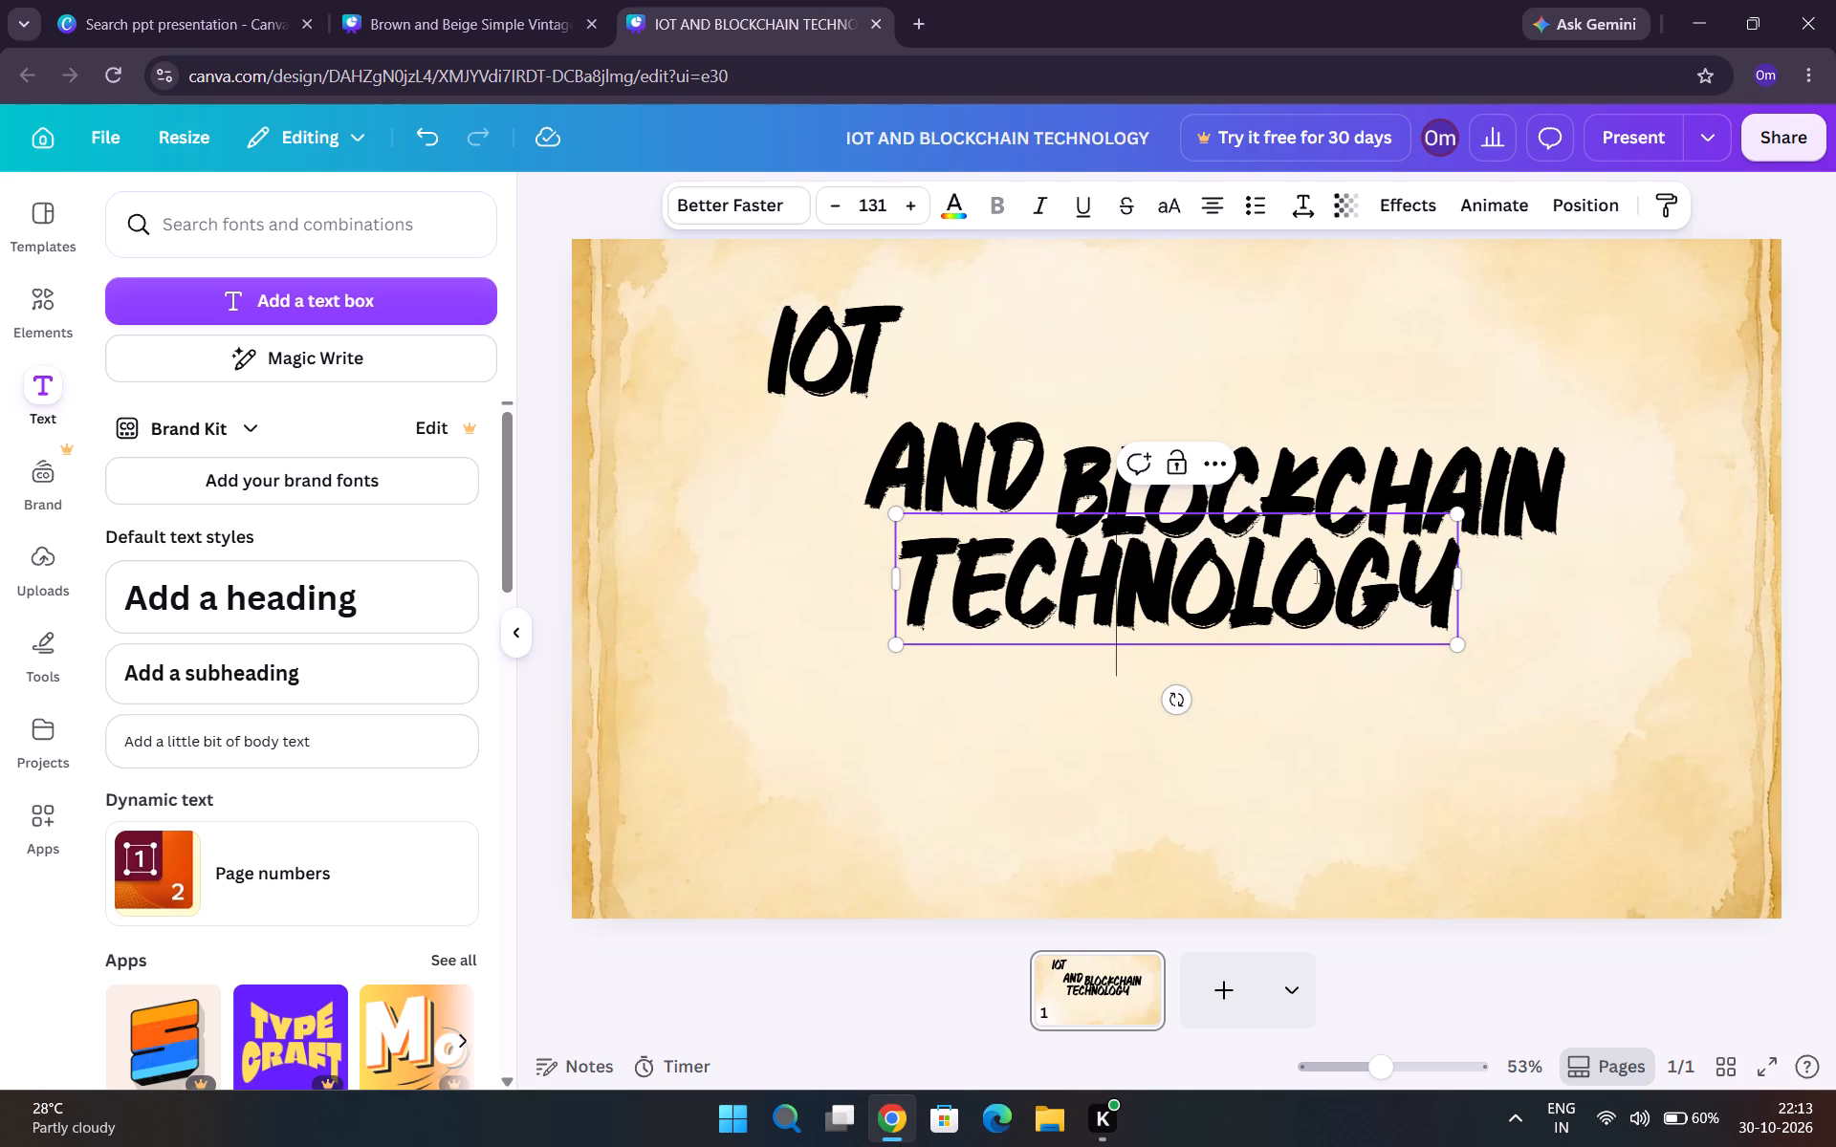
{"action": "left_click_drag", "start_coordinate": [1338, 731], "coordinate": [1196, 582]}
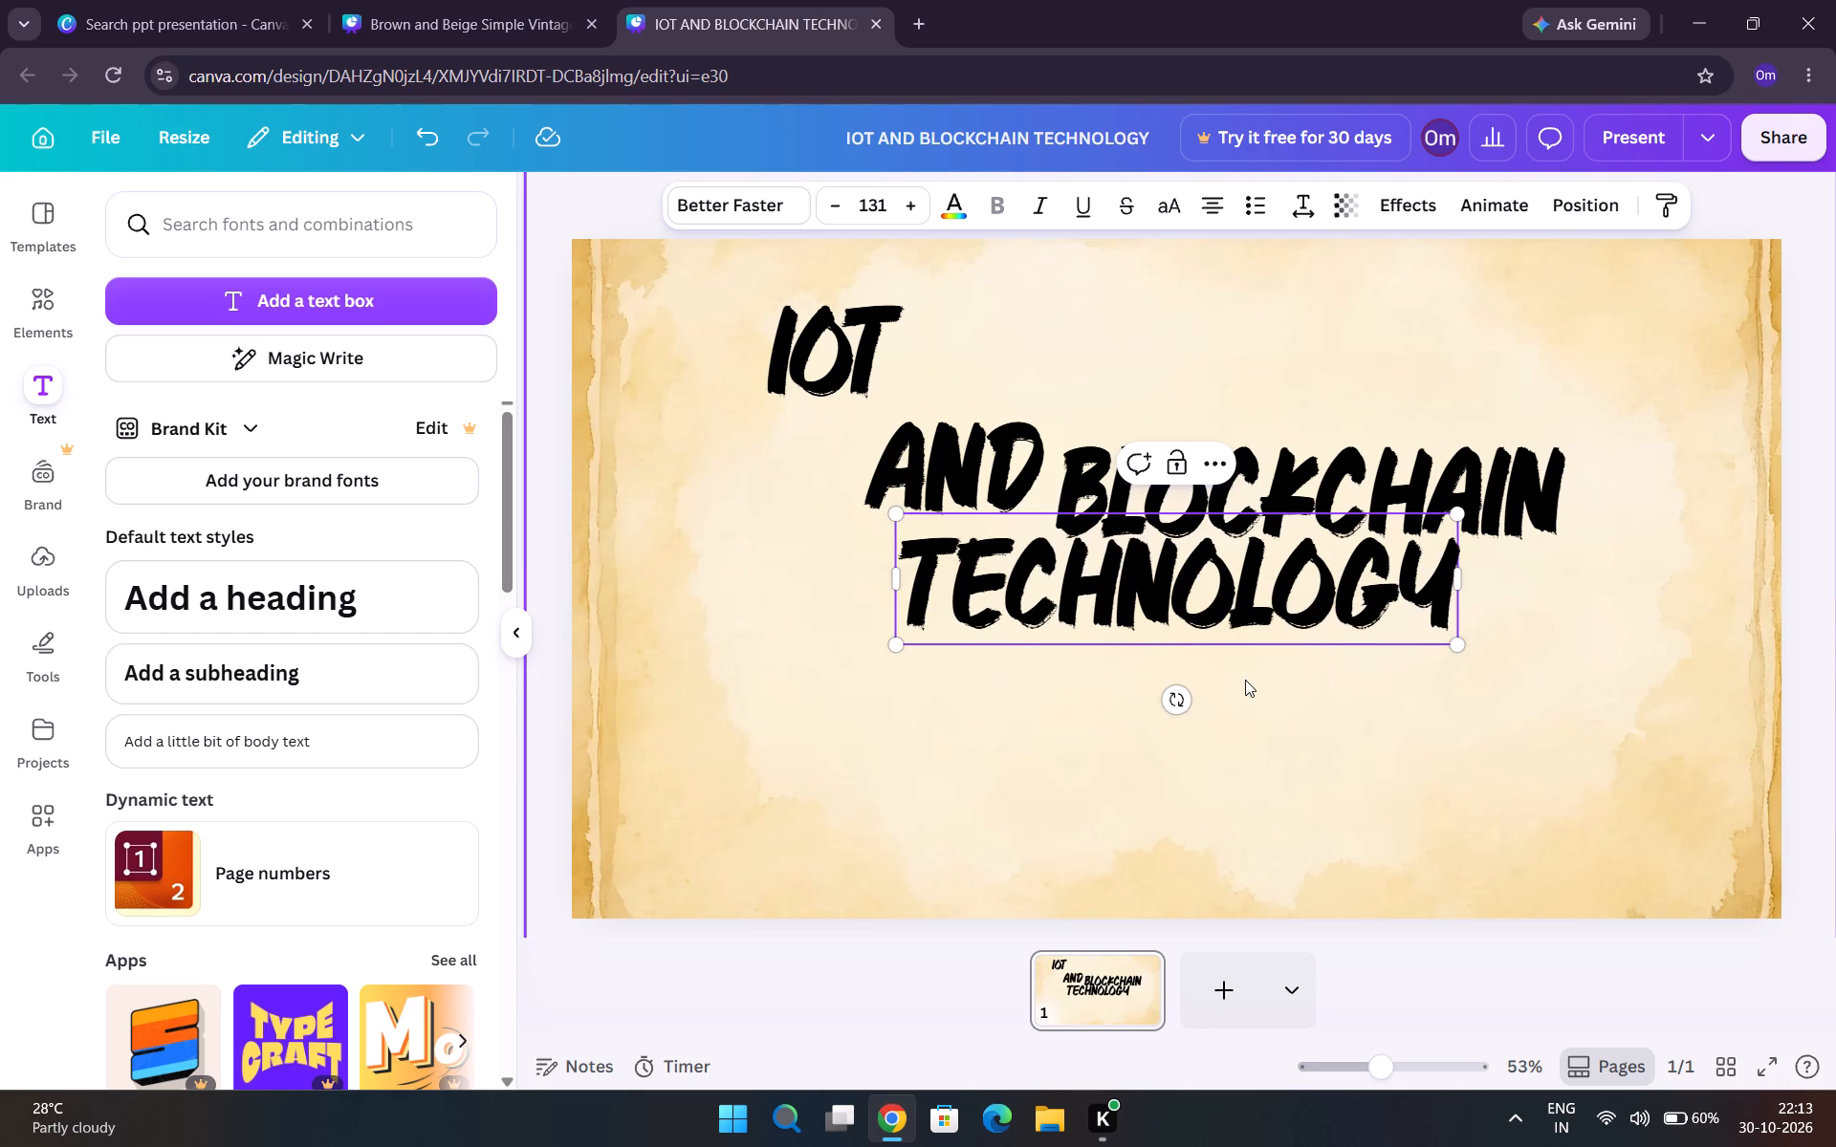
{"action": "left_click", "coordinate": [1245, 680]}
{"action": "left_click_drag", "start_coordinate": [1215, 605], "coordinate": [1234, 667]}
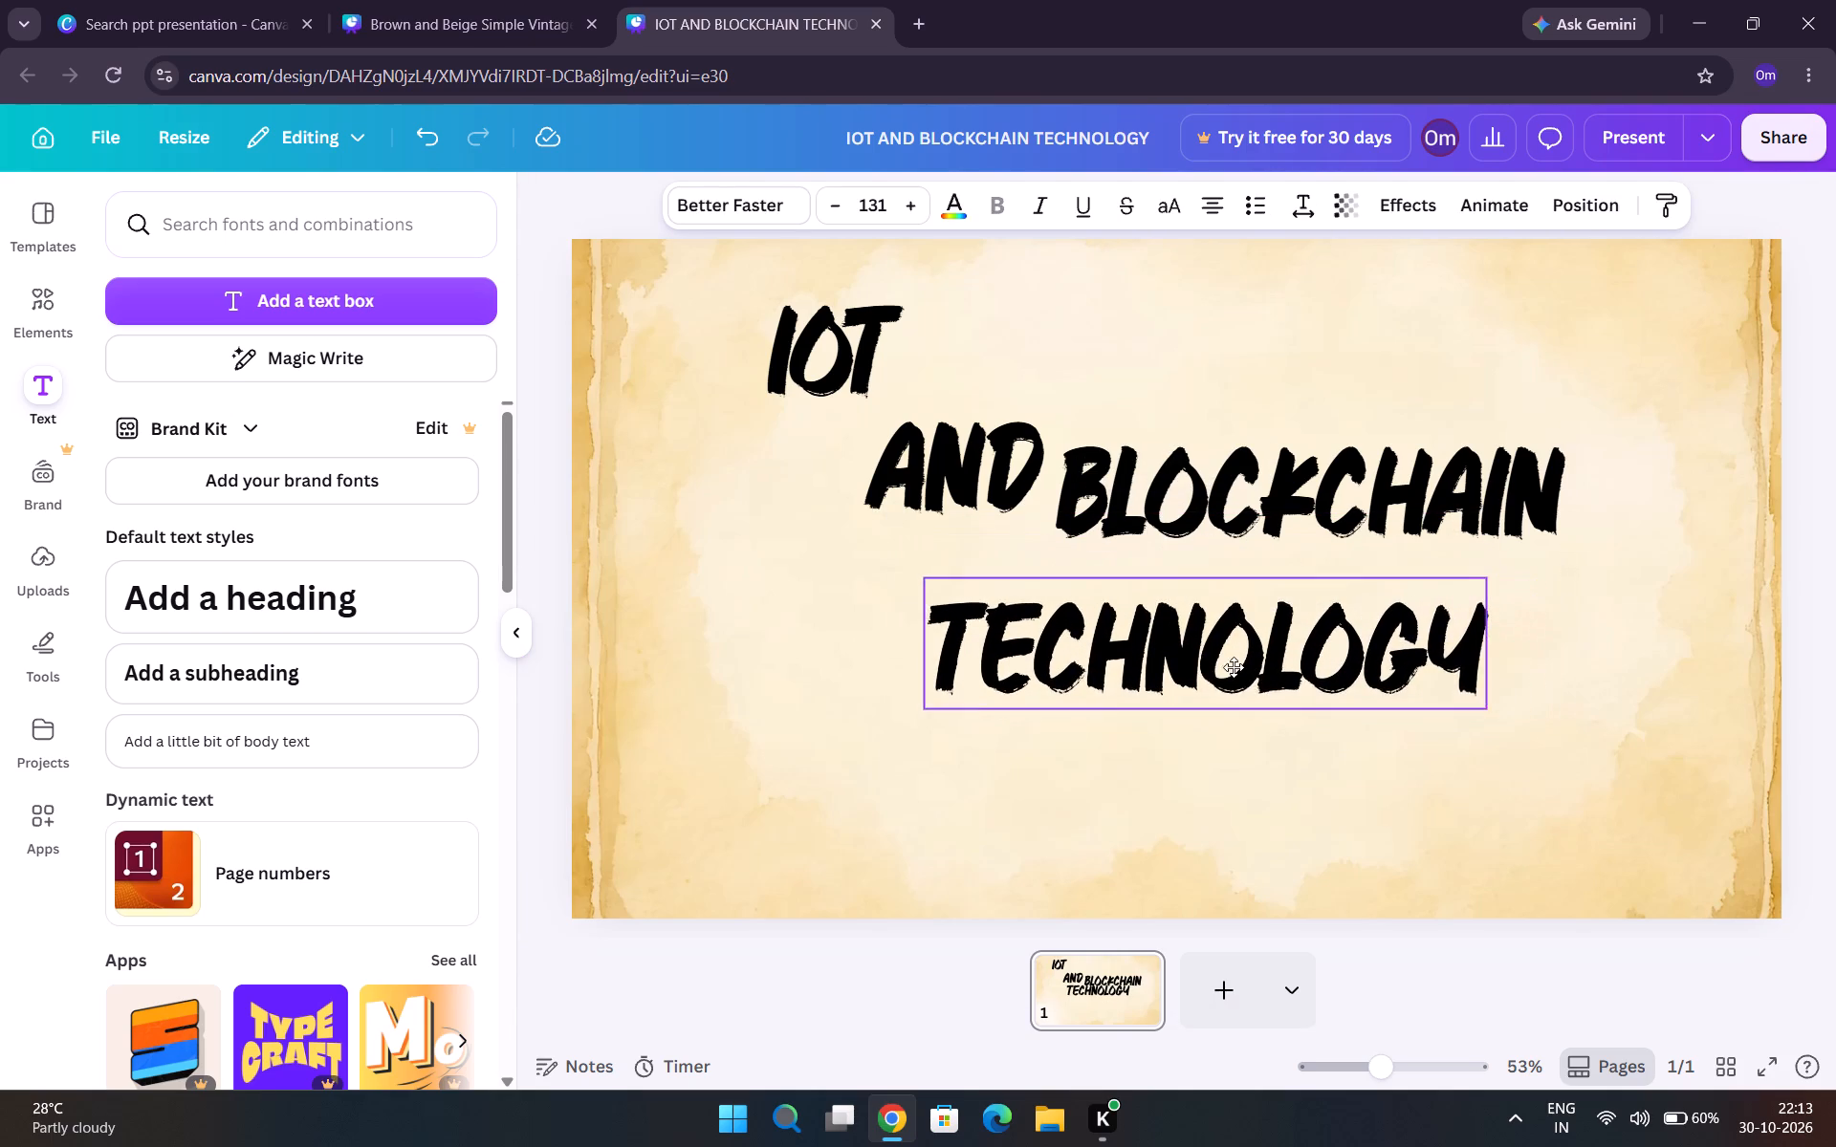
{"action": "left_click_drag", "start_coordinate": [1234, 667], "coordinate": [1148, 669]}
Nudge the "BLOCKCHAIN" text slightly lower, keeping it just to the right of "AND".
{"action": "left_click_drag", "start_coordinate": [1240, 464], "coordinate": [1227, 477]}
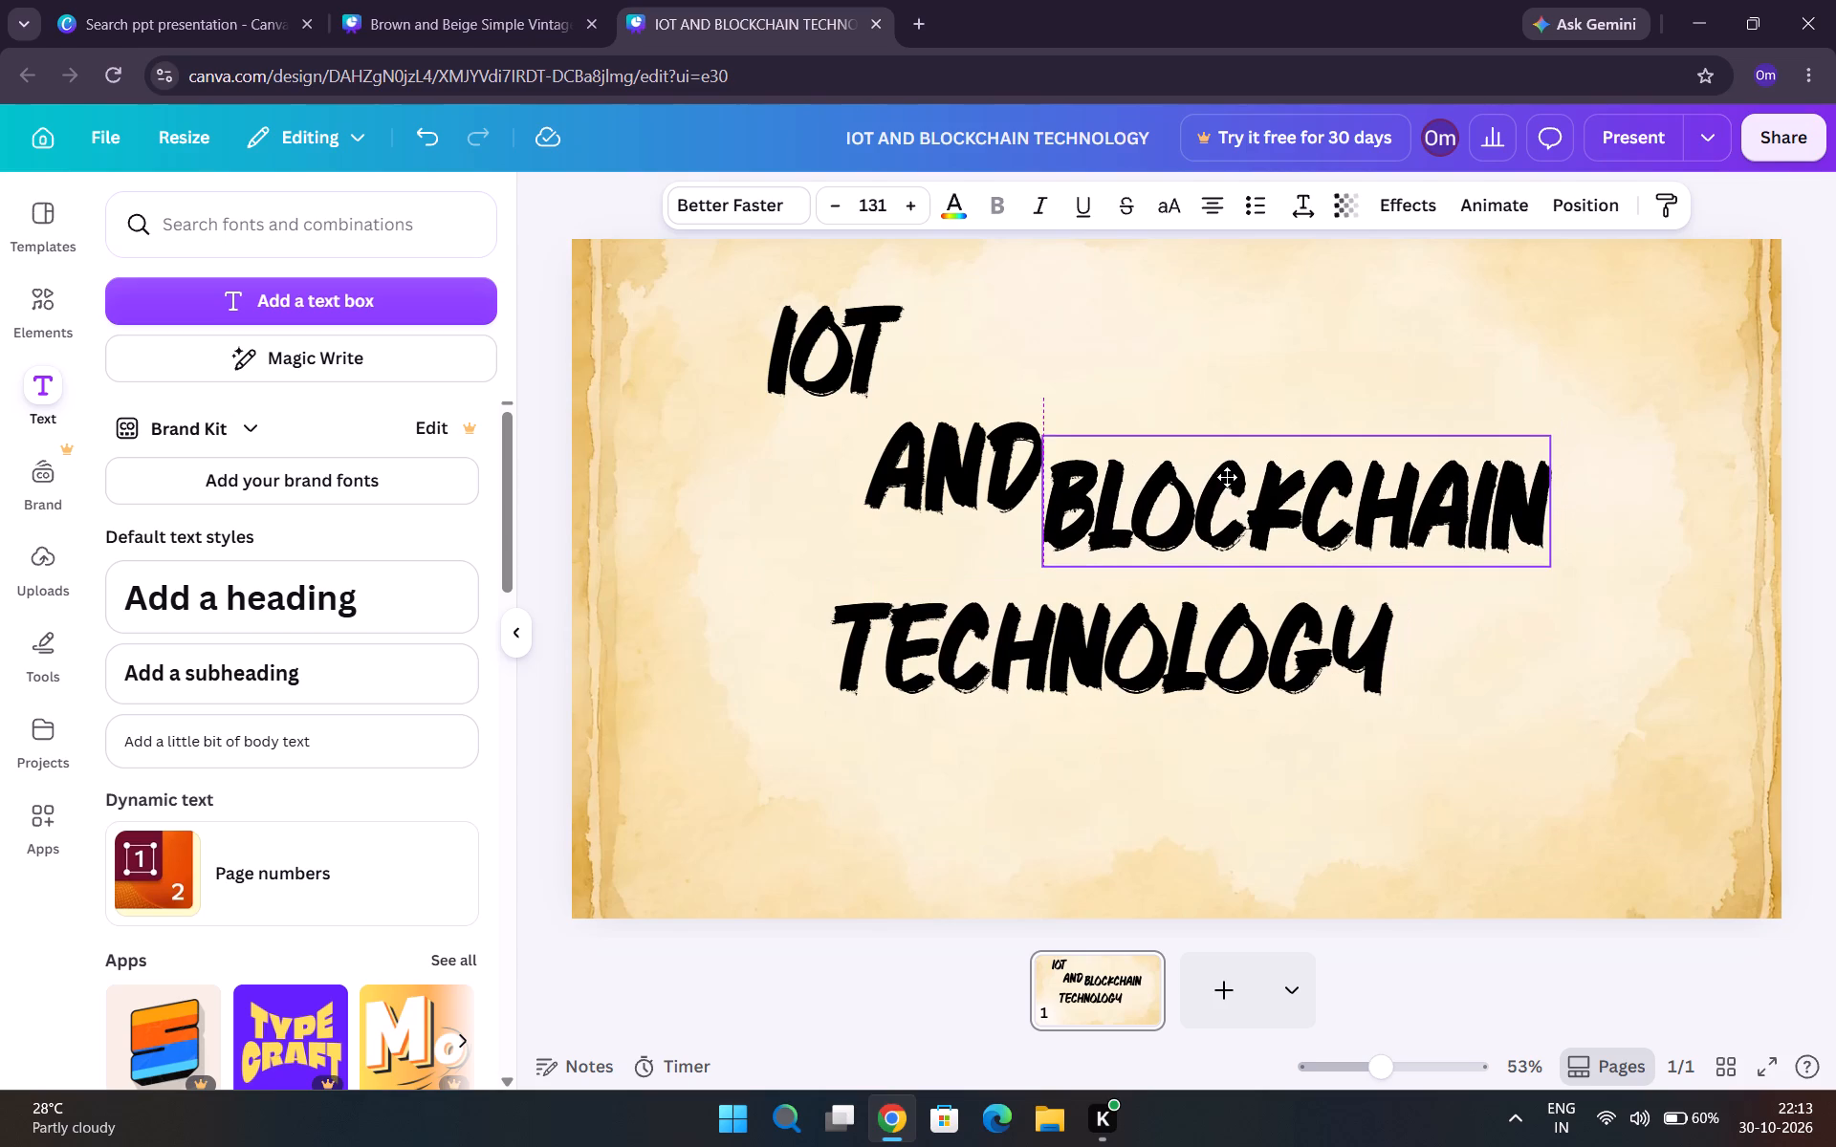
{"action": "left_click_drag", "start_coordinate": [1227, 477], "coordinate": [1239, 479]}
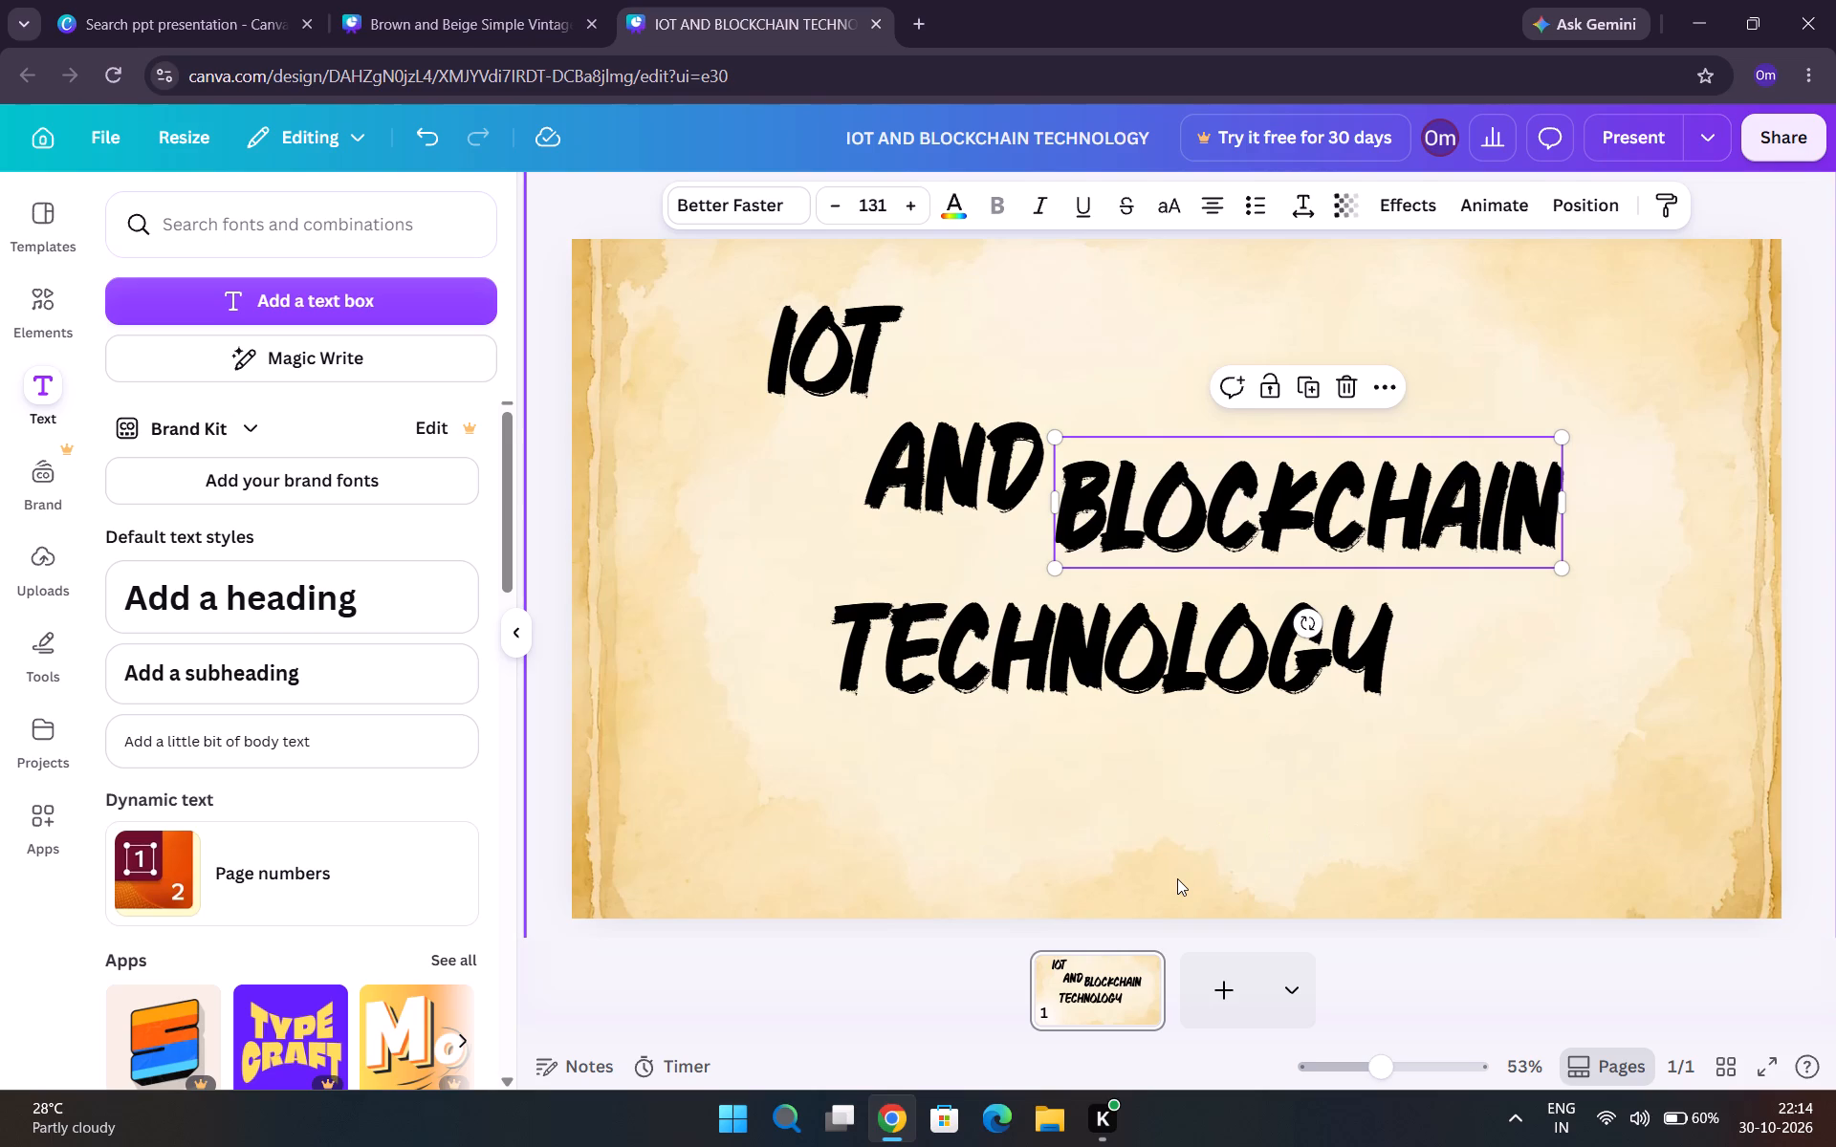
Search the design elements for "blockchain technology", replacing the earlier "background" search.
{"action": "scroll", "coordinate": [1177, 878], "scroll_direction": "down", "scroll_amount": 1}
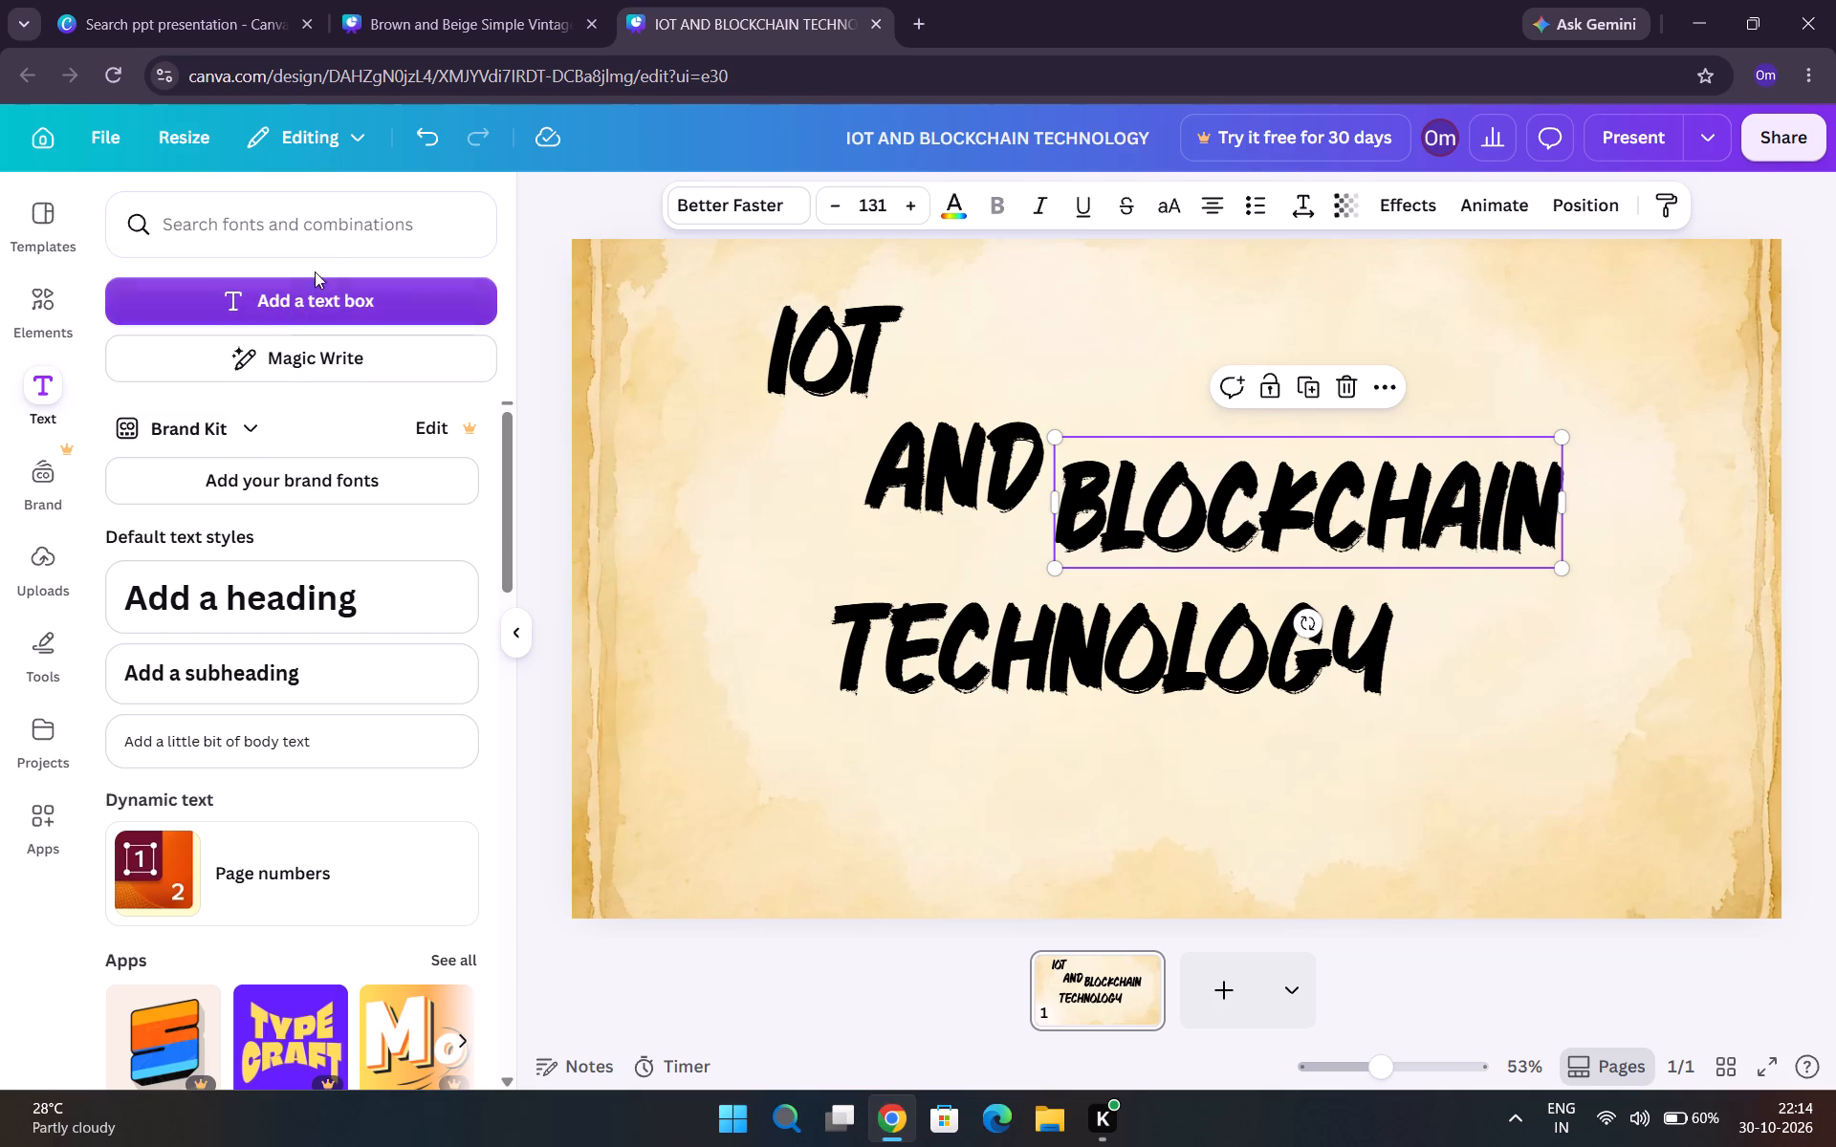
{"action": "left_click", "coordinate": [347, 238]}
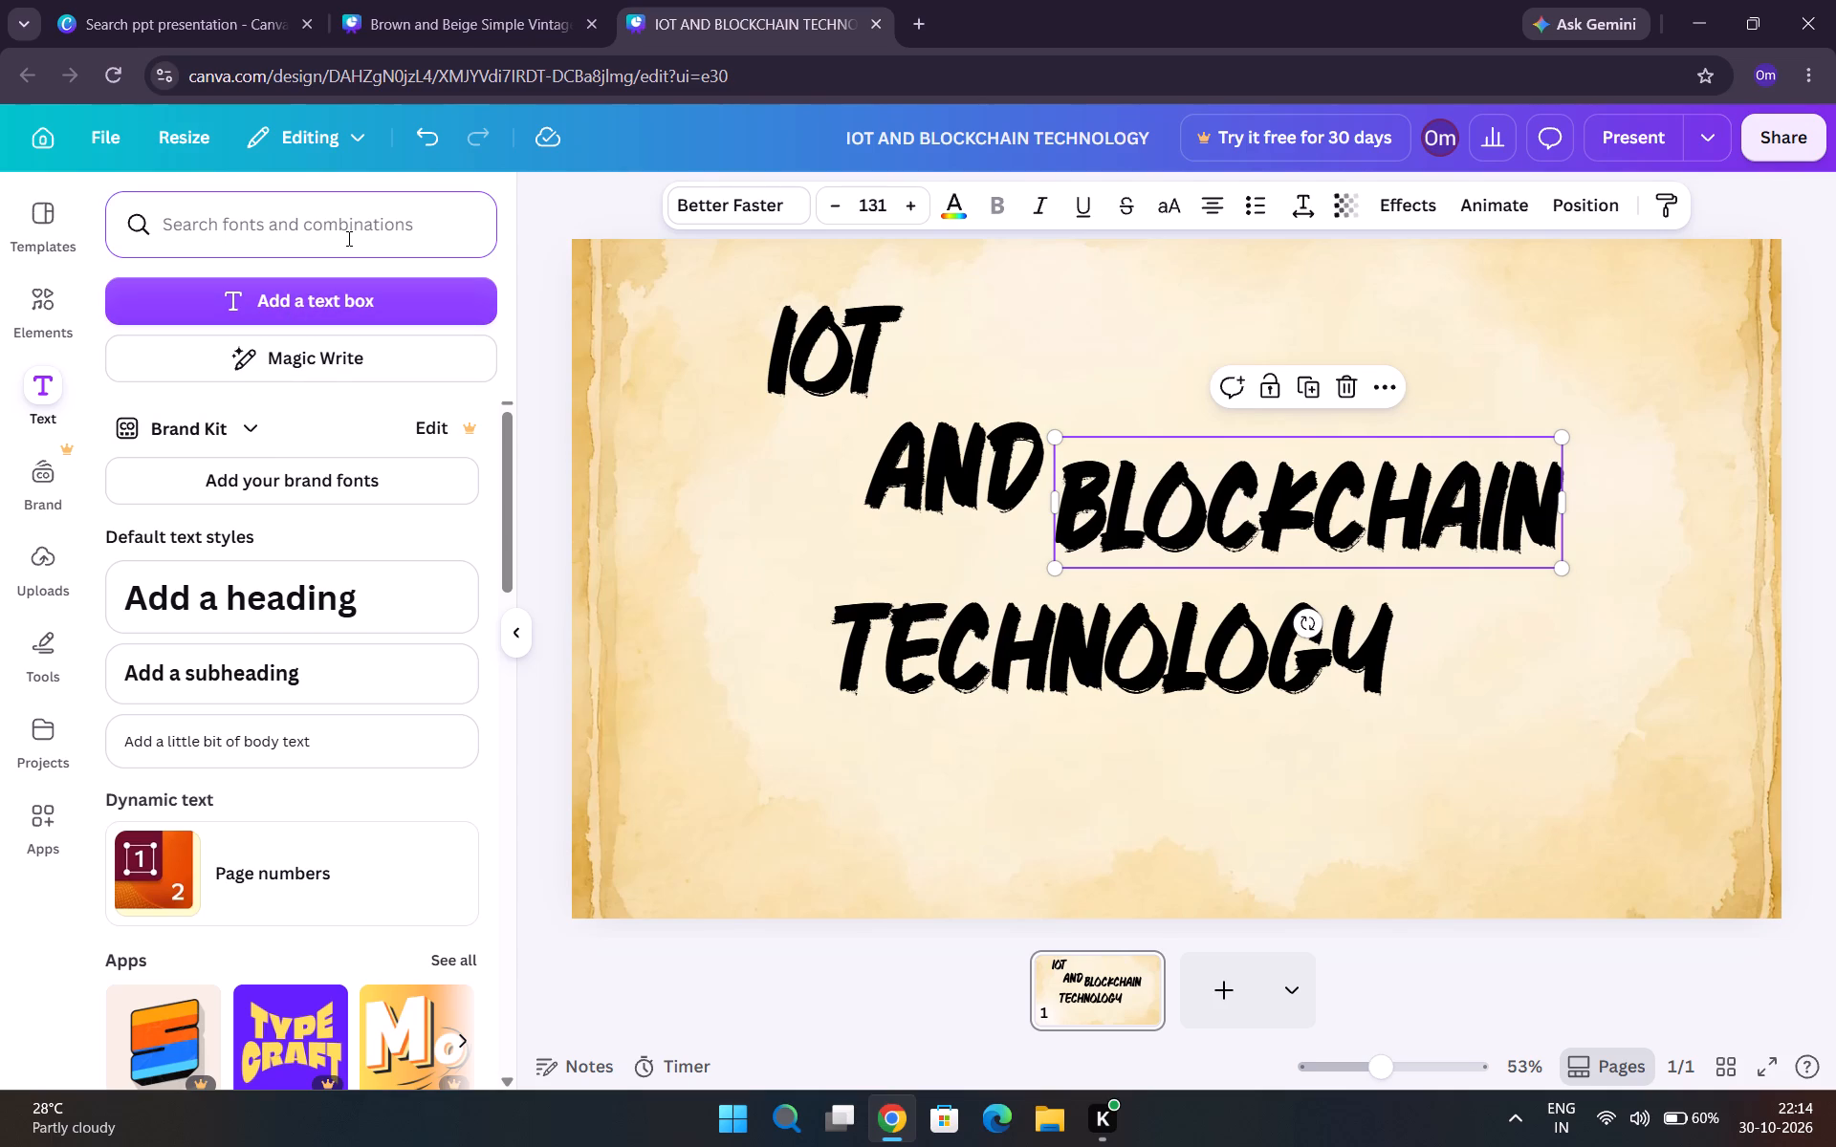
{"action": "left_click", "coordinate": [48, 315]}
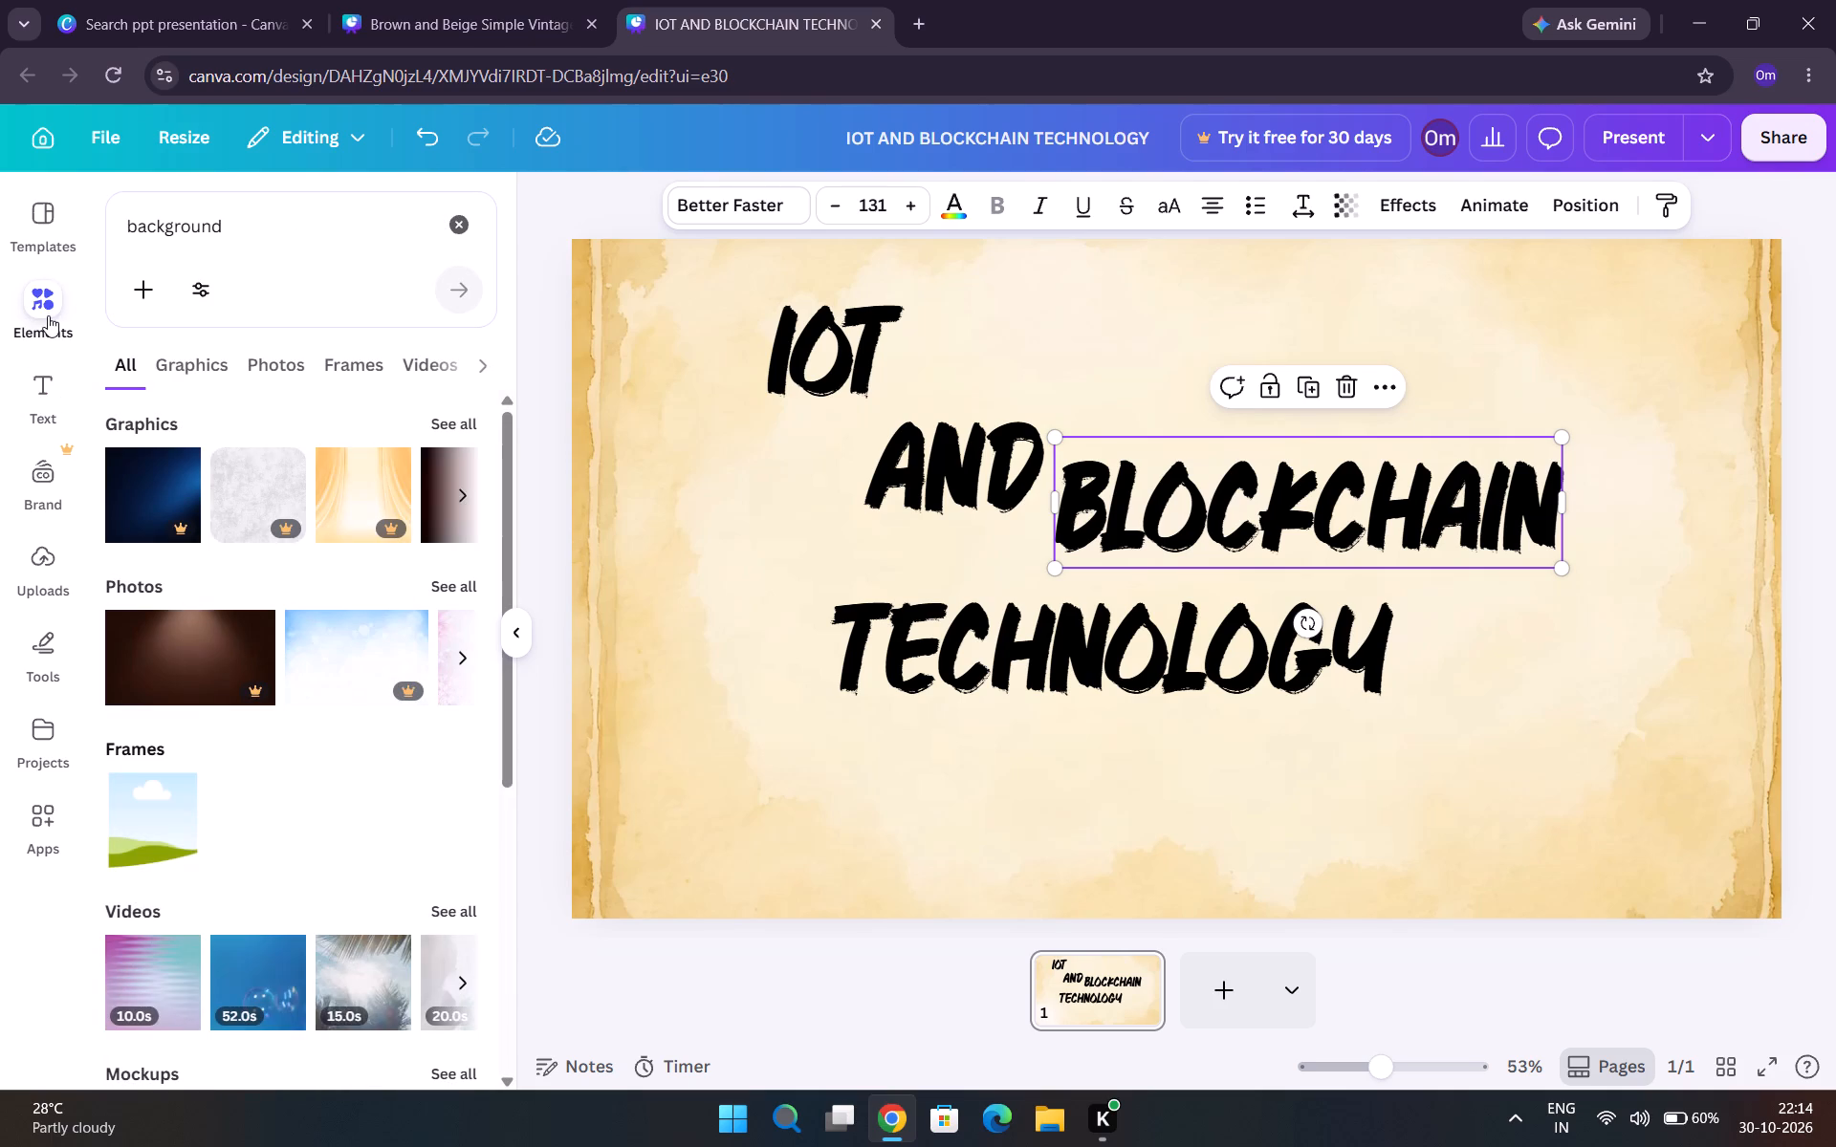
{"action": "left_click", "coordinate": [279, 230]}
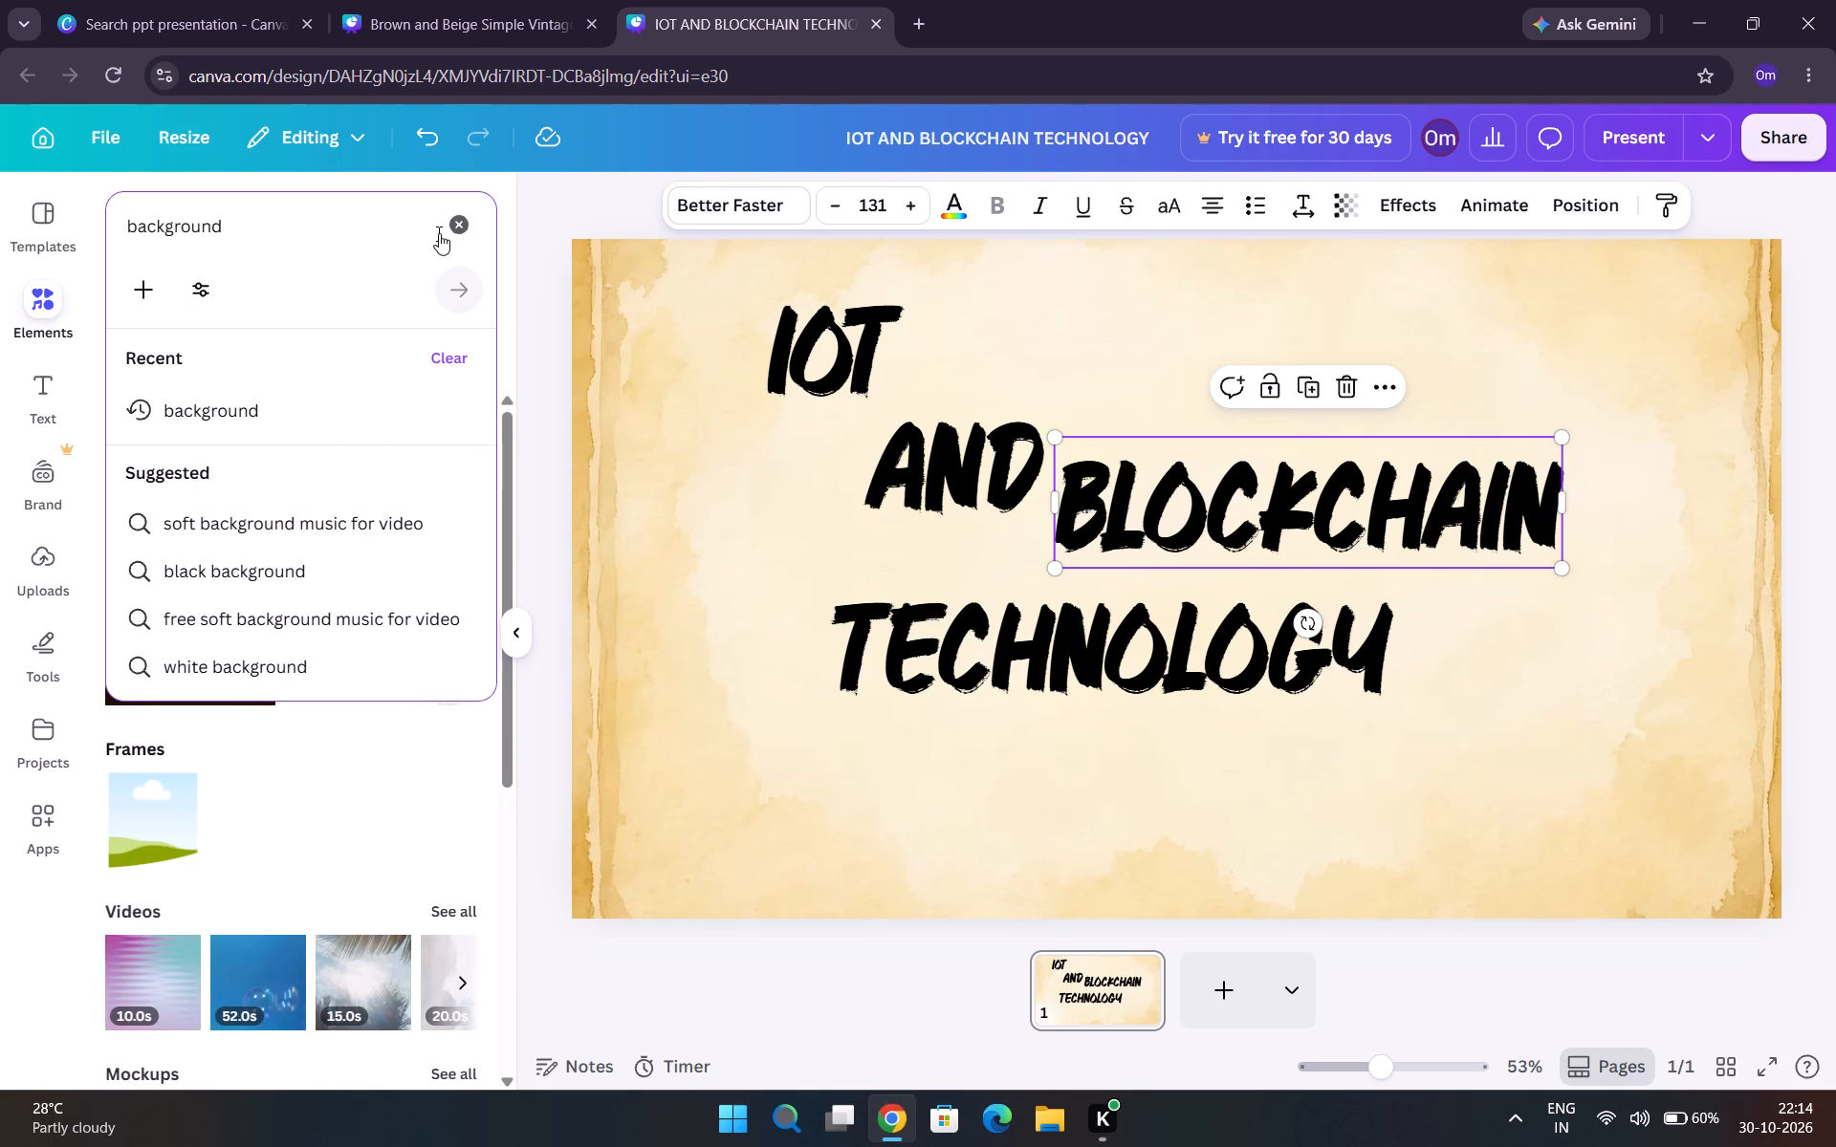
{"action": "left_click", "coordinate": [448, 233]}
{"action": "key", "text": "b"}
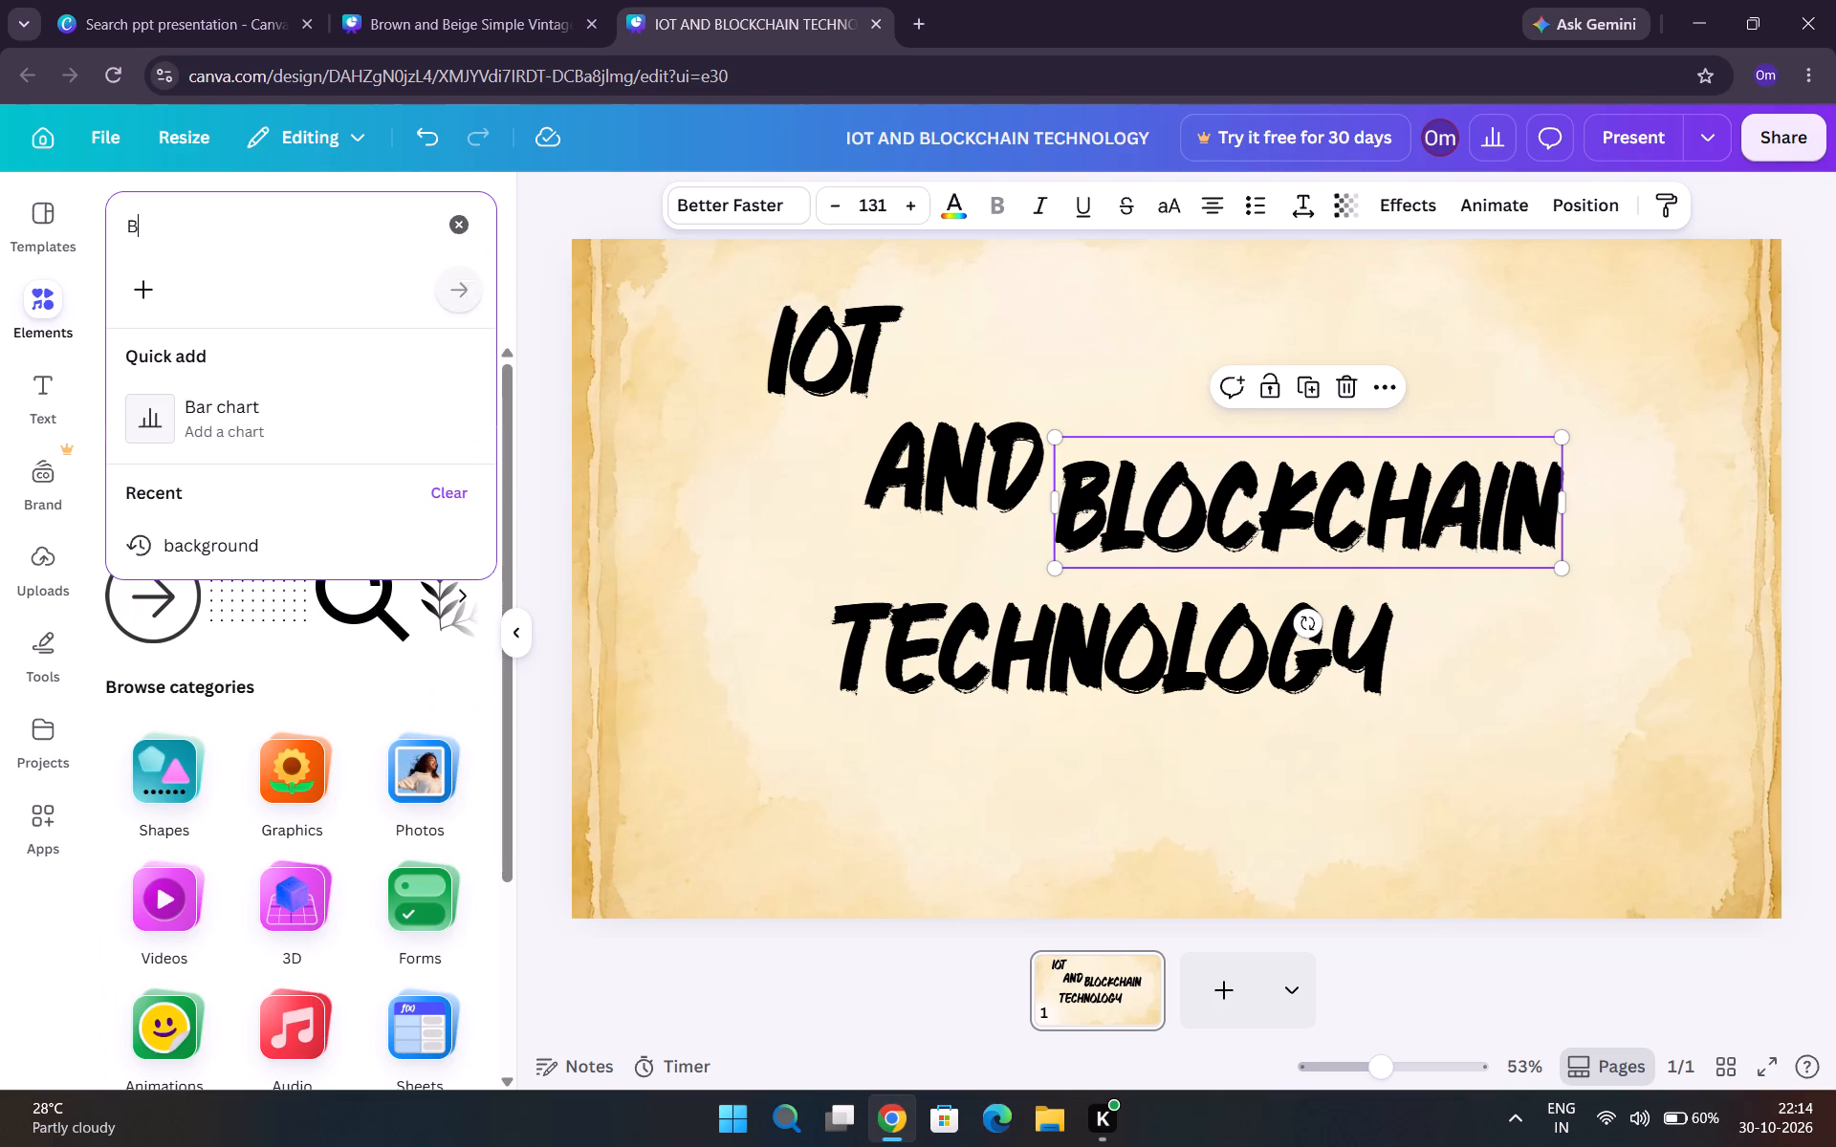
{"action": "key", "text": "o"}
{"action": "key", "text": "BackSpace"}
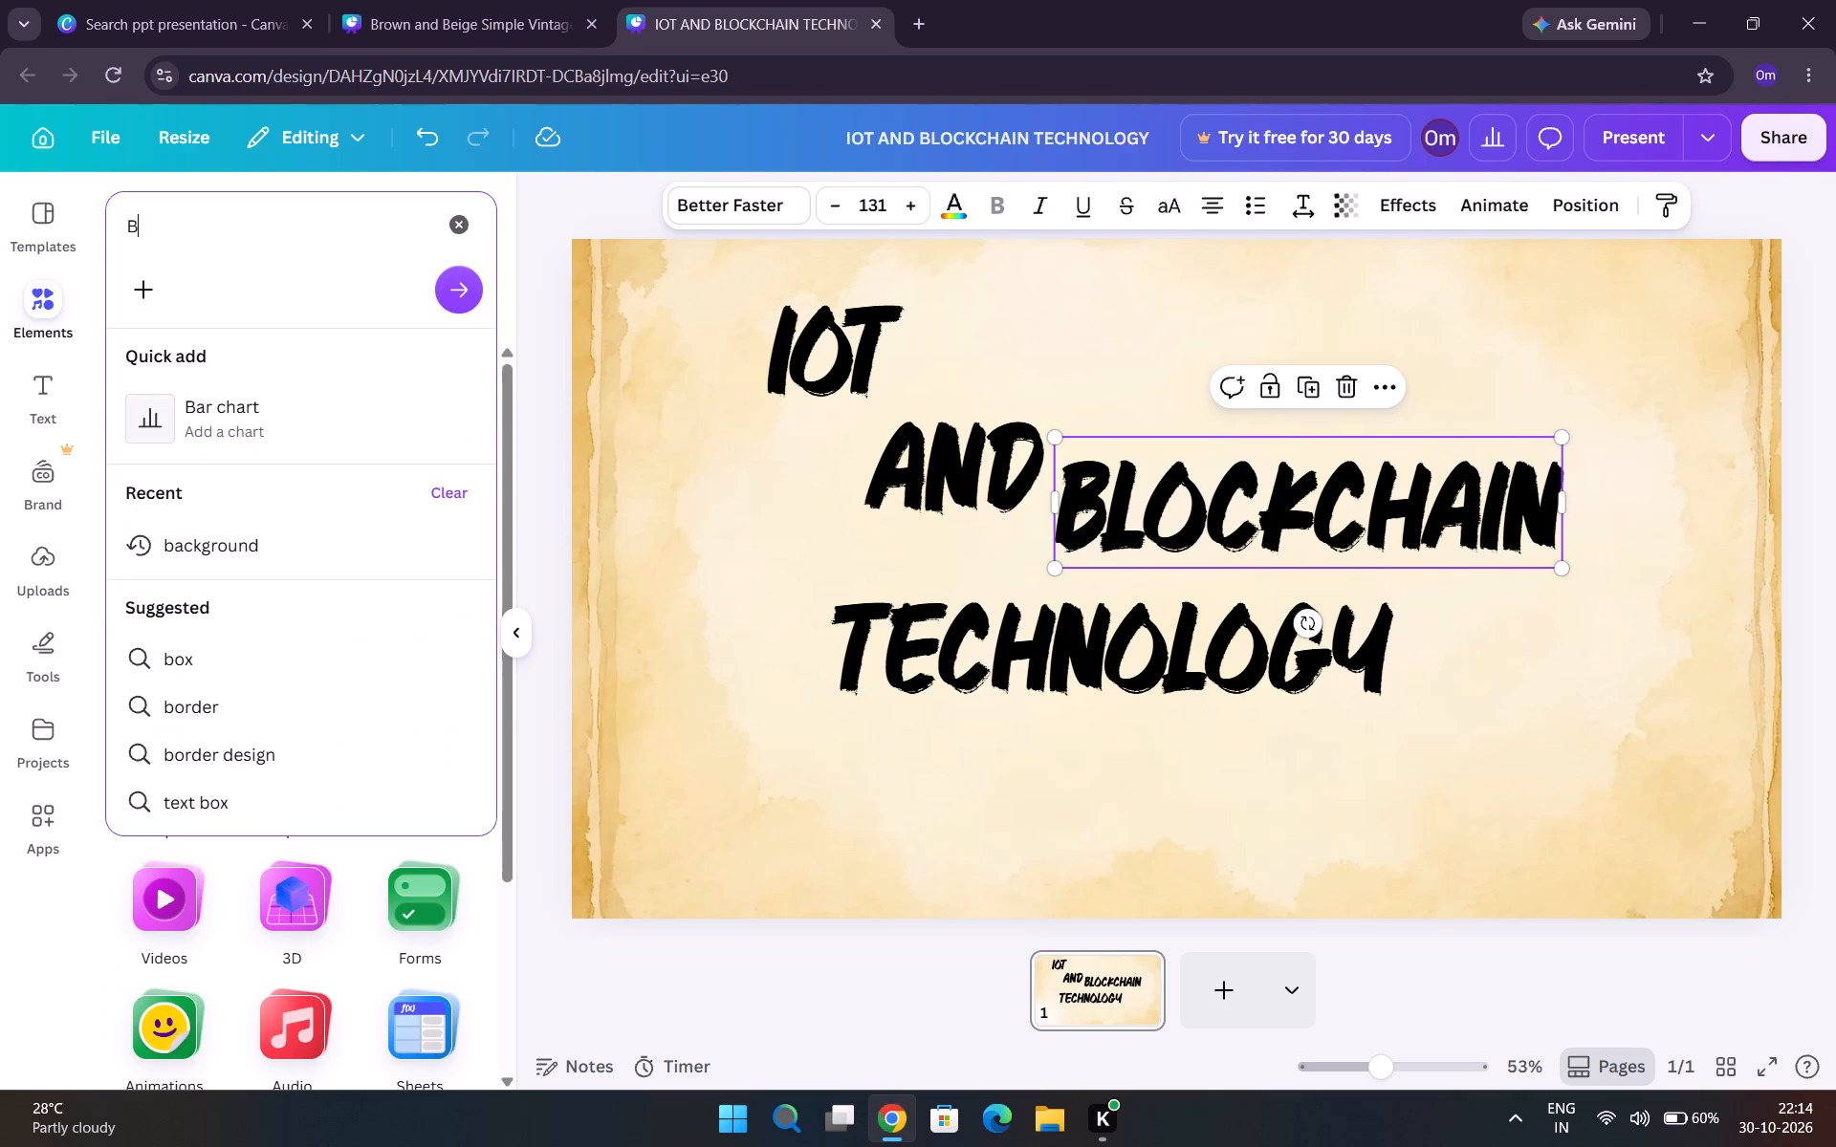
{"action": "type", "text": "LOCKCHAIN"}
{"action": "key", "text": "space"}
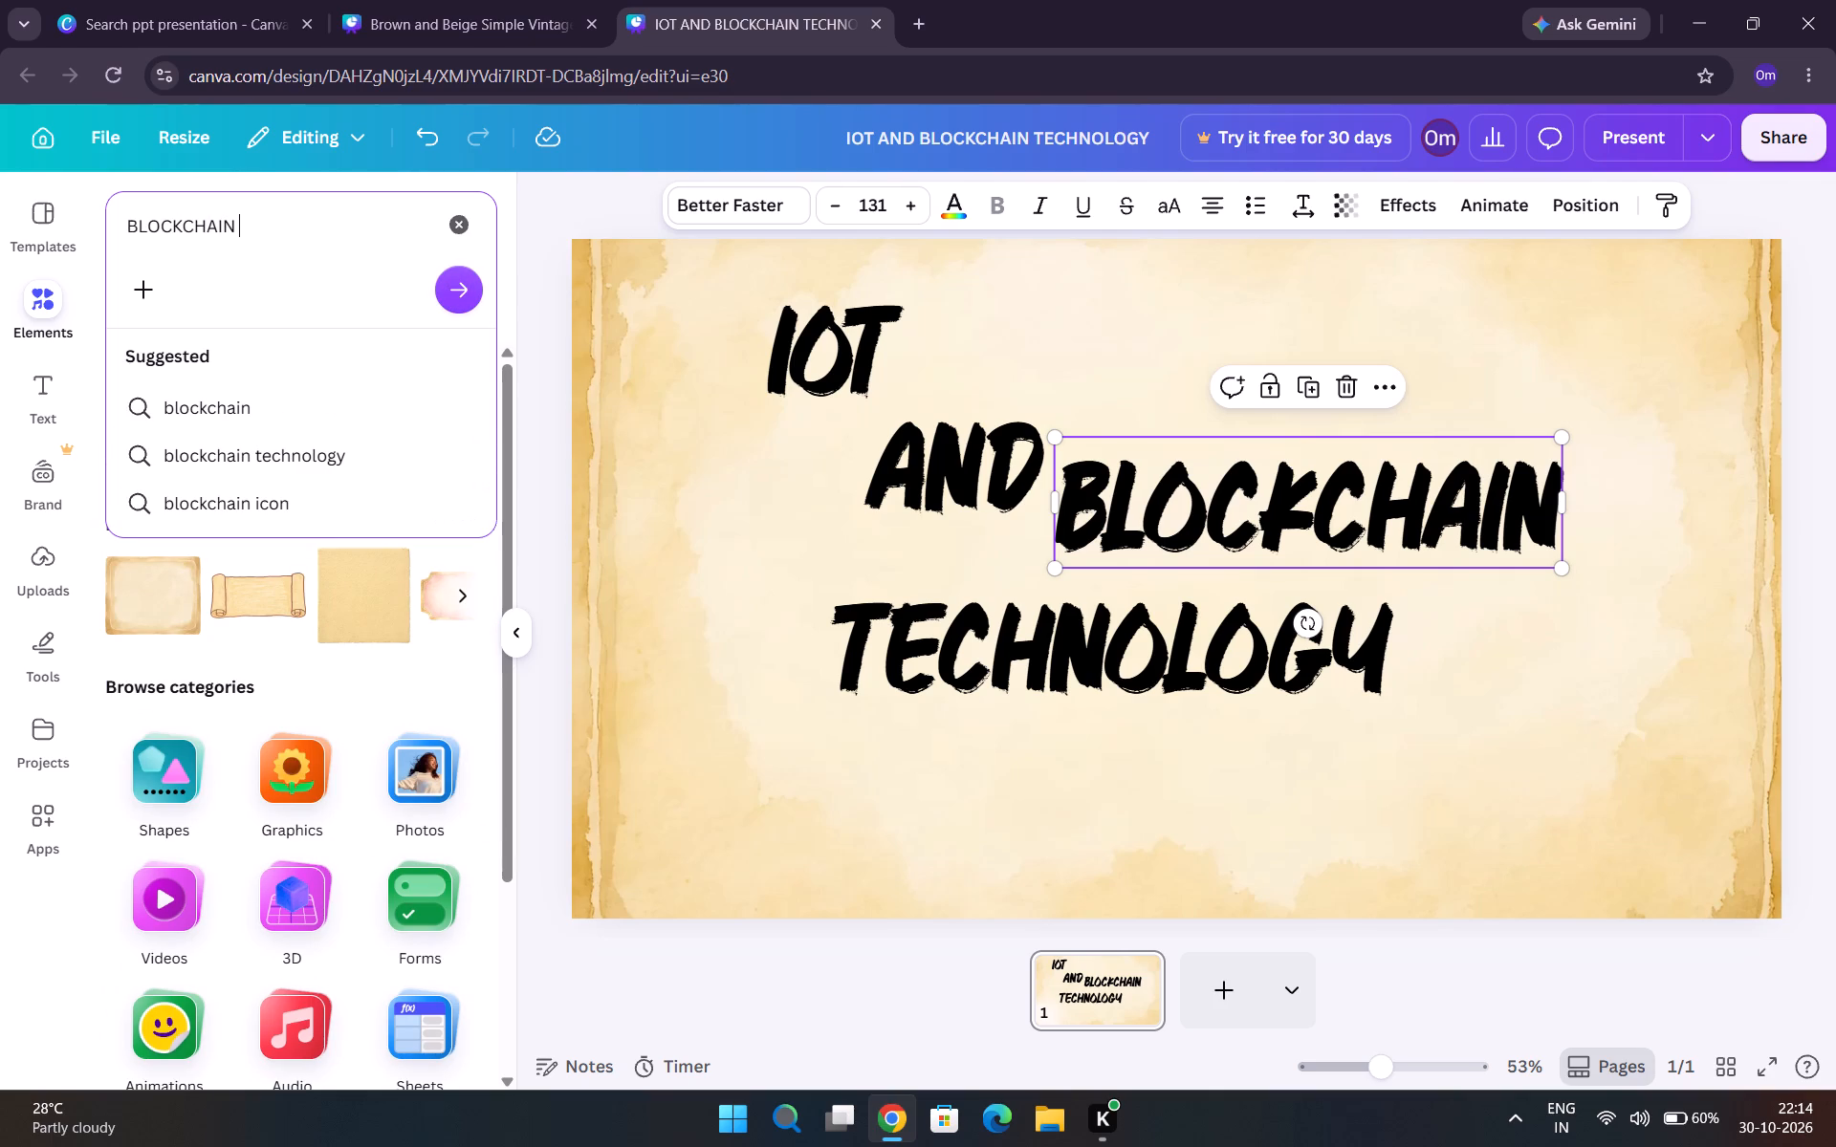
{"action": "left_click", "coordinate": [371, 433]}
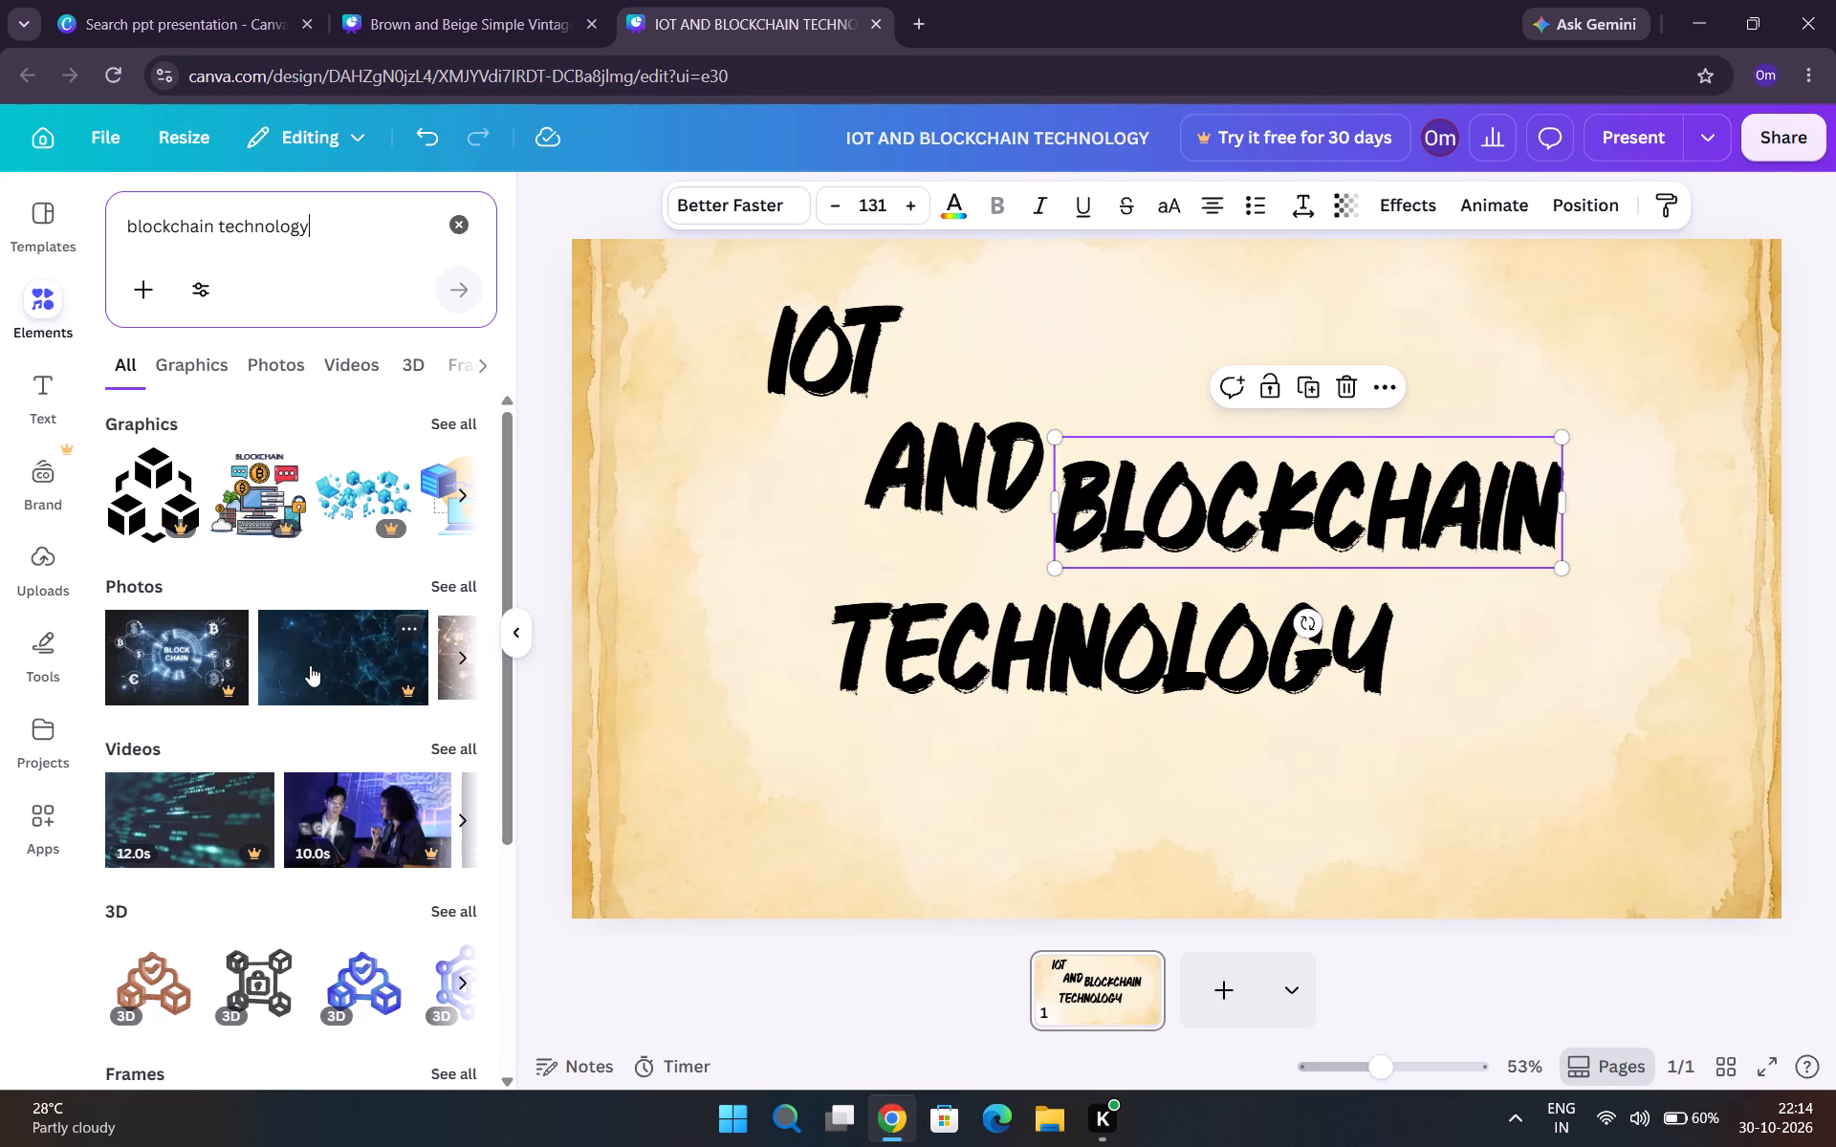
Browse the blockchain graphics and insert the desktop computer illustration captioned "BLOCKCHAIN" on the page.
{"action": "scroll", "coordinate": [296, 493], "scroll_direction": "left", "scroll_amount": 1}
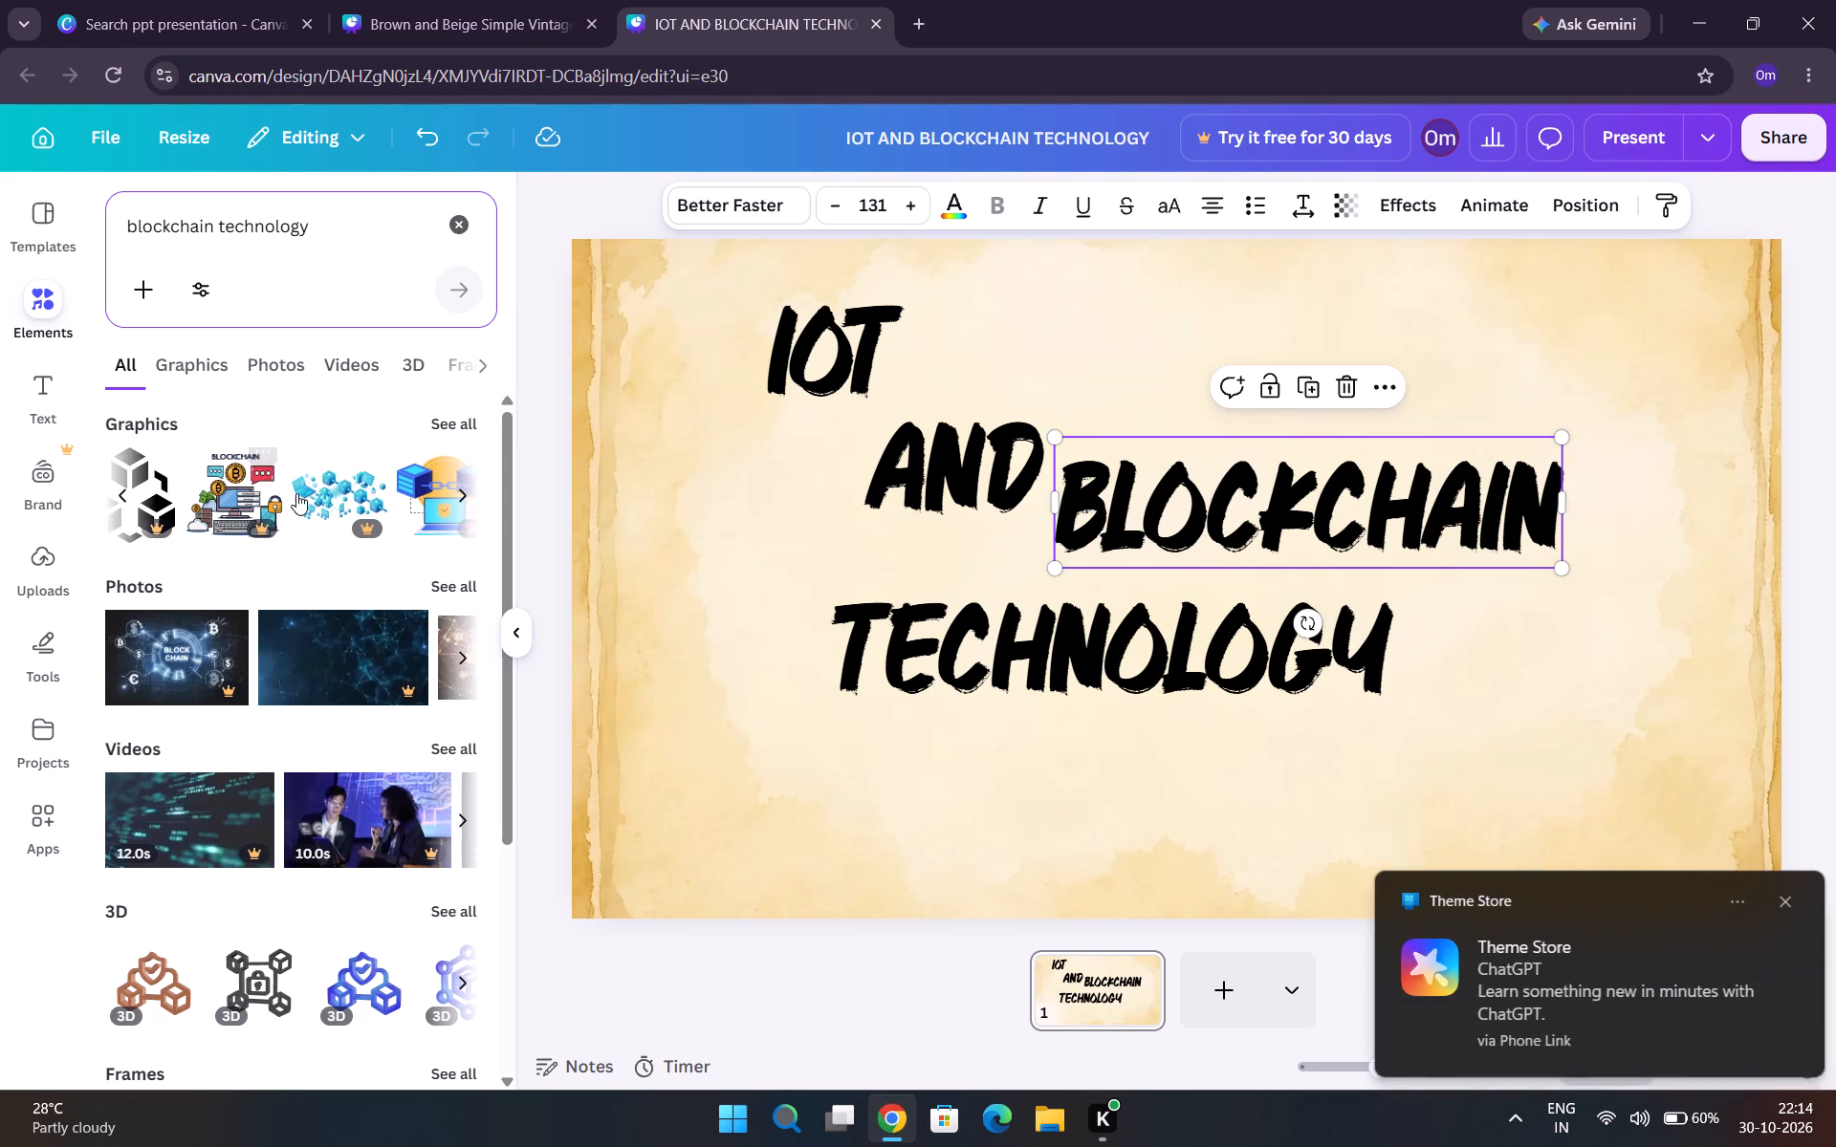
{"action": "scroll", "coordinate": [296, 493], "scroll_direction": "left", "scroll_amount": 3}
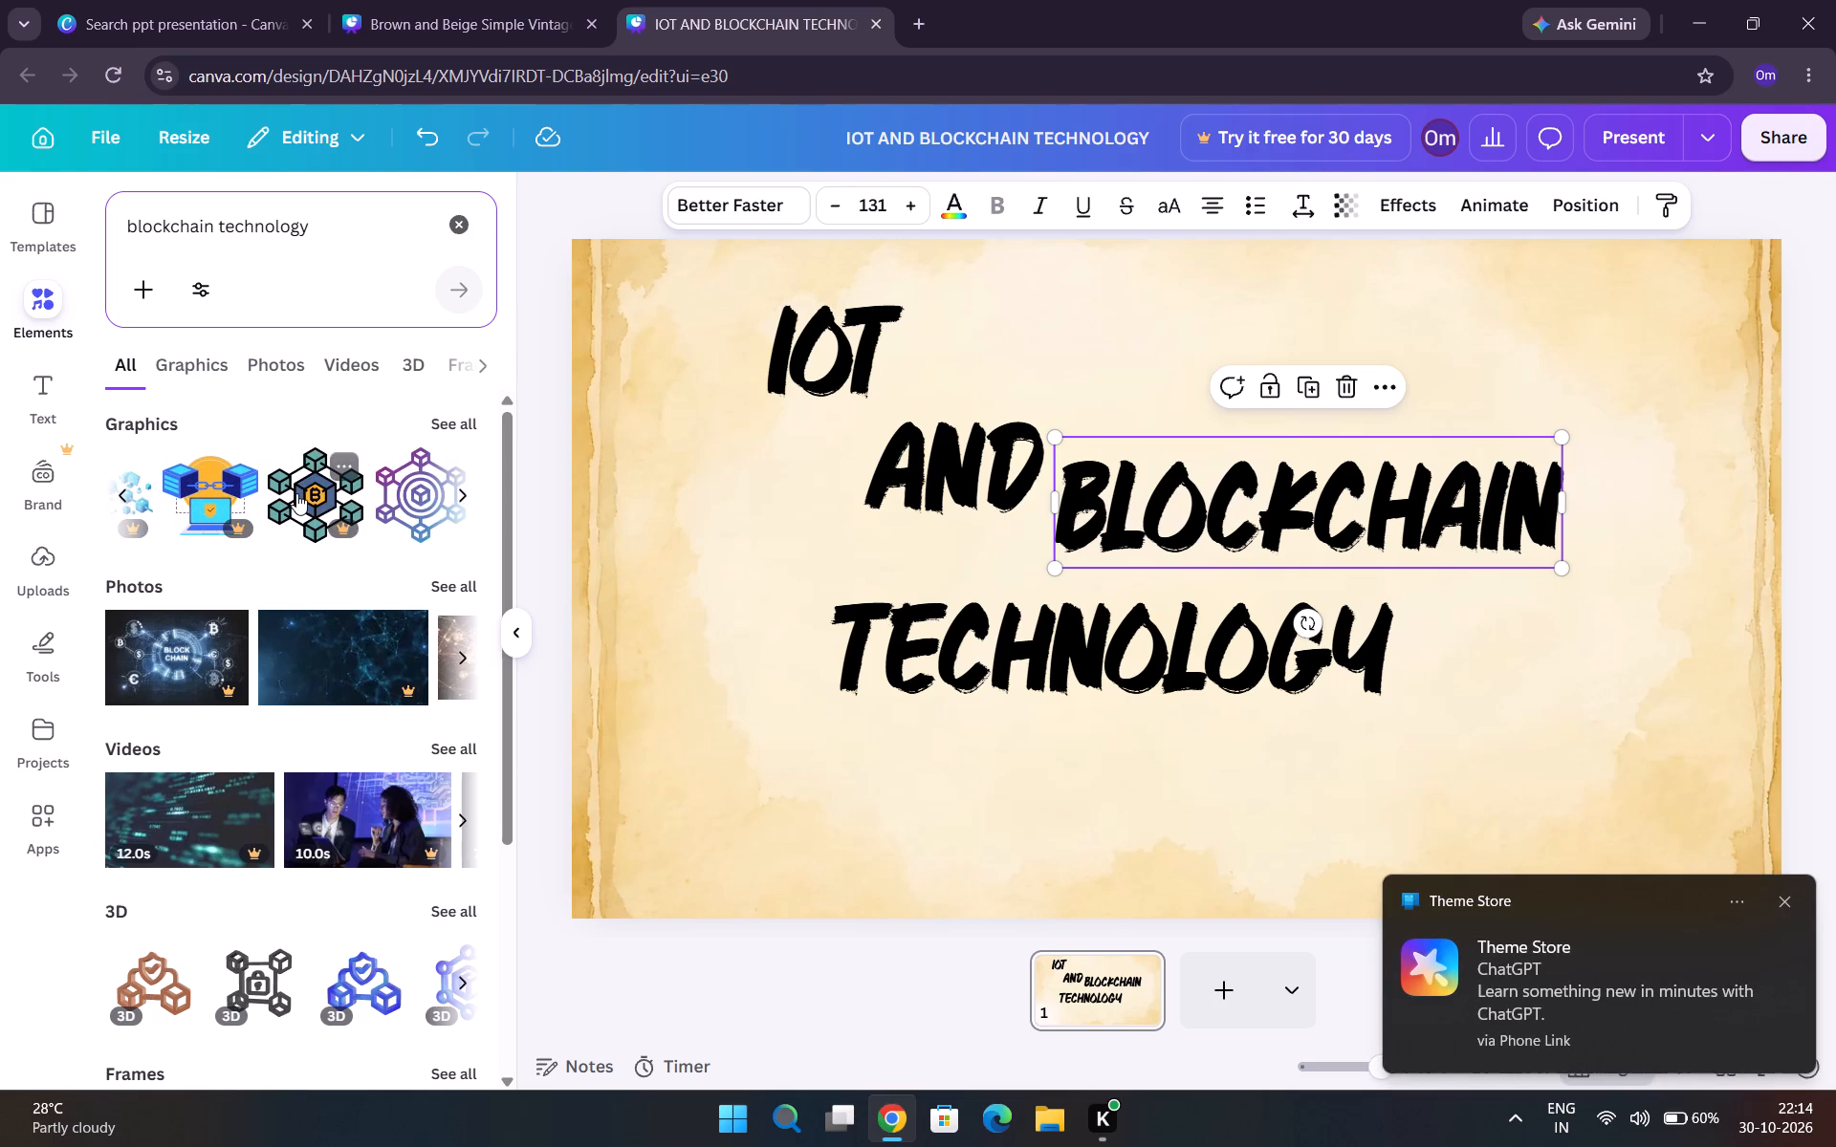
{"action": "scroll", "coordinate": [296, 493], "scroll_direction": "left", "scroll_amount": 1}
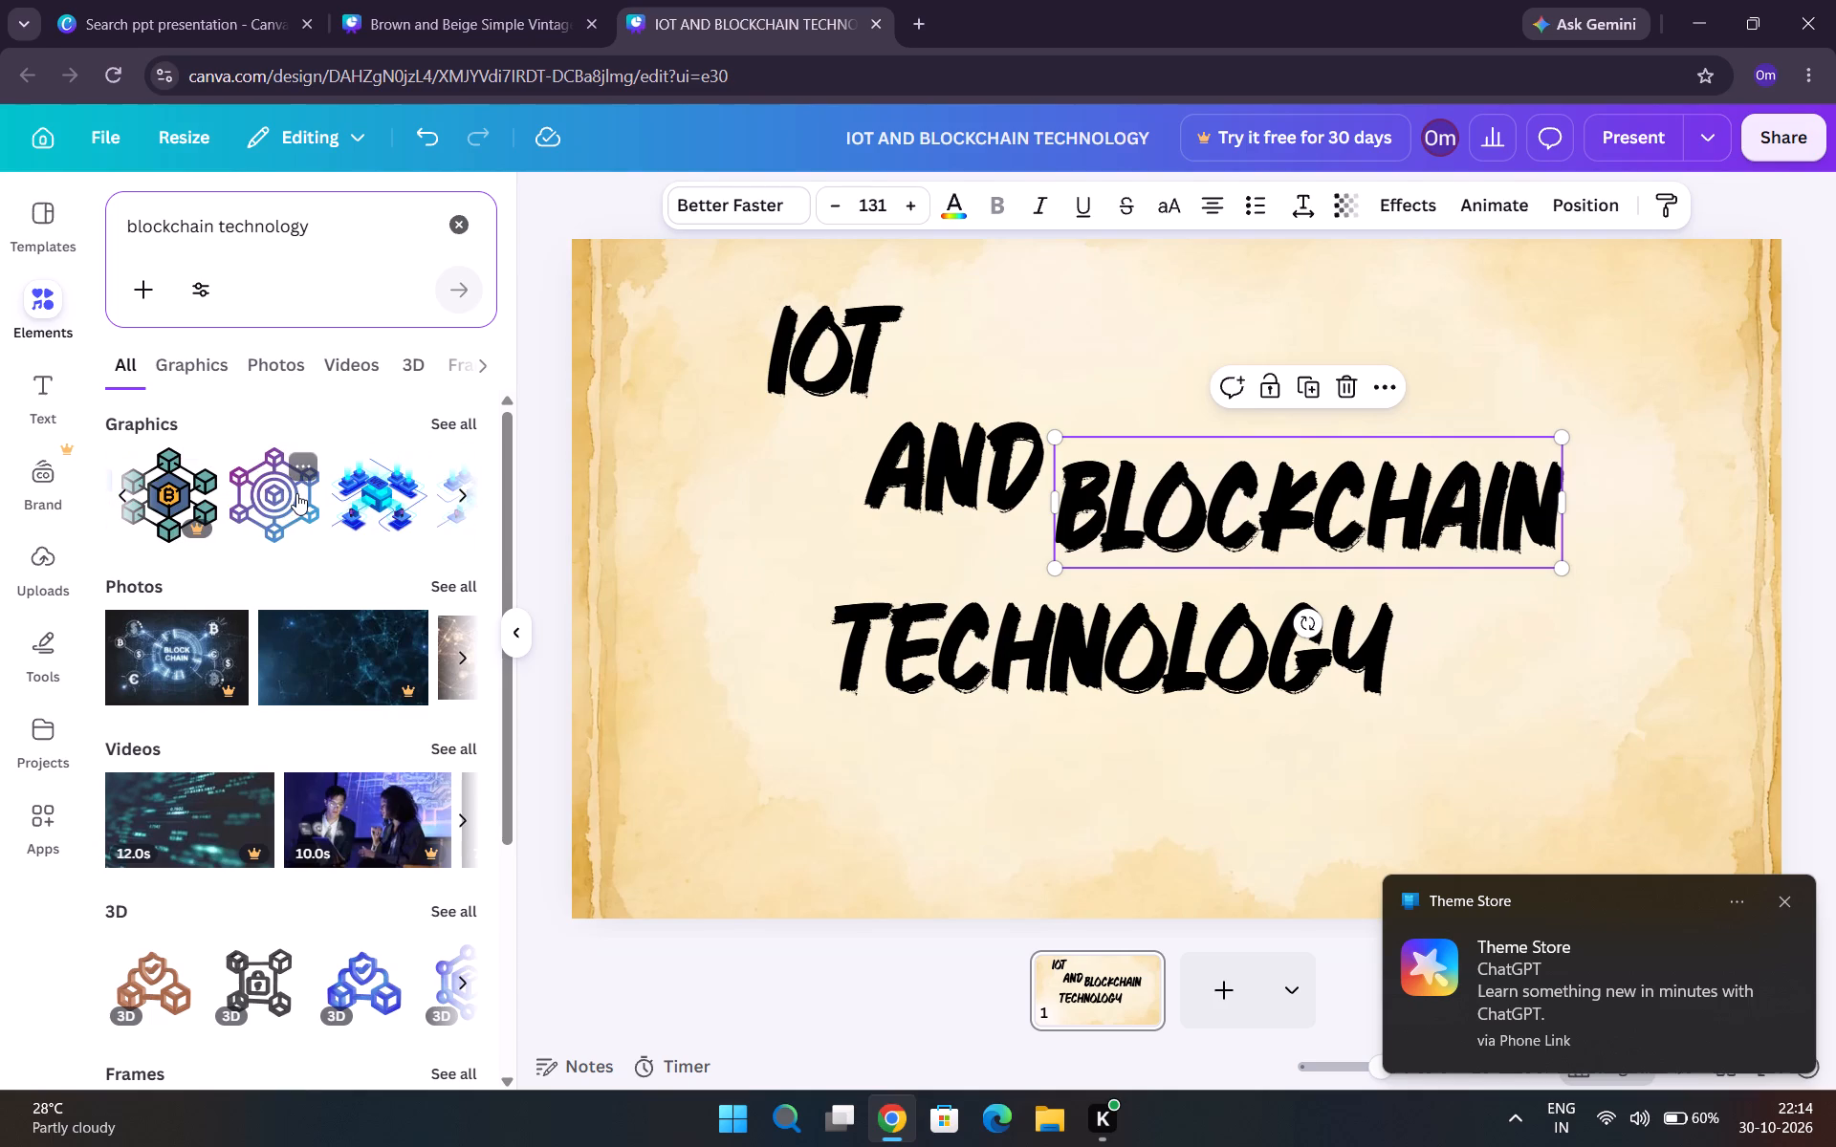
{"action": "scroll", "coordinate": [296, 493], "scroll_direction": "left", "scroll_amount": 4}
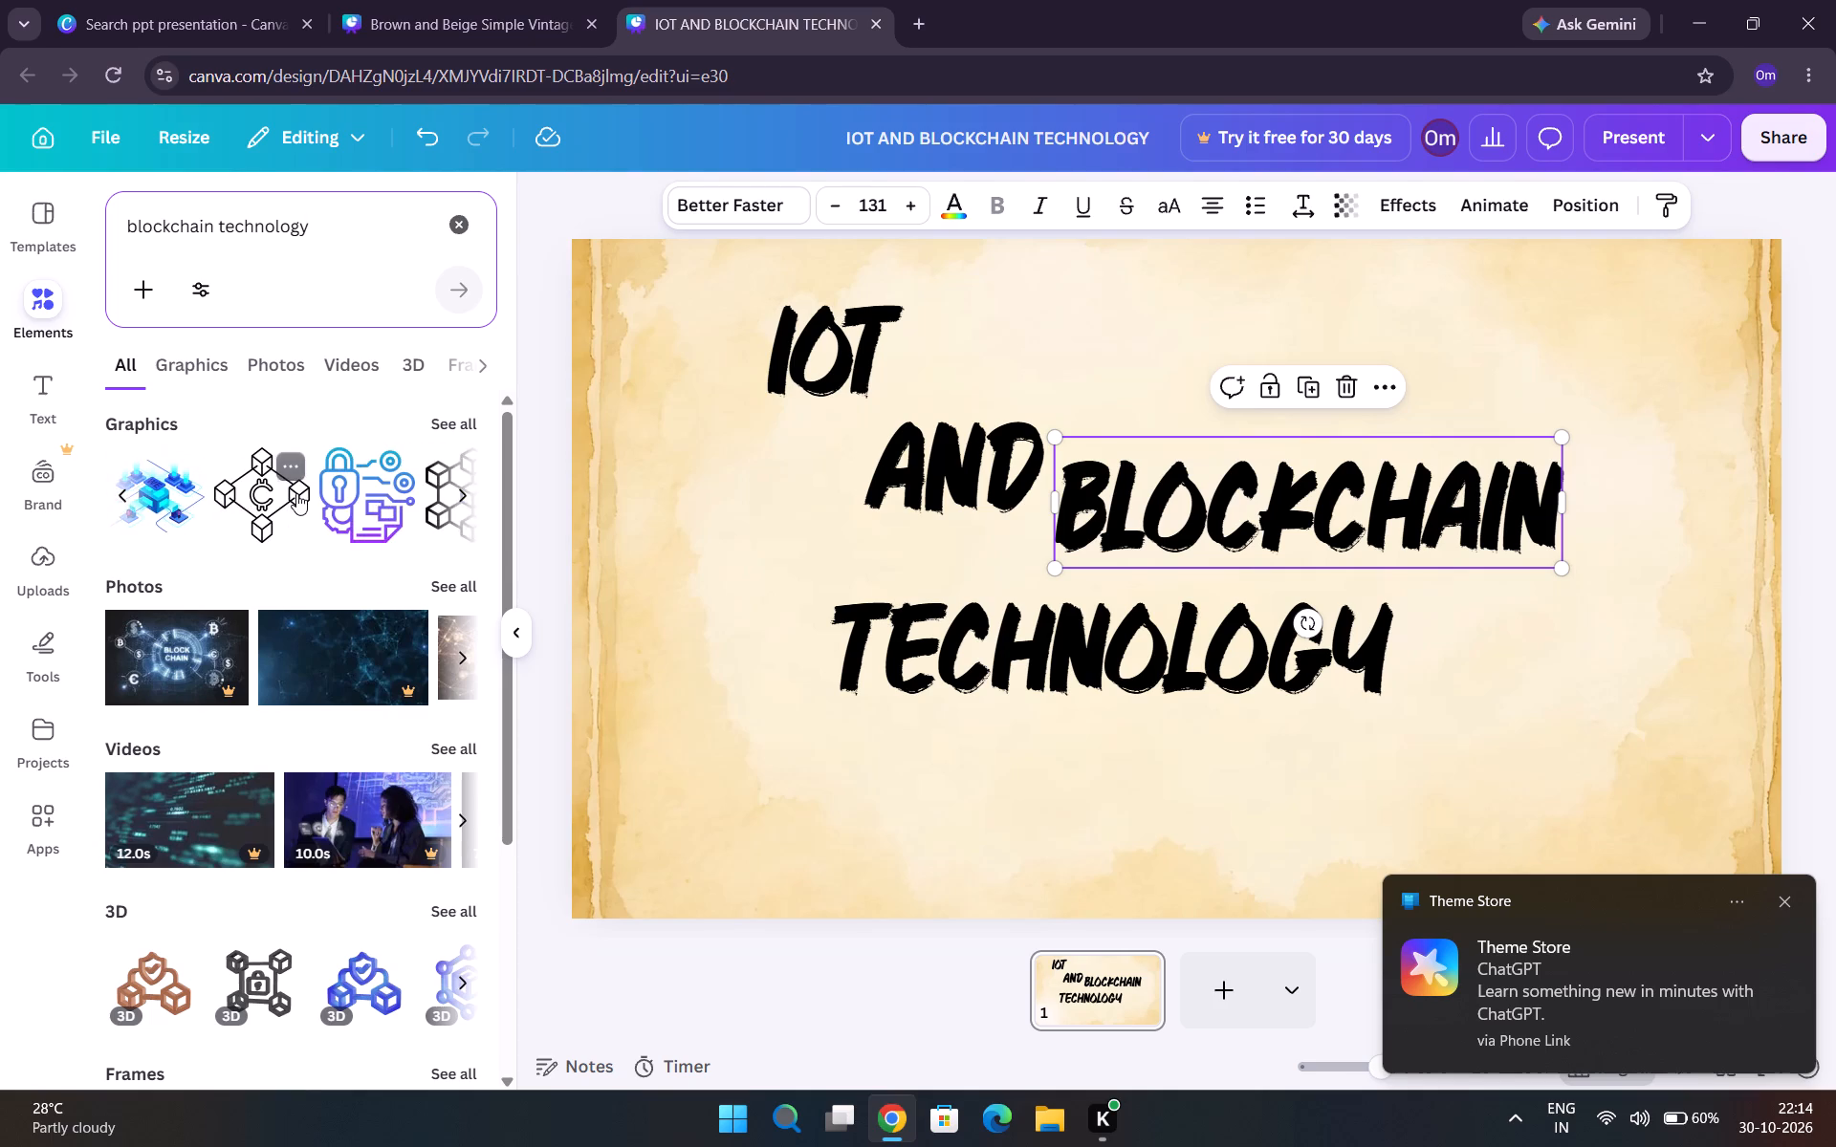
{"action": "scroll", "coordinate": [296, 493], "scroll_direction": "left", "scroll_amount": 3}
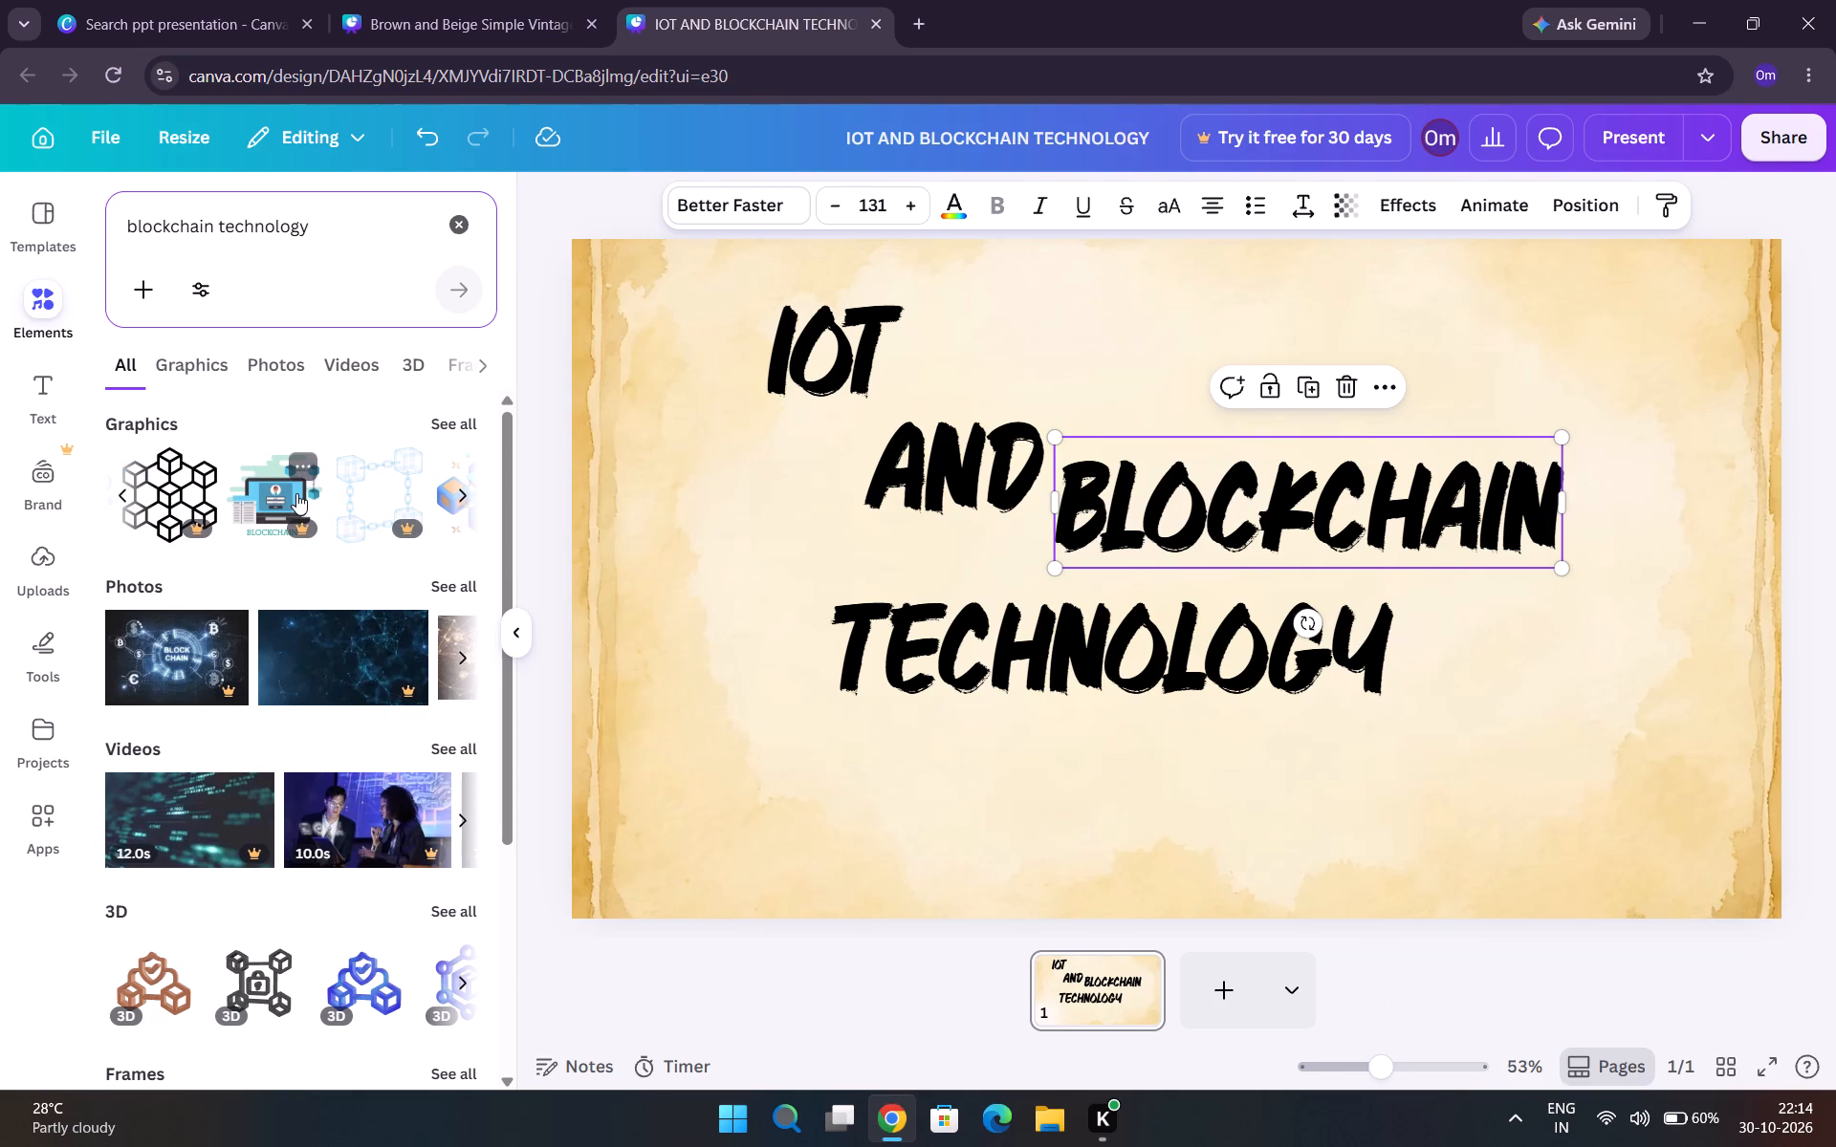
{"action": "left_click", "coordinate": [296, 493]}
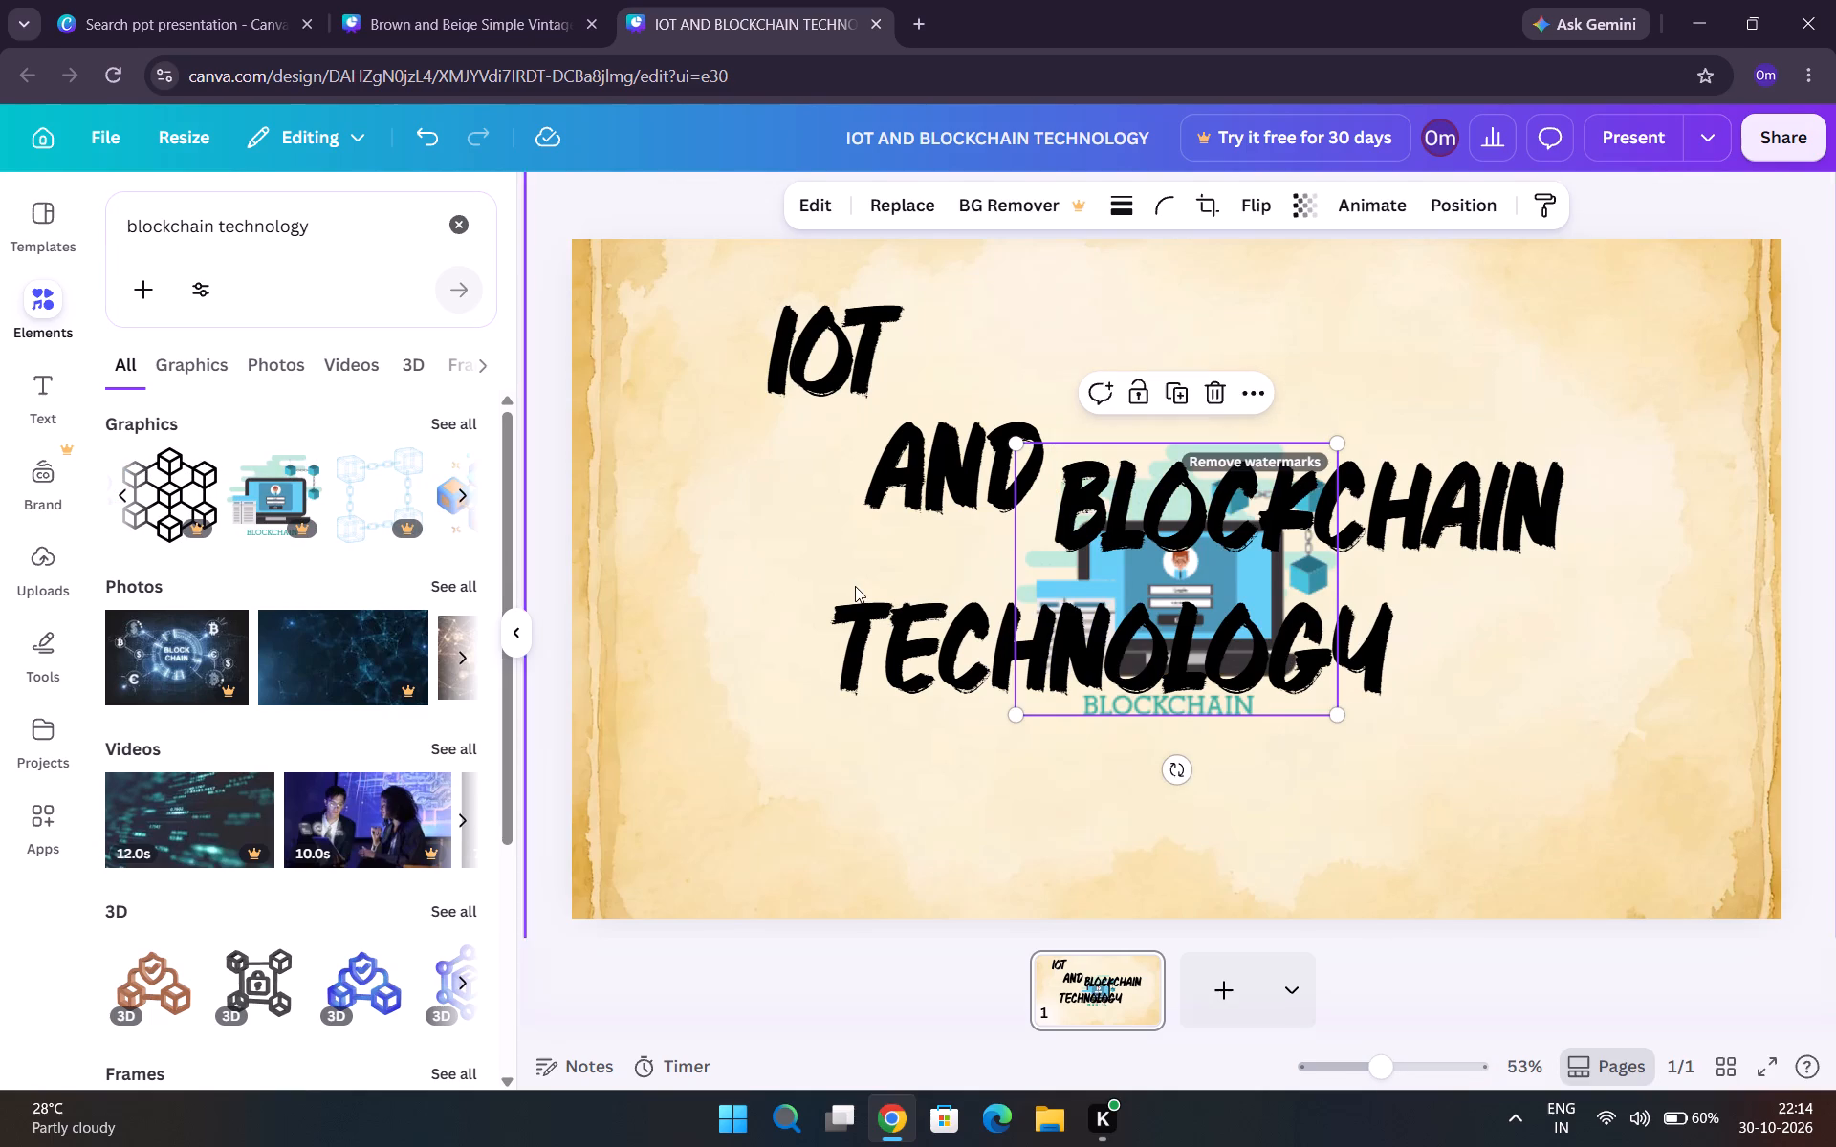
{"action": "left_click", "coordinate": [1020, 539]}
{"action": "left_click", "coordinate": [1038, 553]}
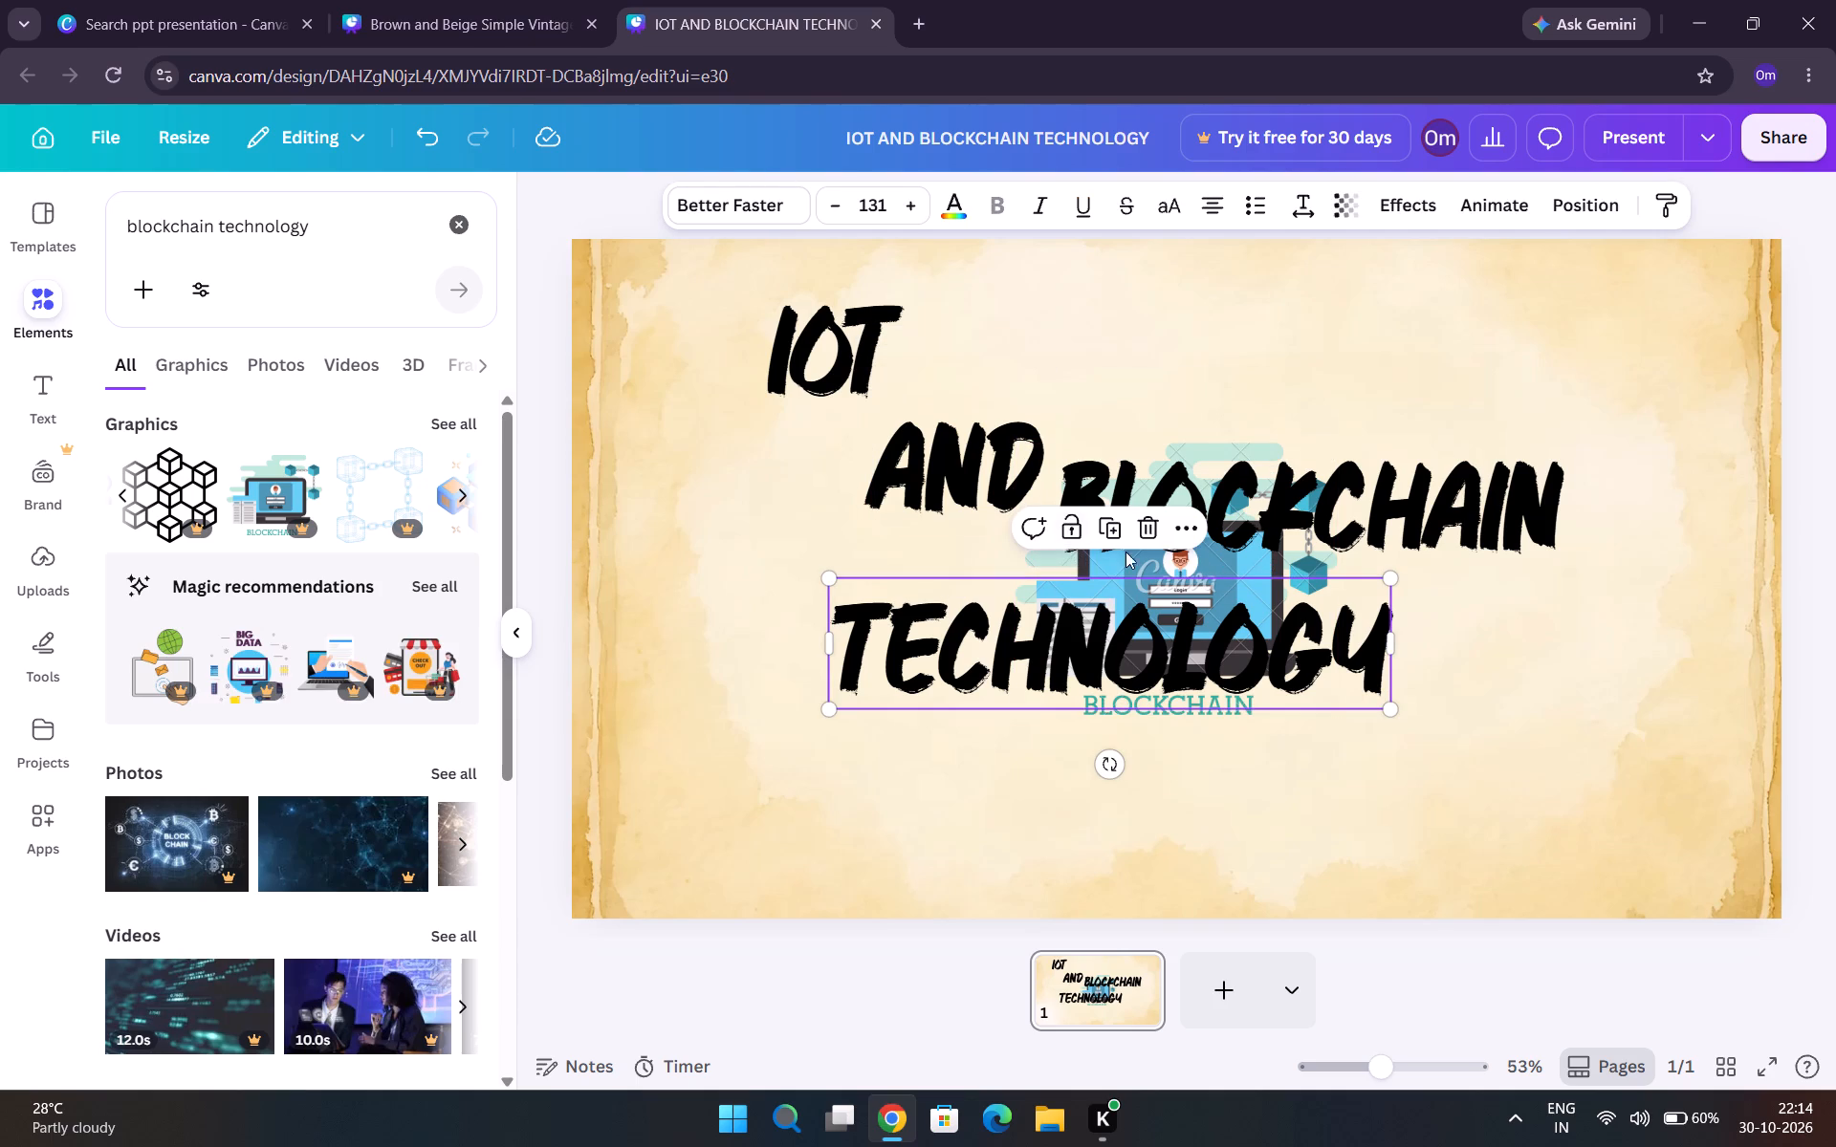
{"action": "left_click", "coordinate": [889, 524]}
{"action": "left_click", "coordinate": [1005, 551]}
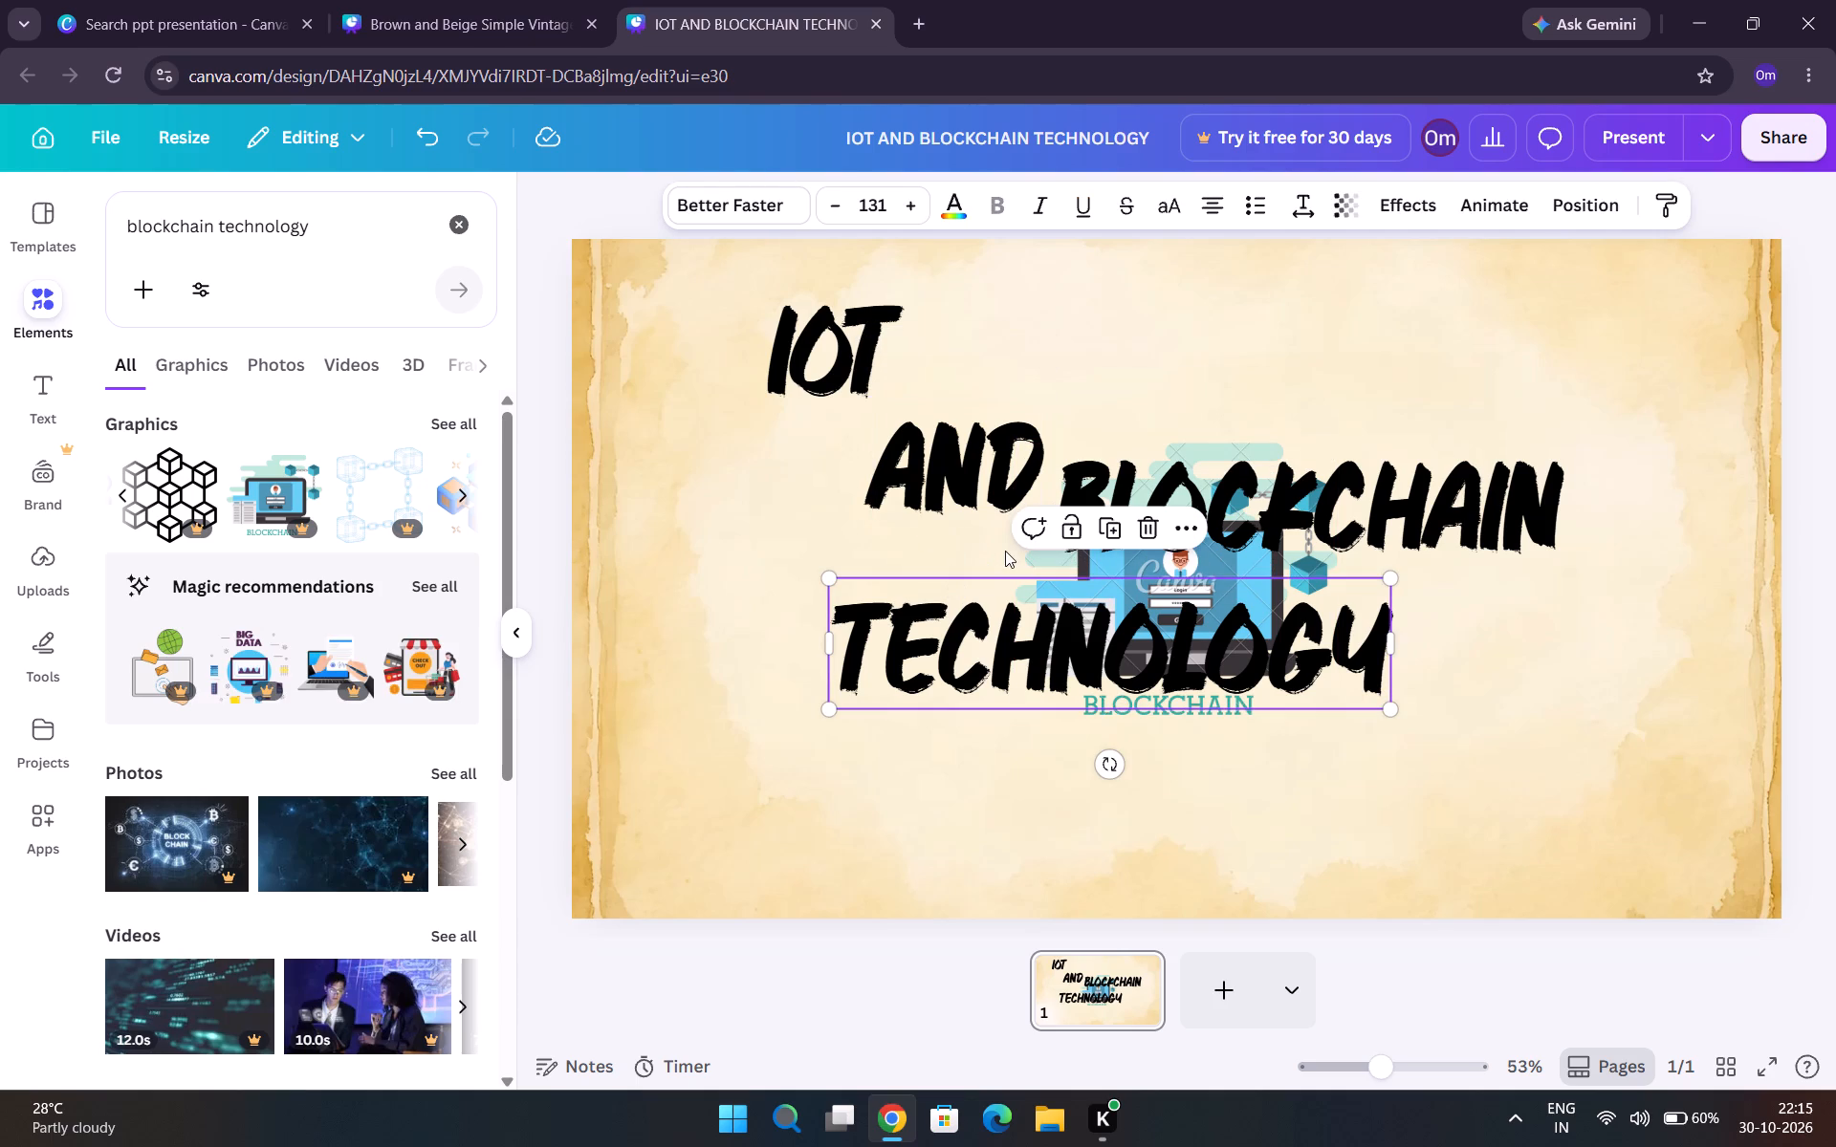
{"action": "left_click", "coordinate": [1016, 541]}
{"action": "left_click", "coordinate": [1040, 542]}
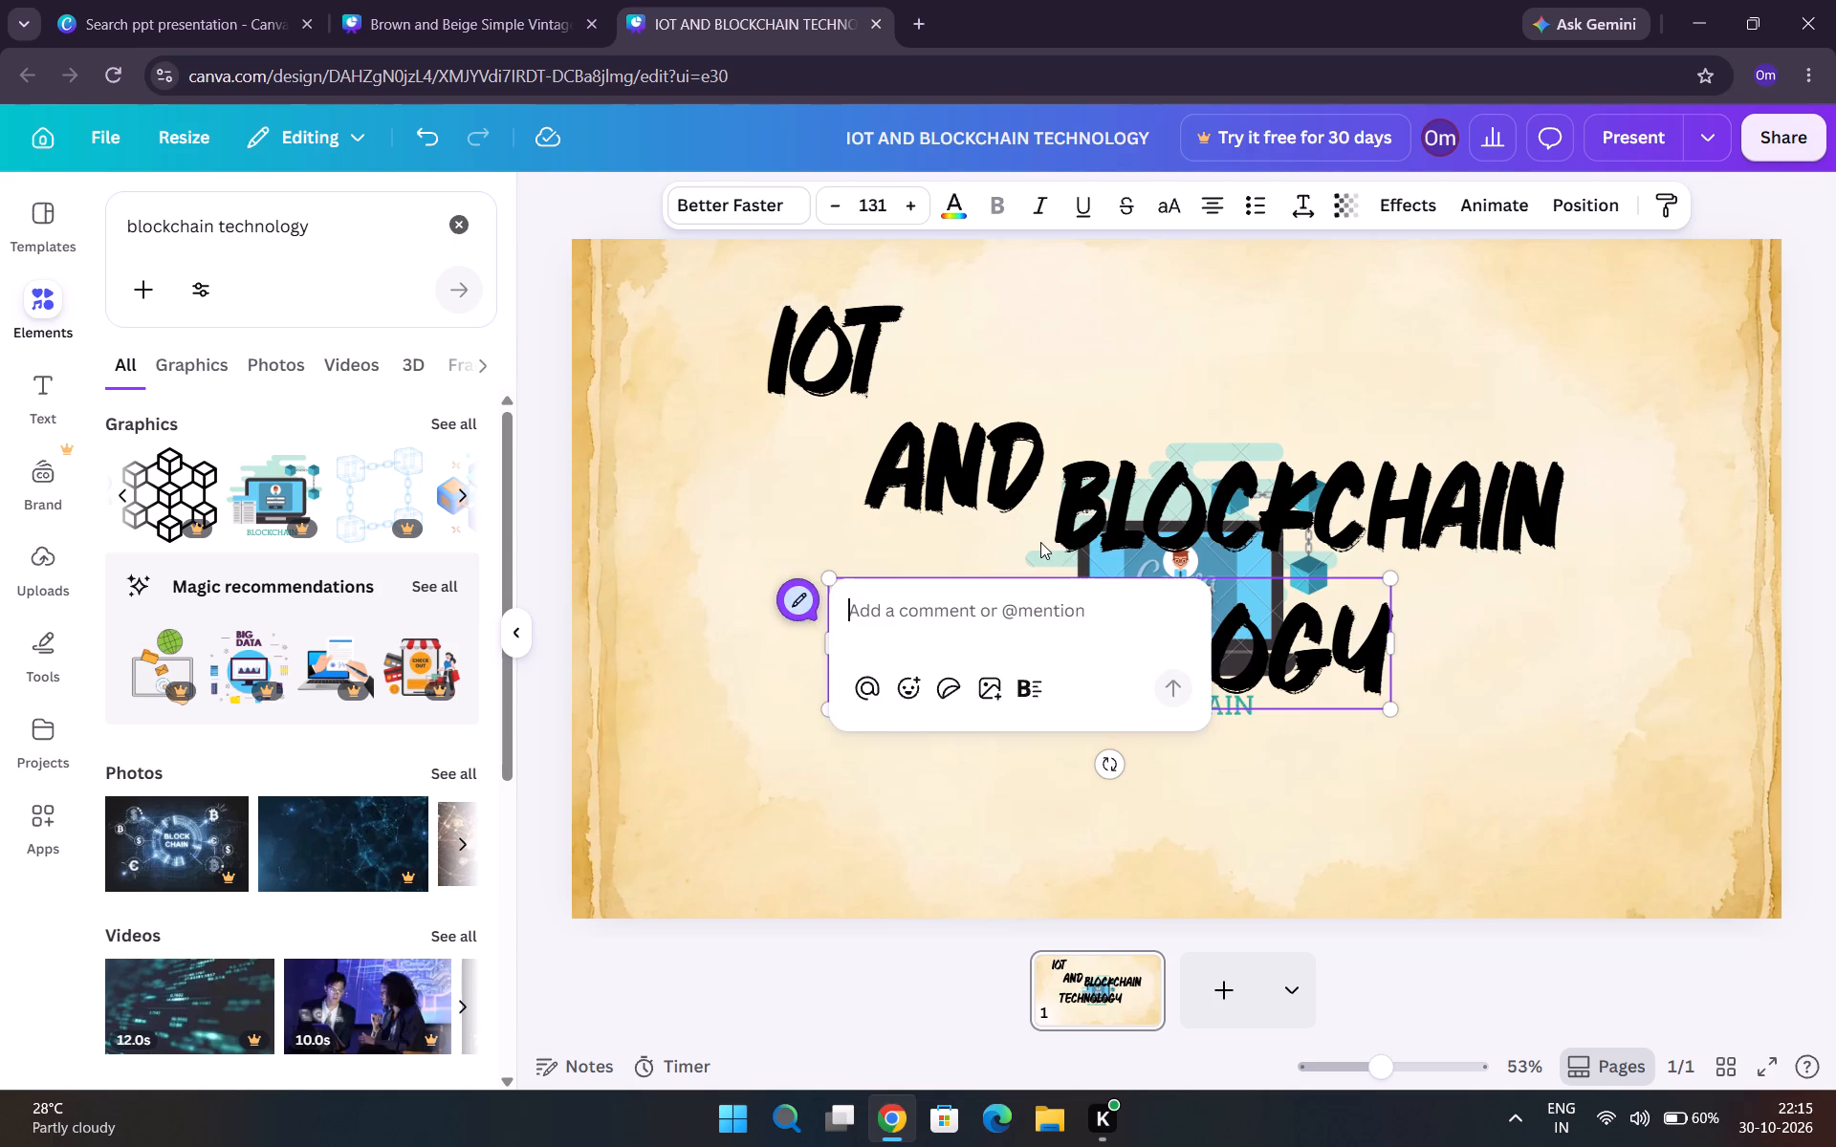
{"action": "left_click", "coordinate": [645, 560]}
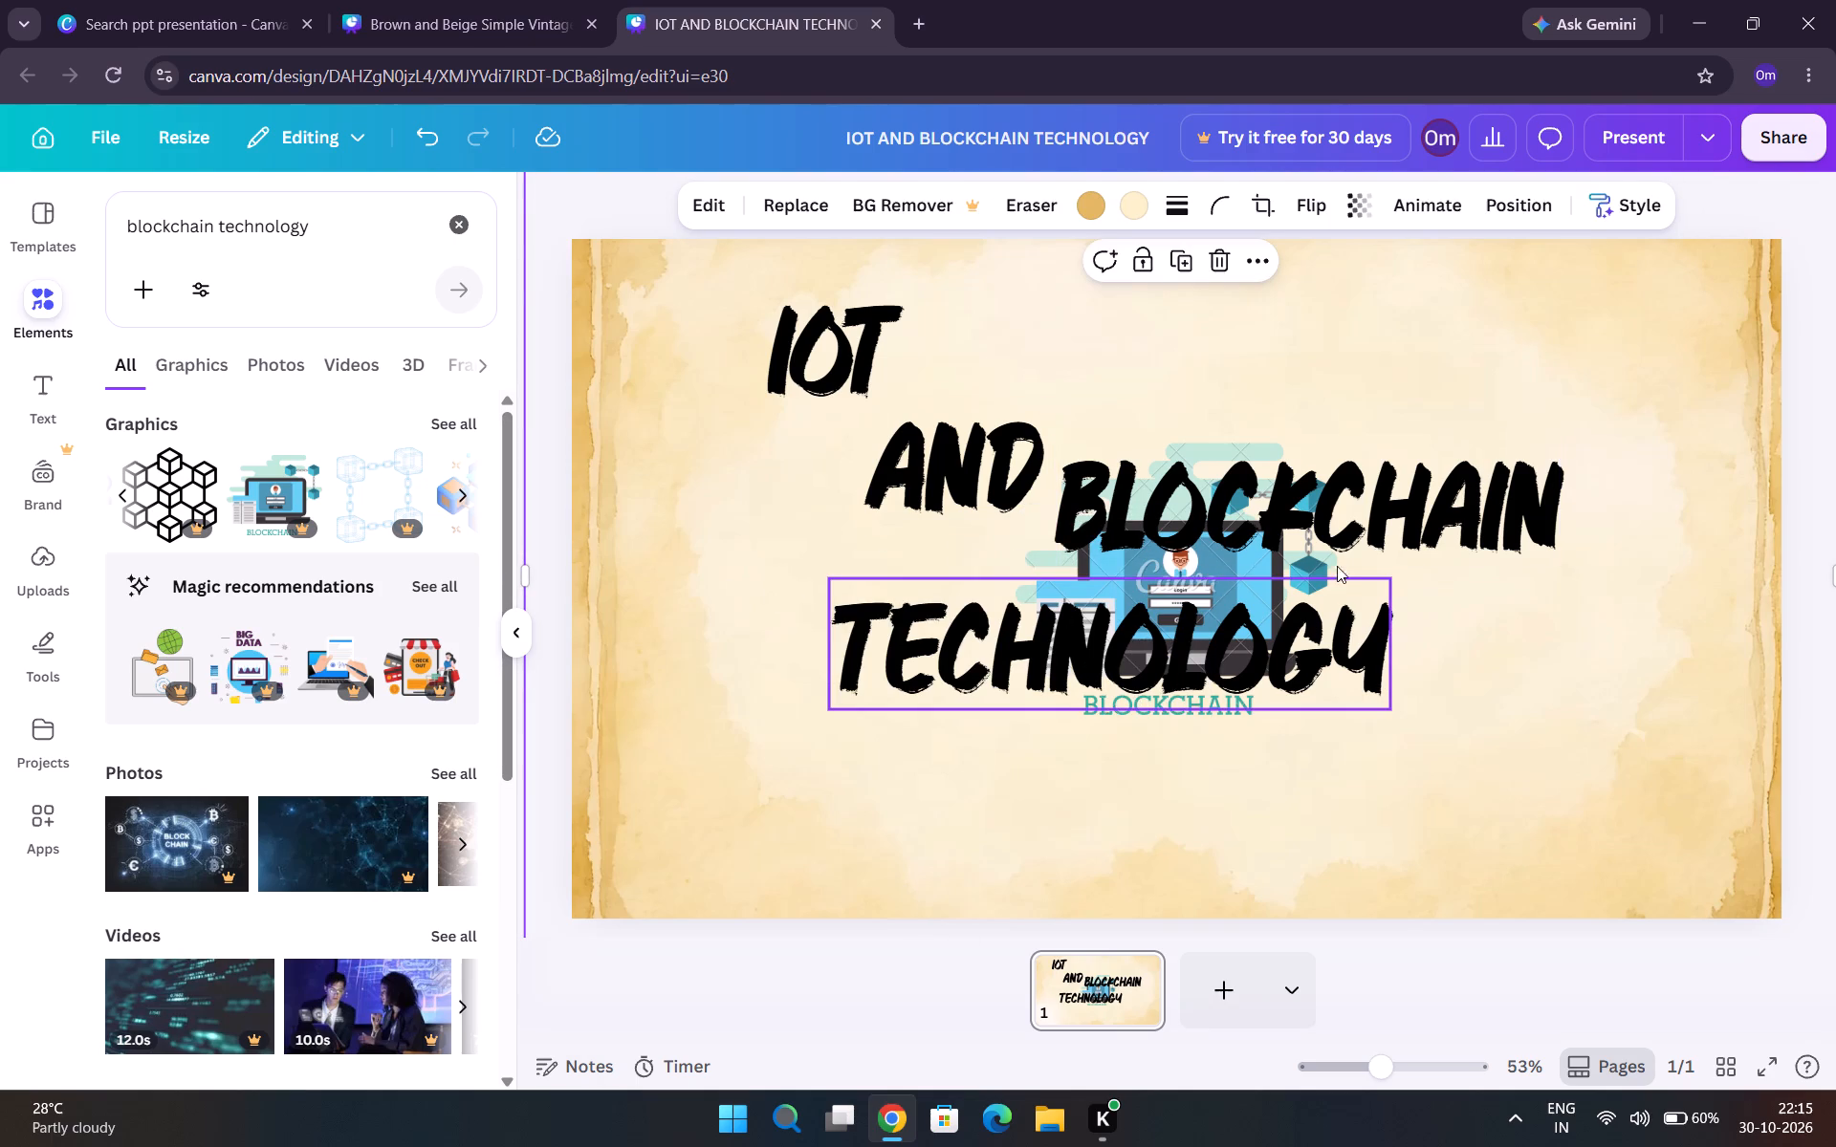
Move the "TECHNOLOGY" text off the illustration to the lower-left area of the page.
{"action": "left_click", "coordinate": [1213, 717]}
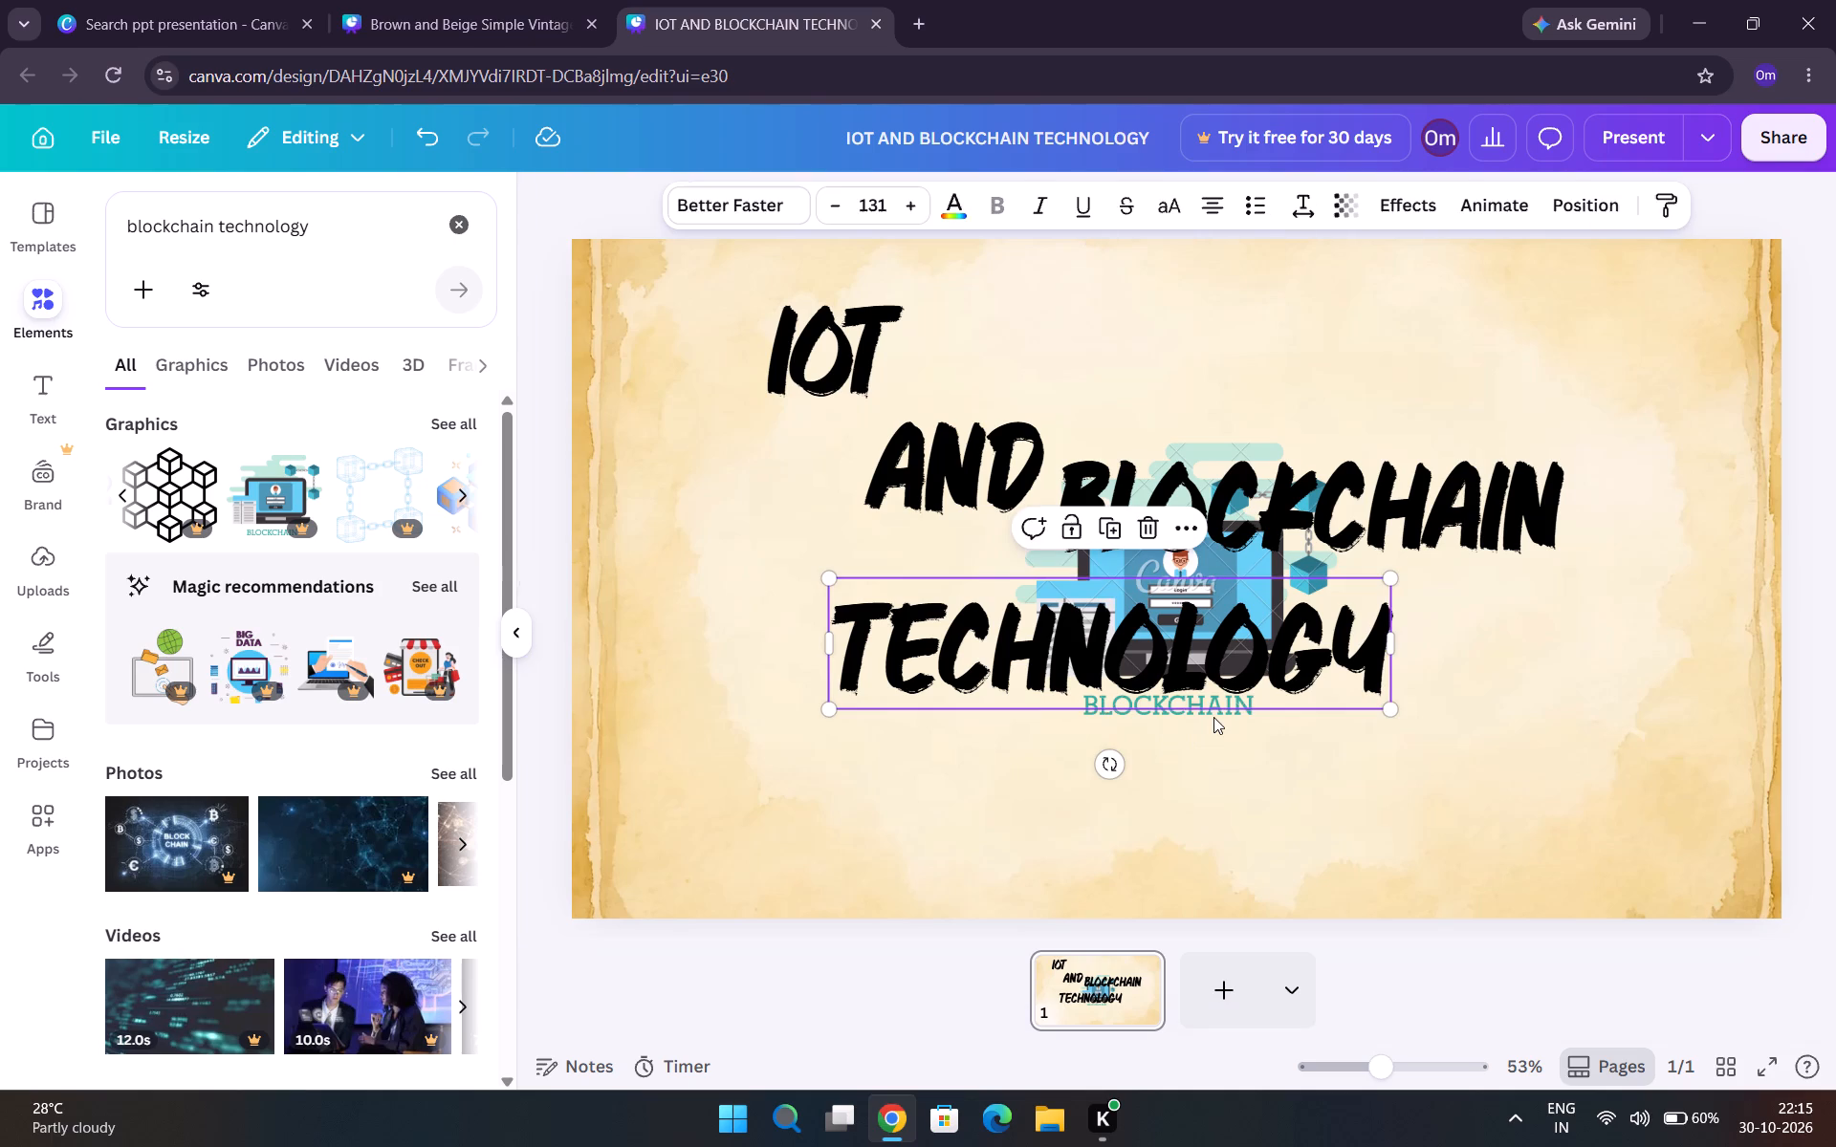
{"action": "left_click_drag", "start_coordinate": [1187, 700], "coordinate": [1032, 868]}
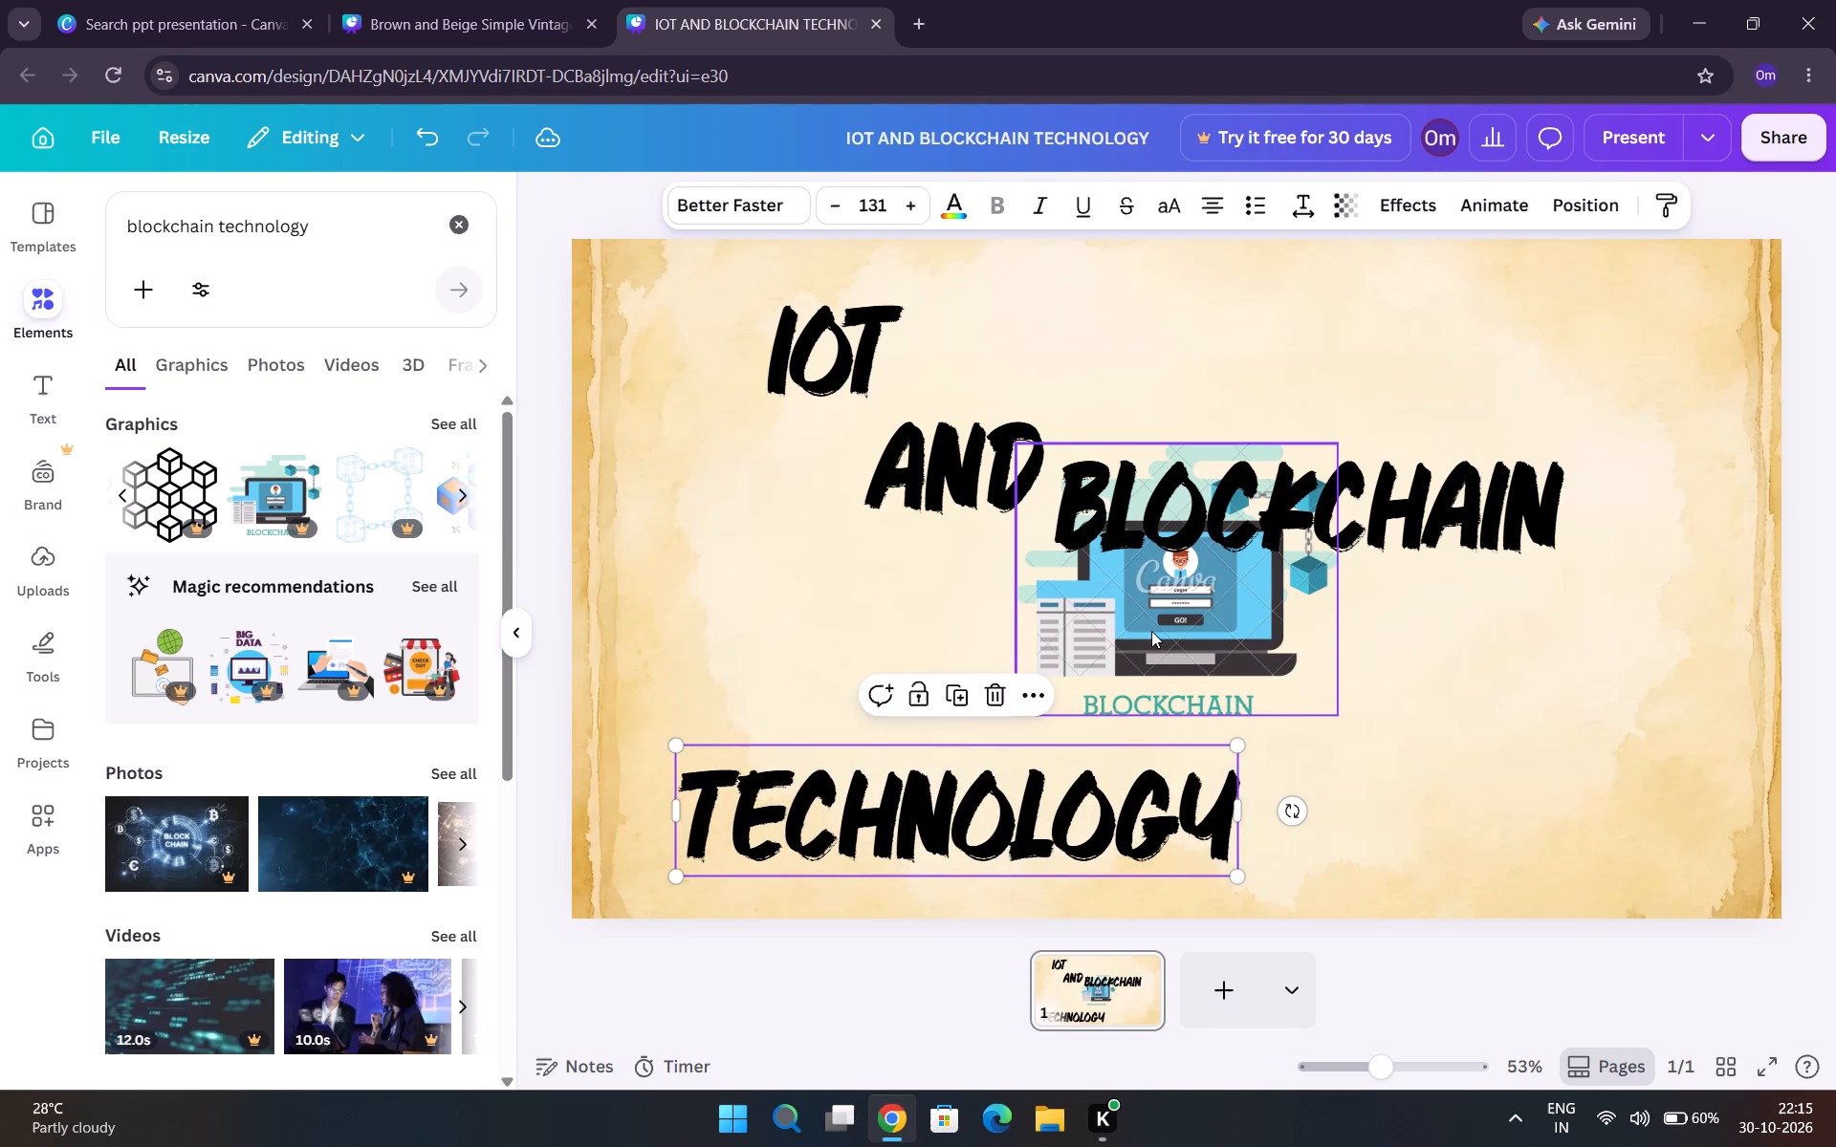
Shrink the desktop computer blockchain illustration and place it at the page's left side, below "IOT".
{"action": "left_click_drag", "start_coordinate": [1151, 631], "coordinate": [1541, 384]}
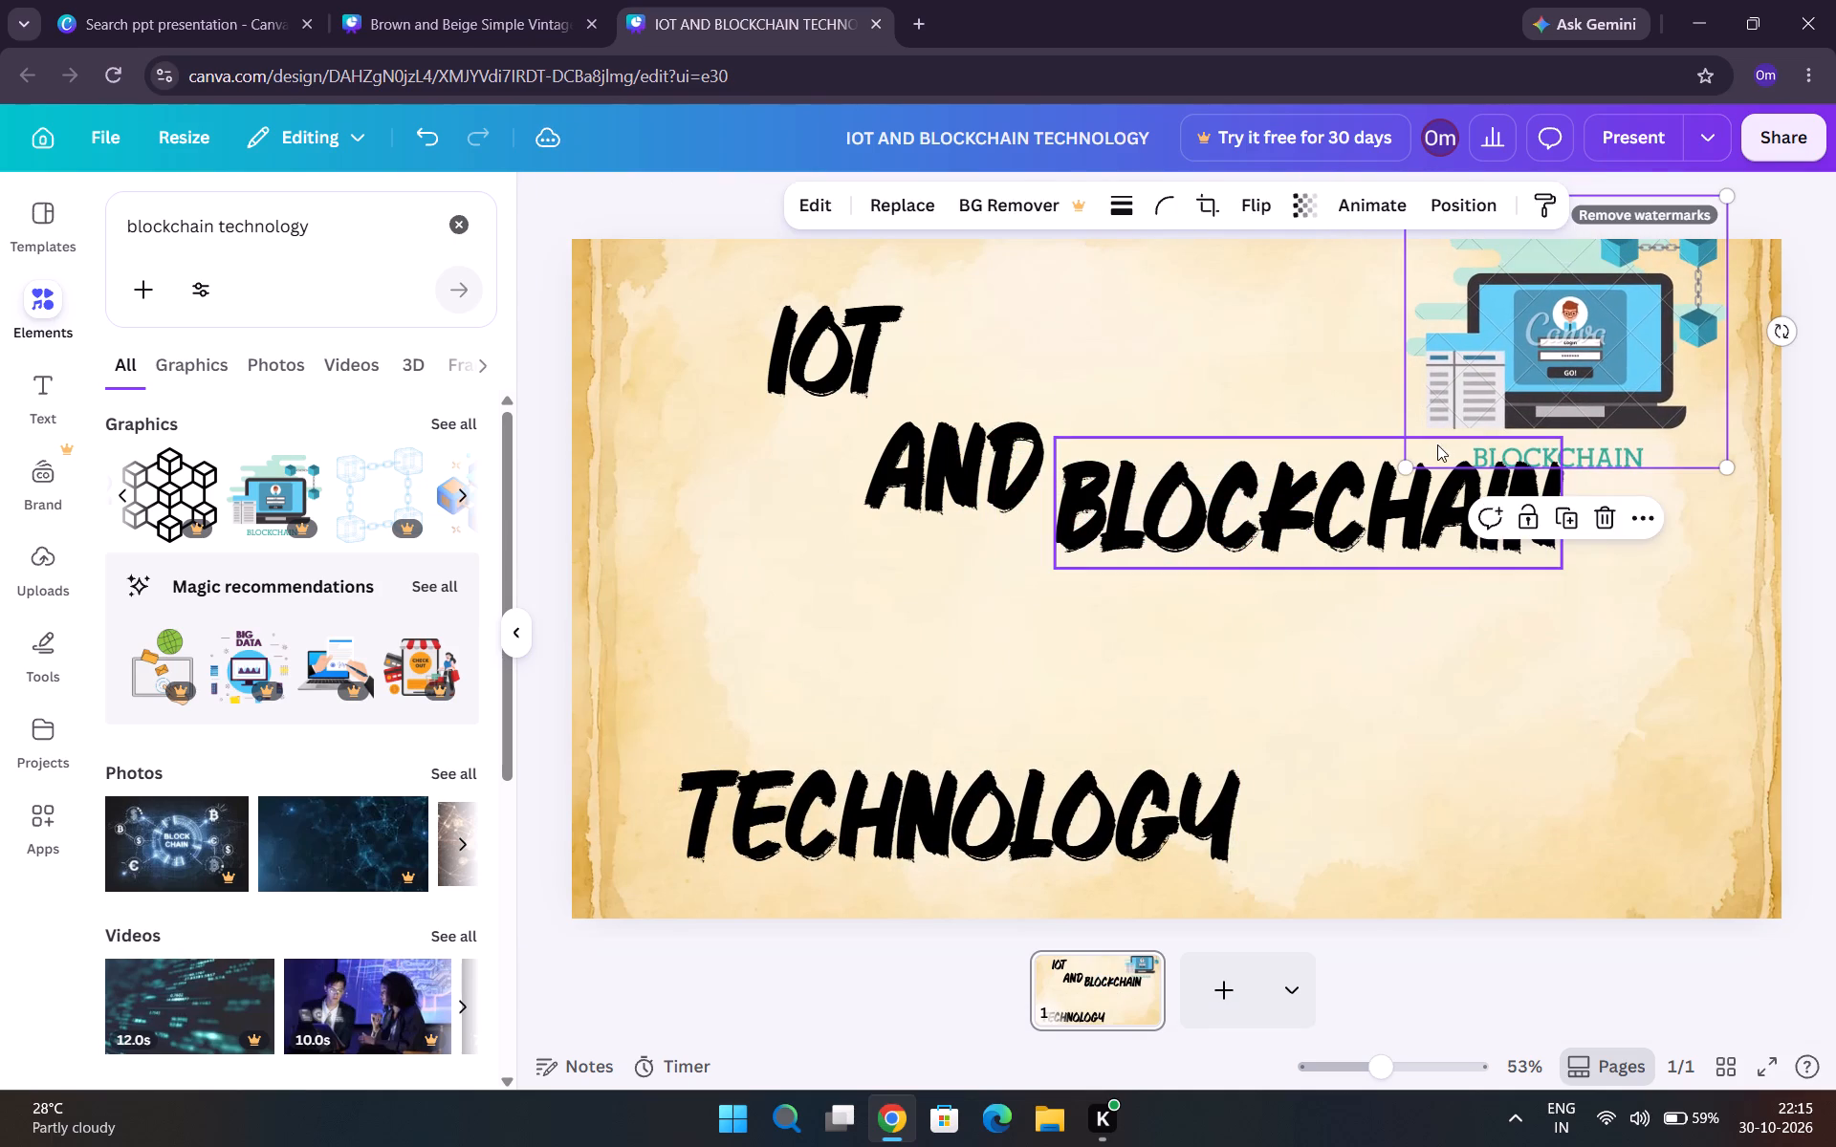
{"action": "left_click_drag", "start_coordinate": [1409, 470], "coordinate": [1533, 432]}
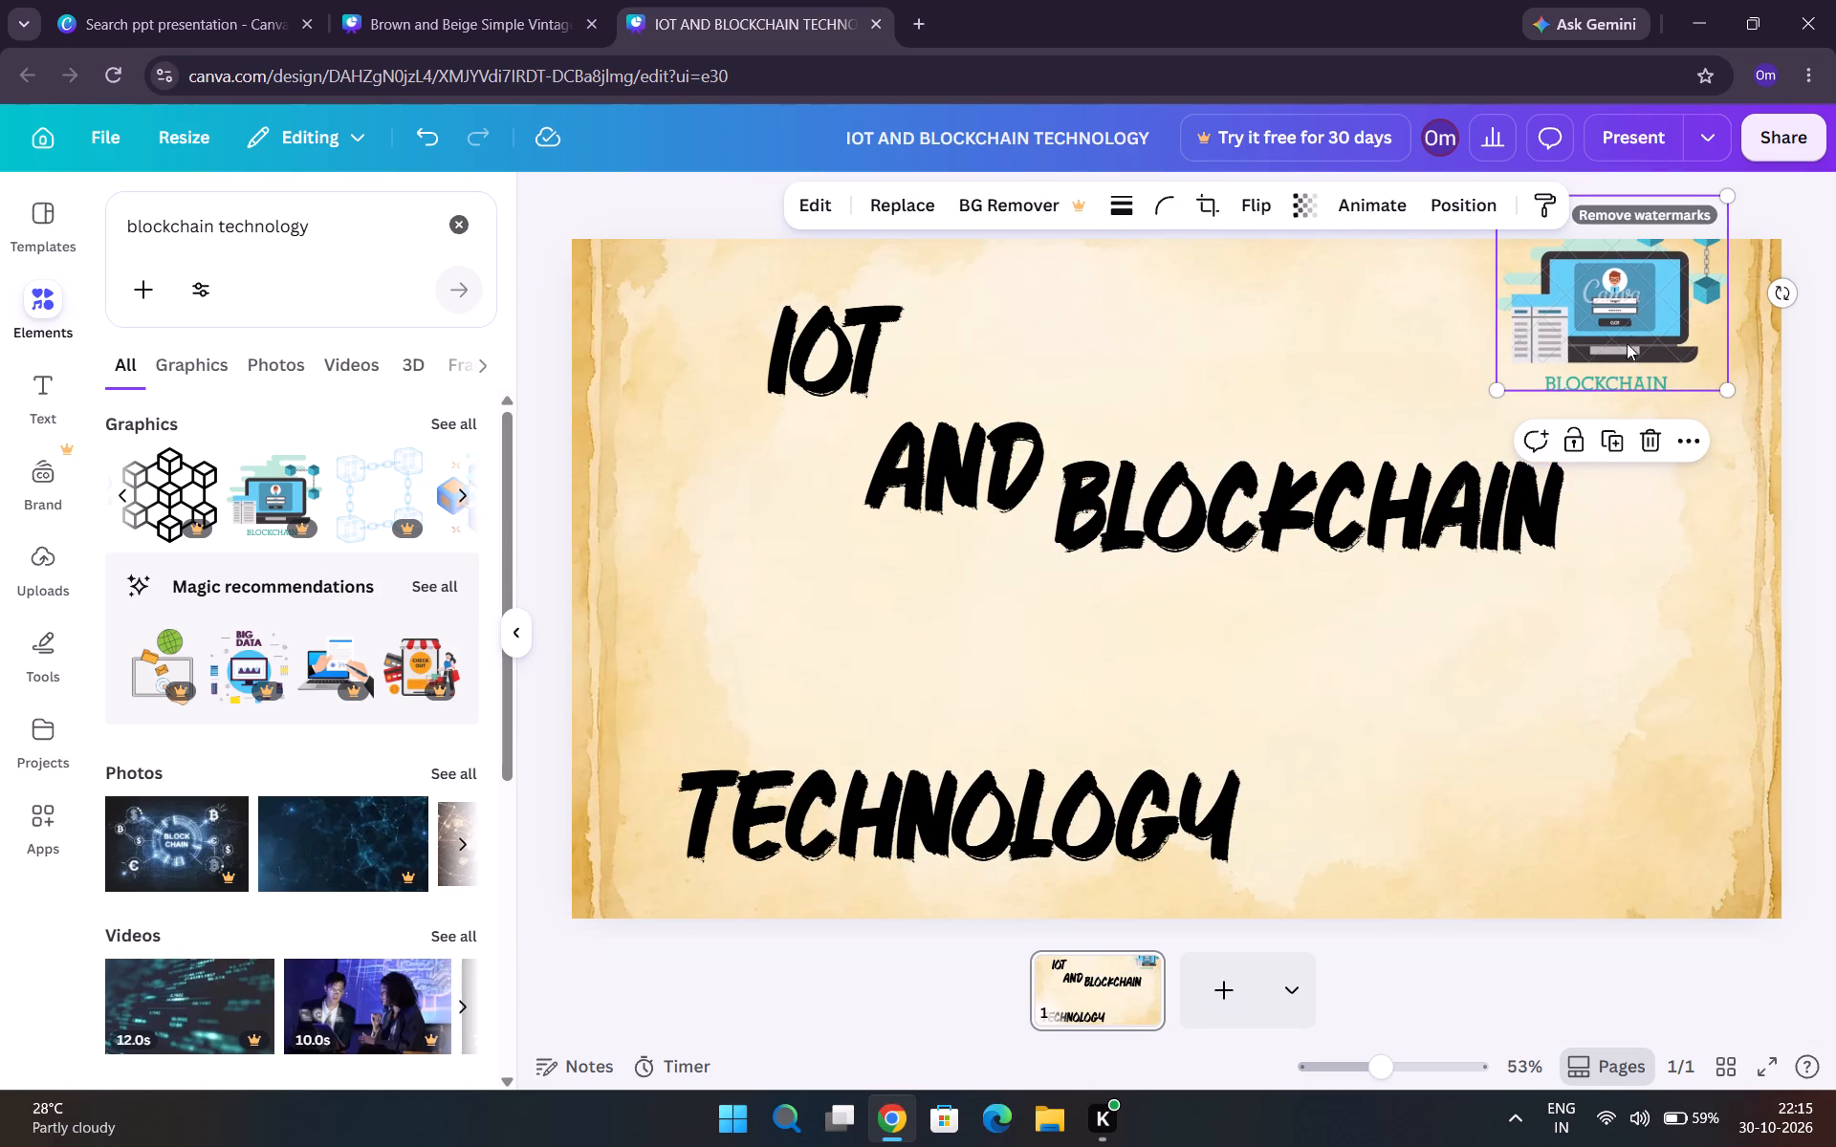
{"action": "left_click_drag", "start_coordinate": [1625, 301], "coordinate": [1252, 378]}
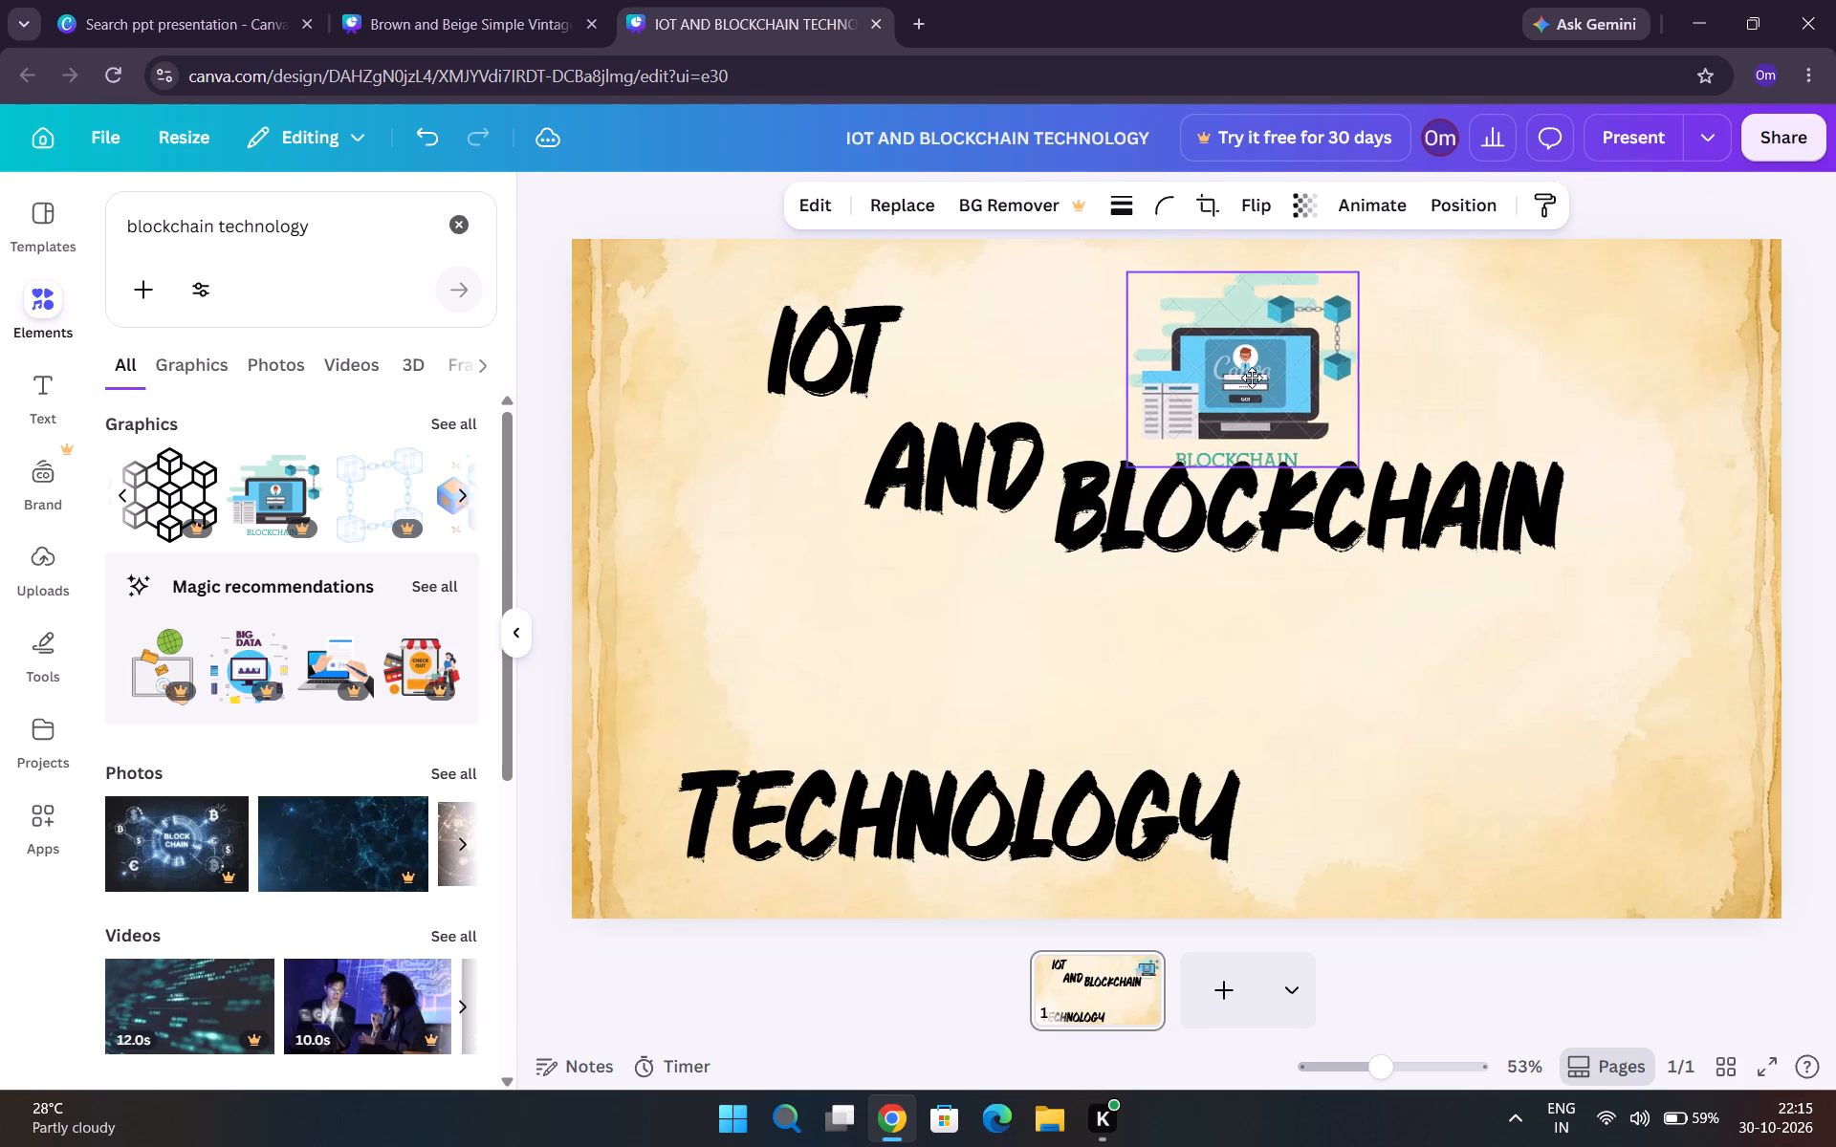
{"action": "left_click_drag", "start_coordinate": [1252, 378], "coordinate": [739, 536]}
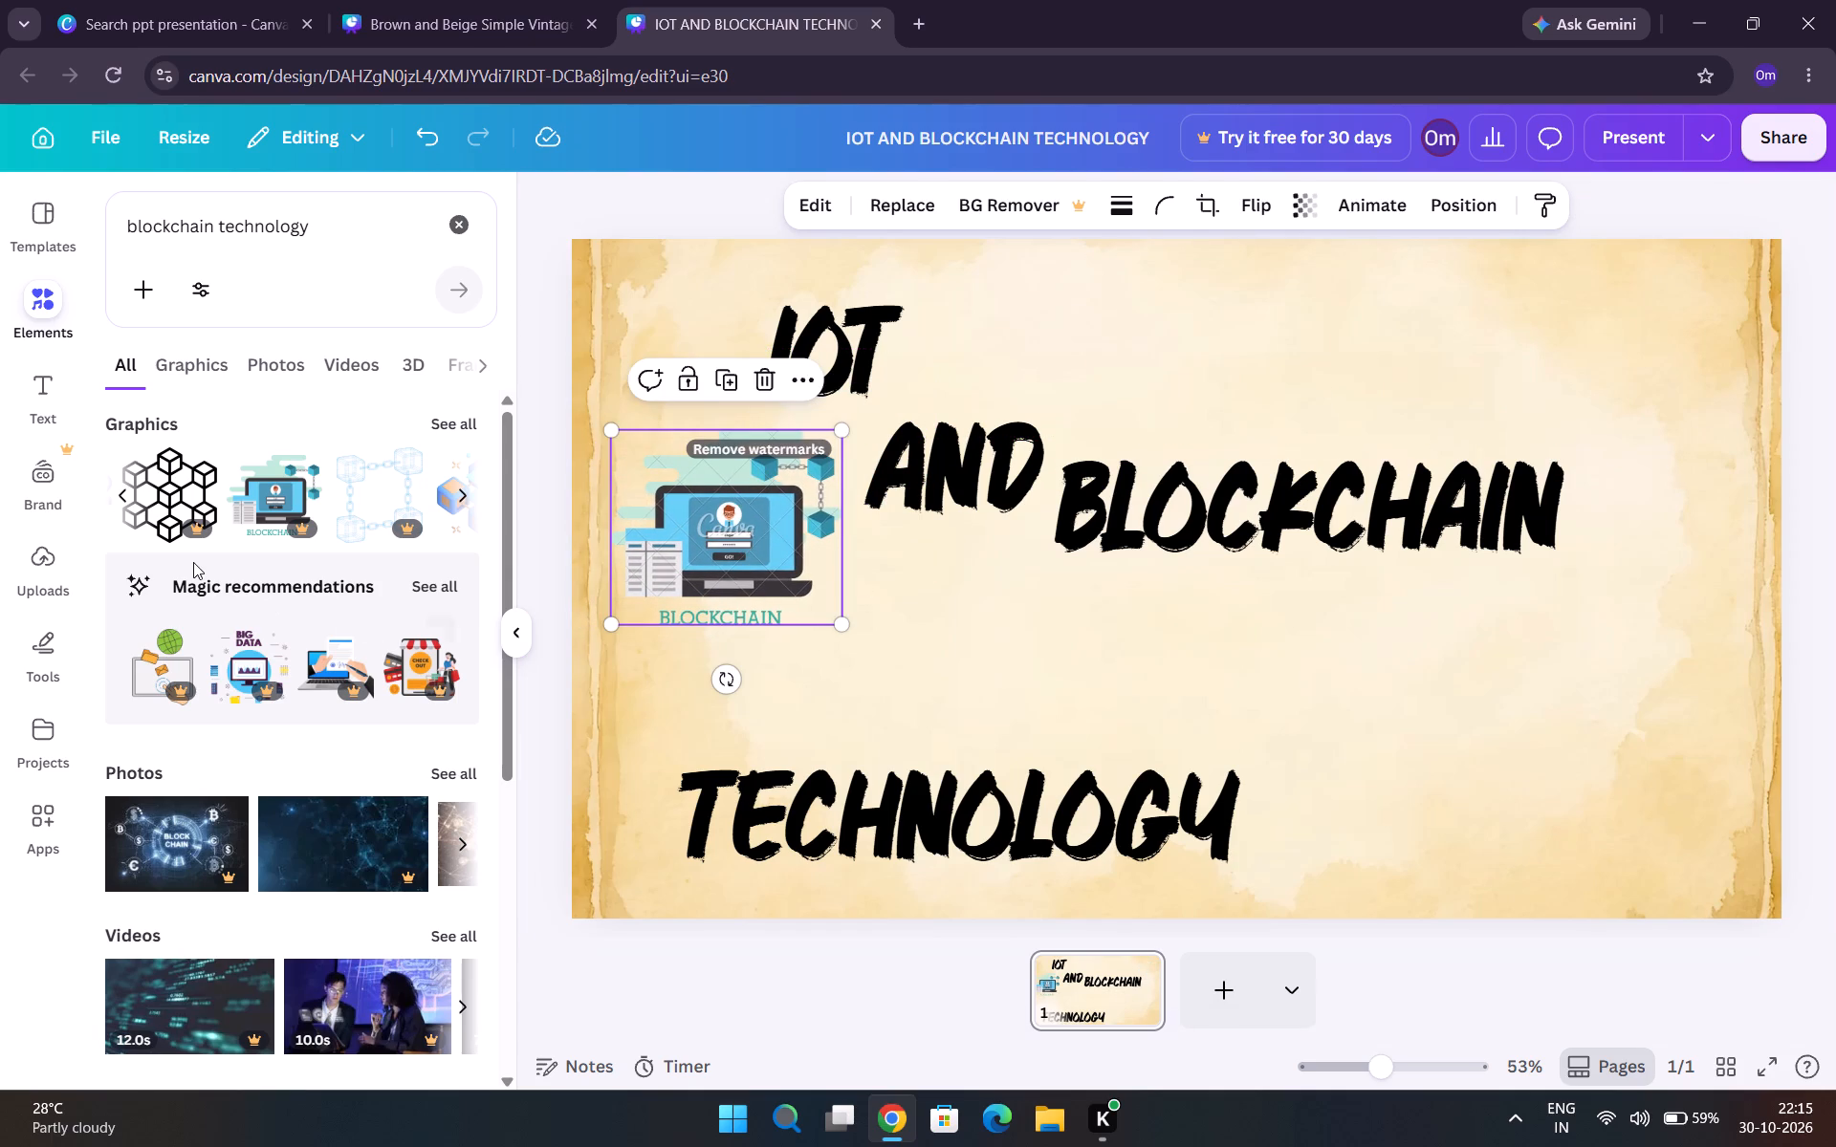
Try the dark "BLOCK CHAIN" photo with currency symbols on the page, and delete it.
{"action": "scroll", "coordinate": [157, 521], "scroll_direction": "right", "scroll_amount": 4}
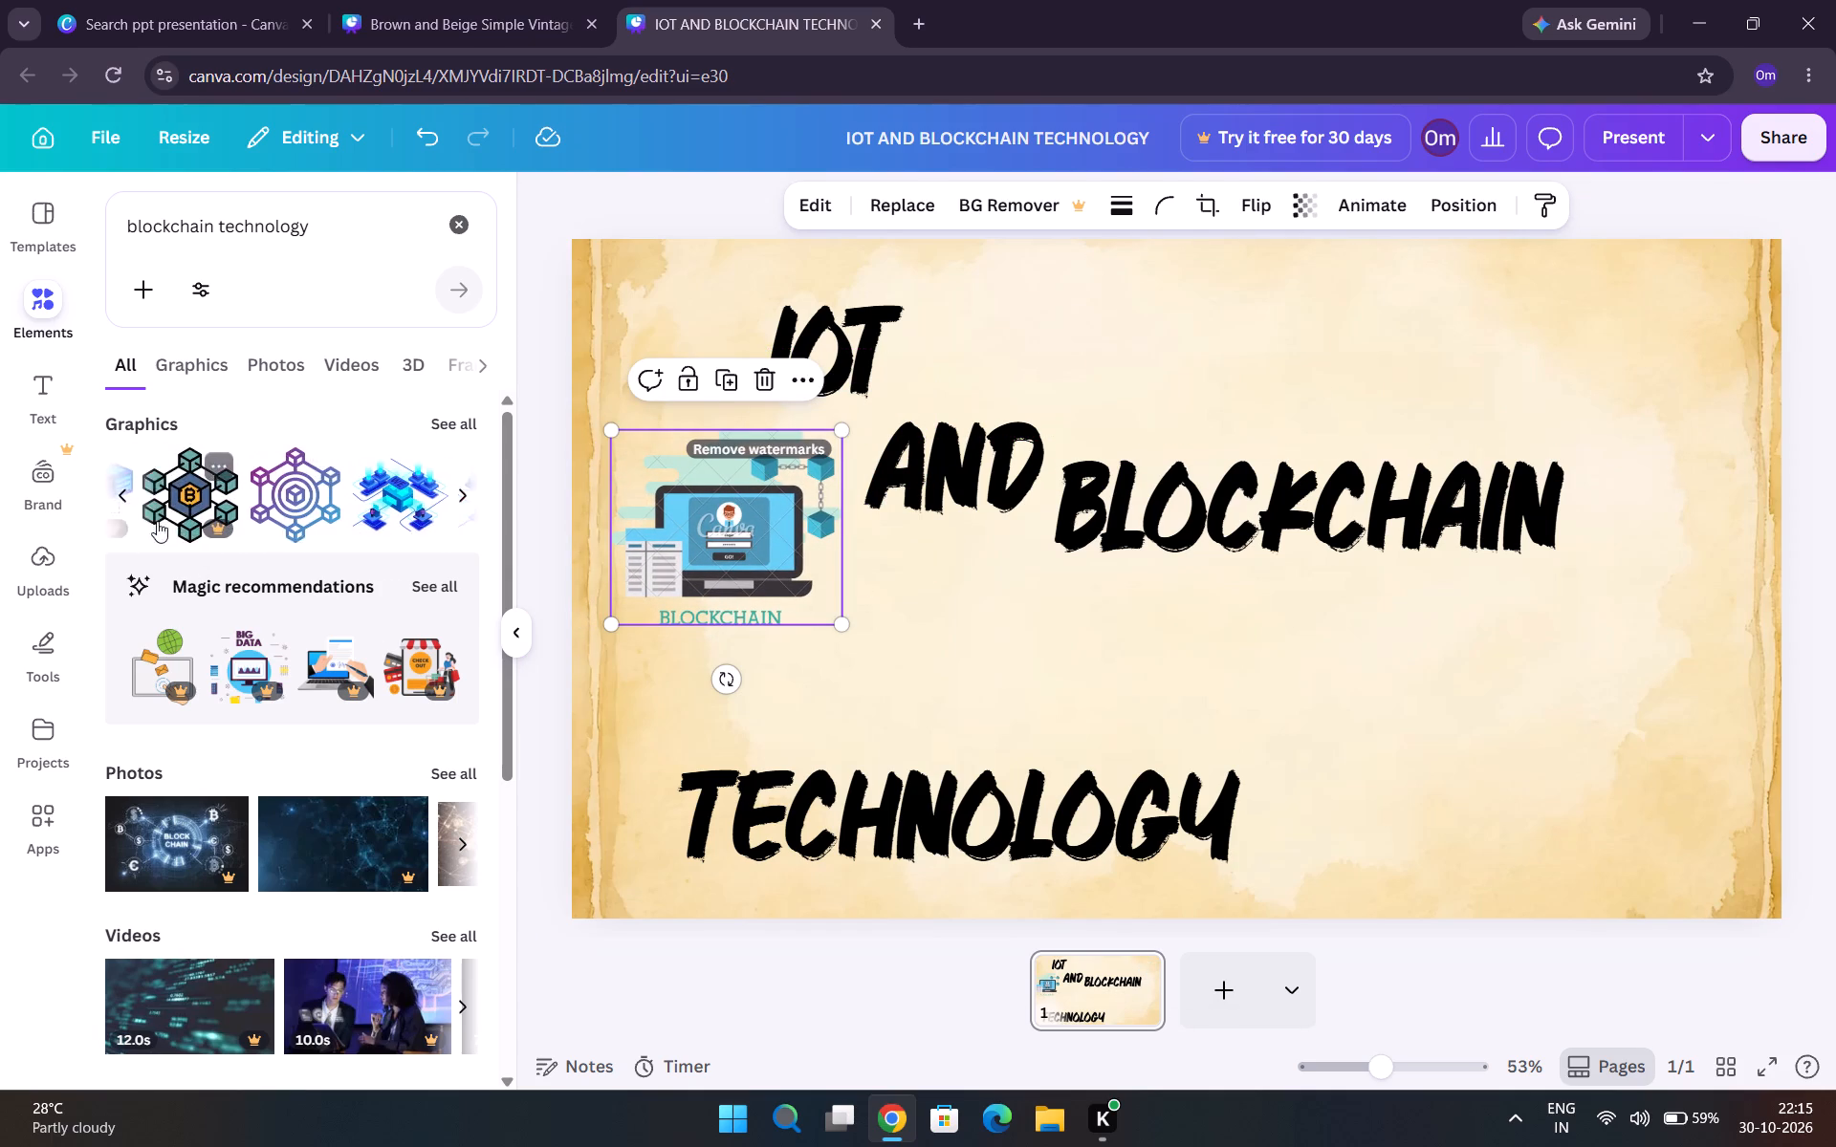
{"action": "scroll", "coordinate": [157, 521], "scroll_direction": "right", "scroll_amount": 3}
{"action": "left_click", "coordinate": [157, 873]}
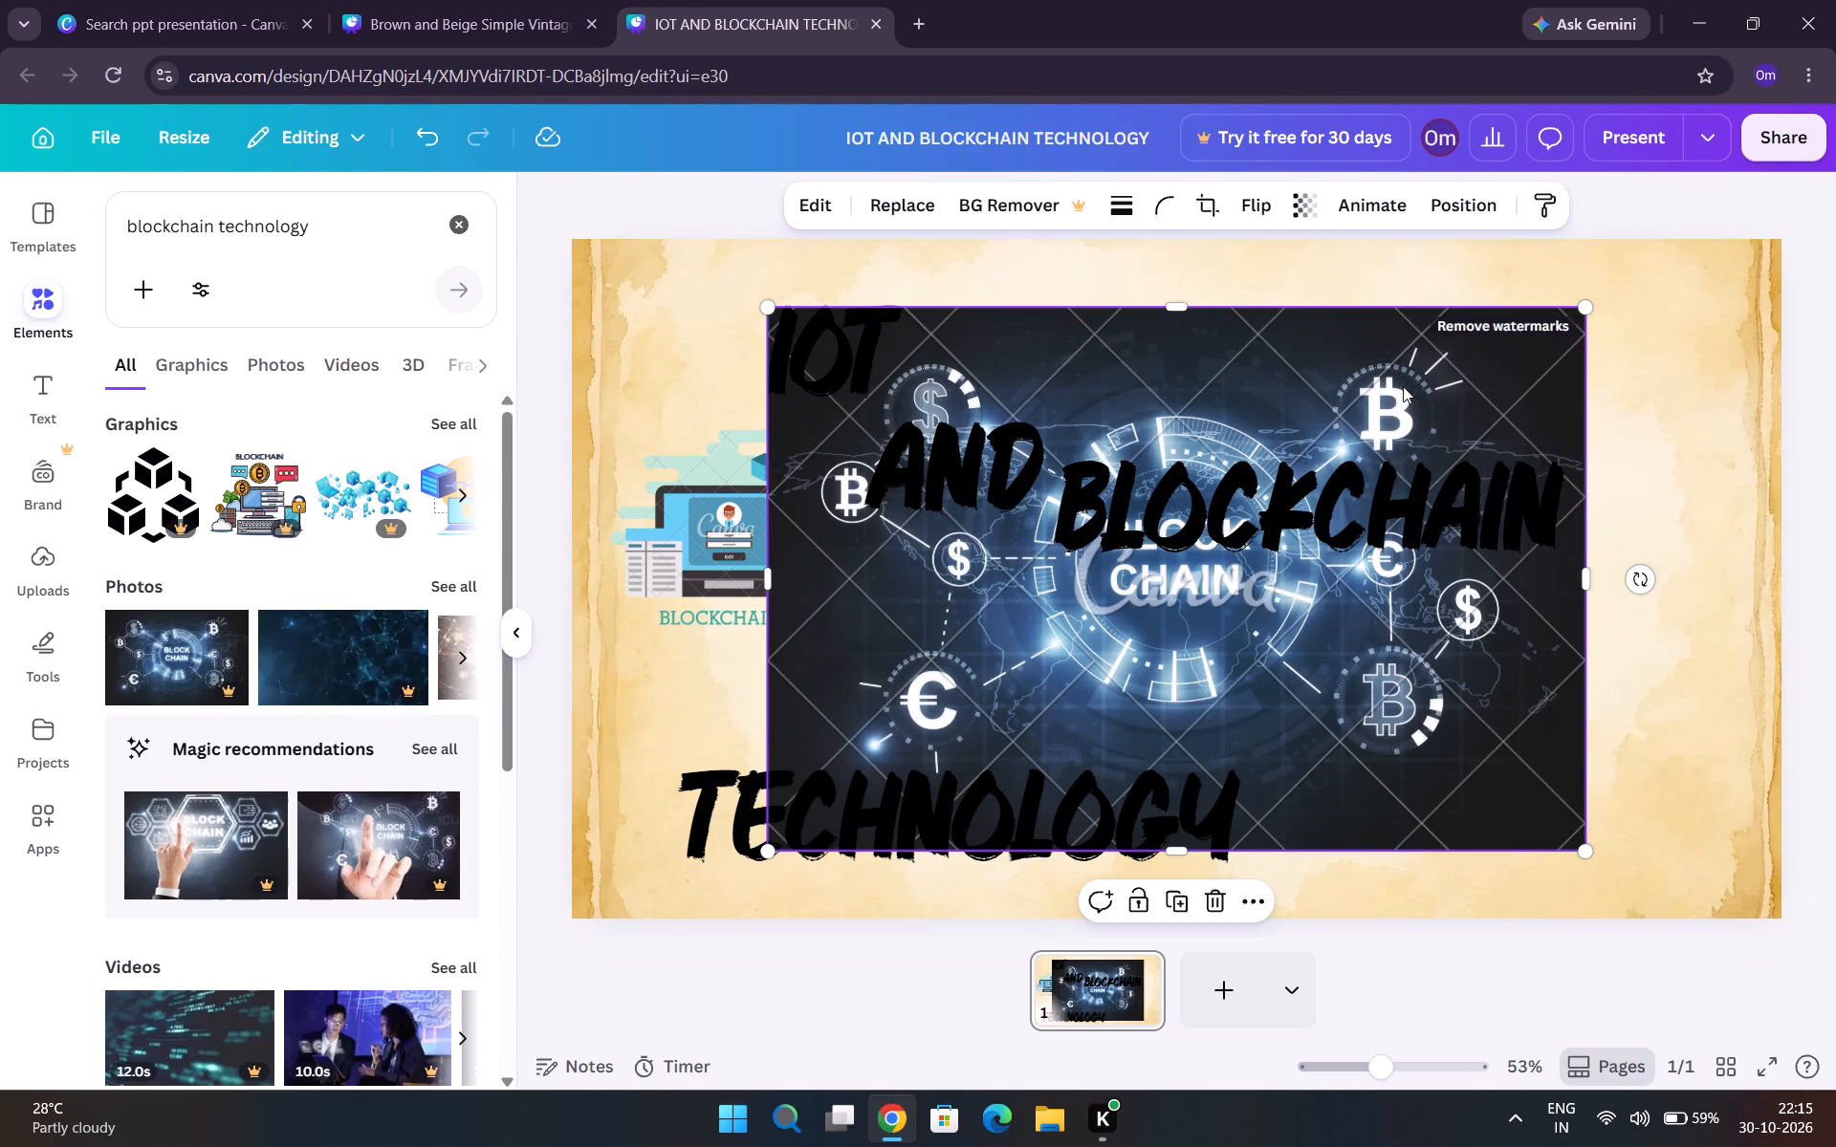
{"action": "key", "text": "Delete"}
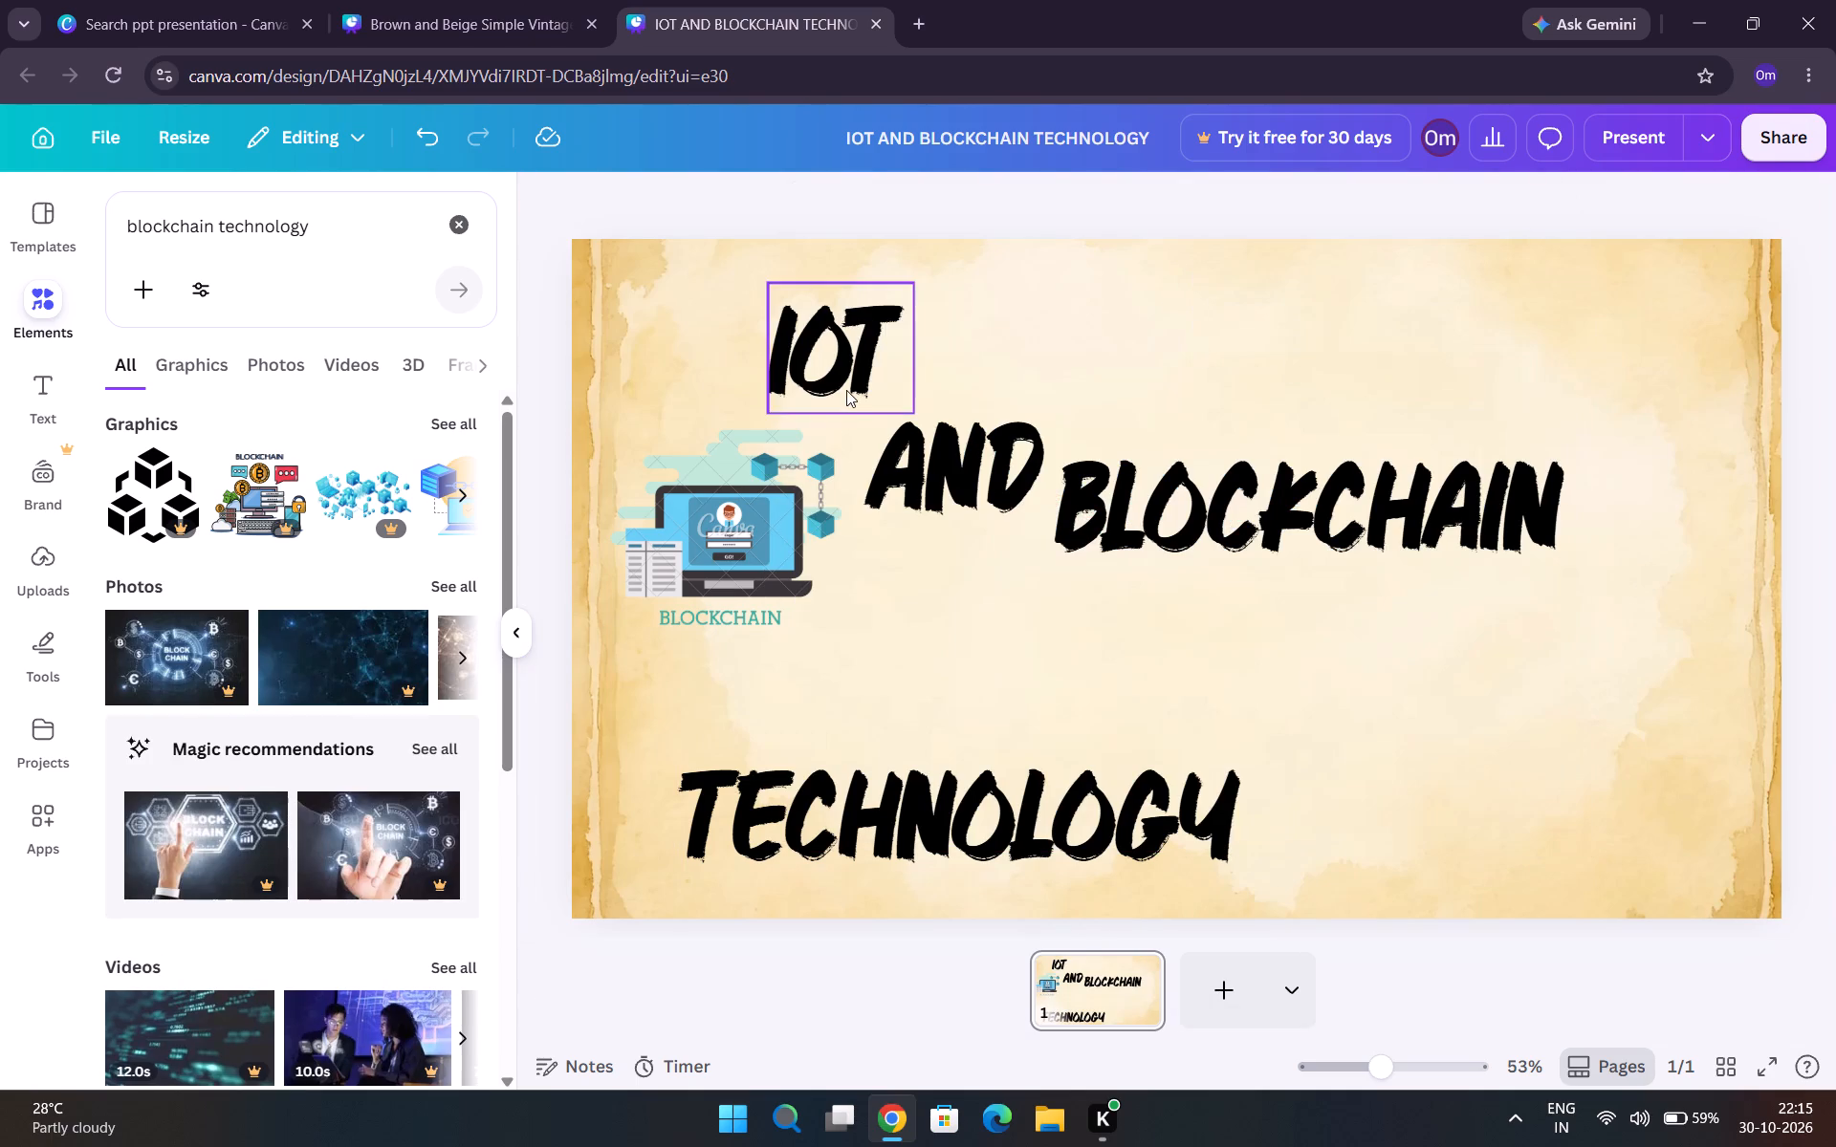
Rearrange the title text boxes into four stacked lines beside the illustration: IOT, AND, BLOCKCHAIN, and TECHNOLOGY offset to the right.
{"action": "left_click_drag", "start_coordinate": [967, 748], "coordinate": [996, 737]}
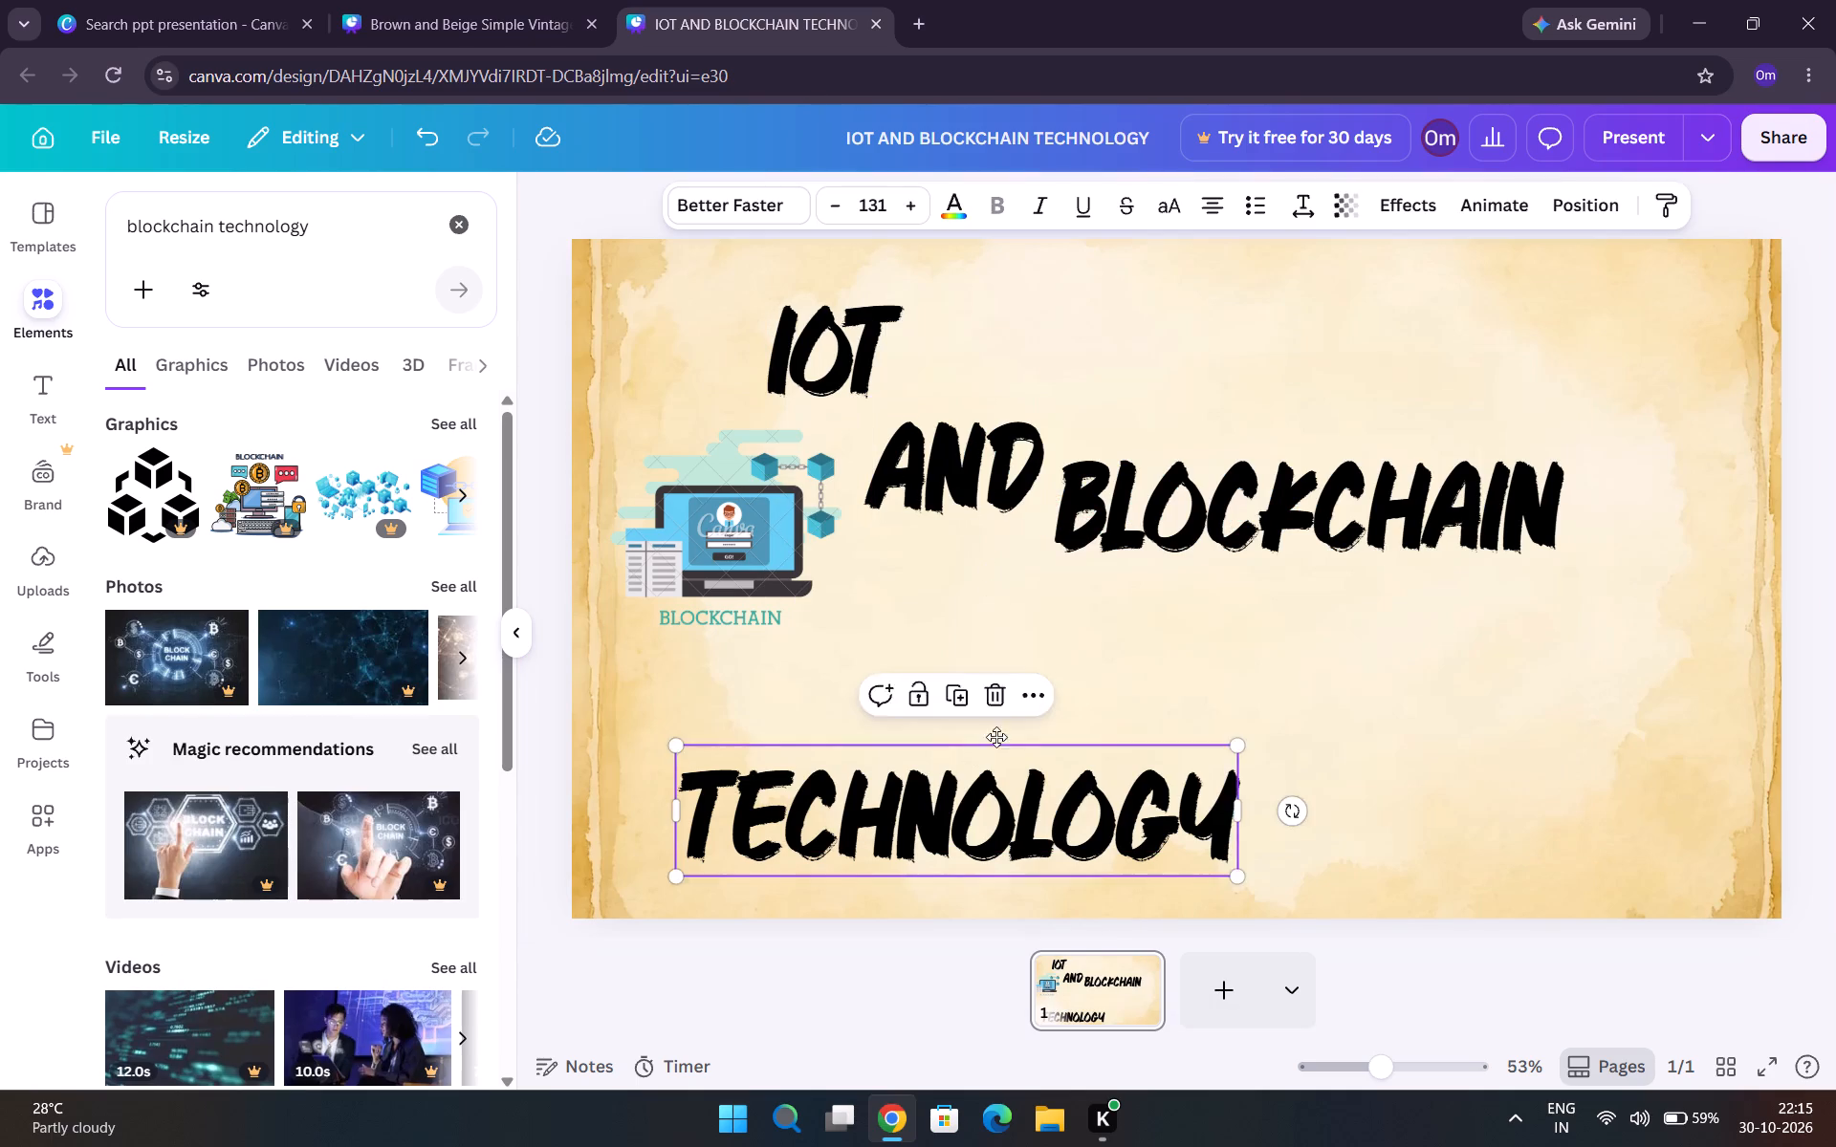
{"action": "left_click_drag", "start_coordinate": [996, 737], "coordinate": [1082, 726]}
{"action": "left_click_drag", "start_coordinate": [1185, 543], "coordinate": [1190, 652]}
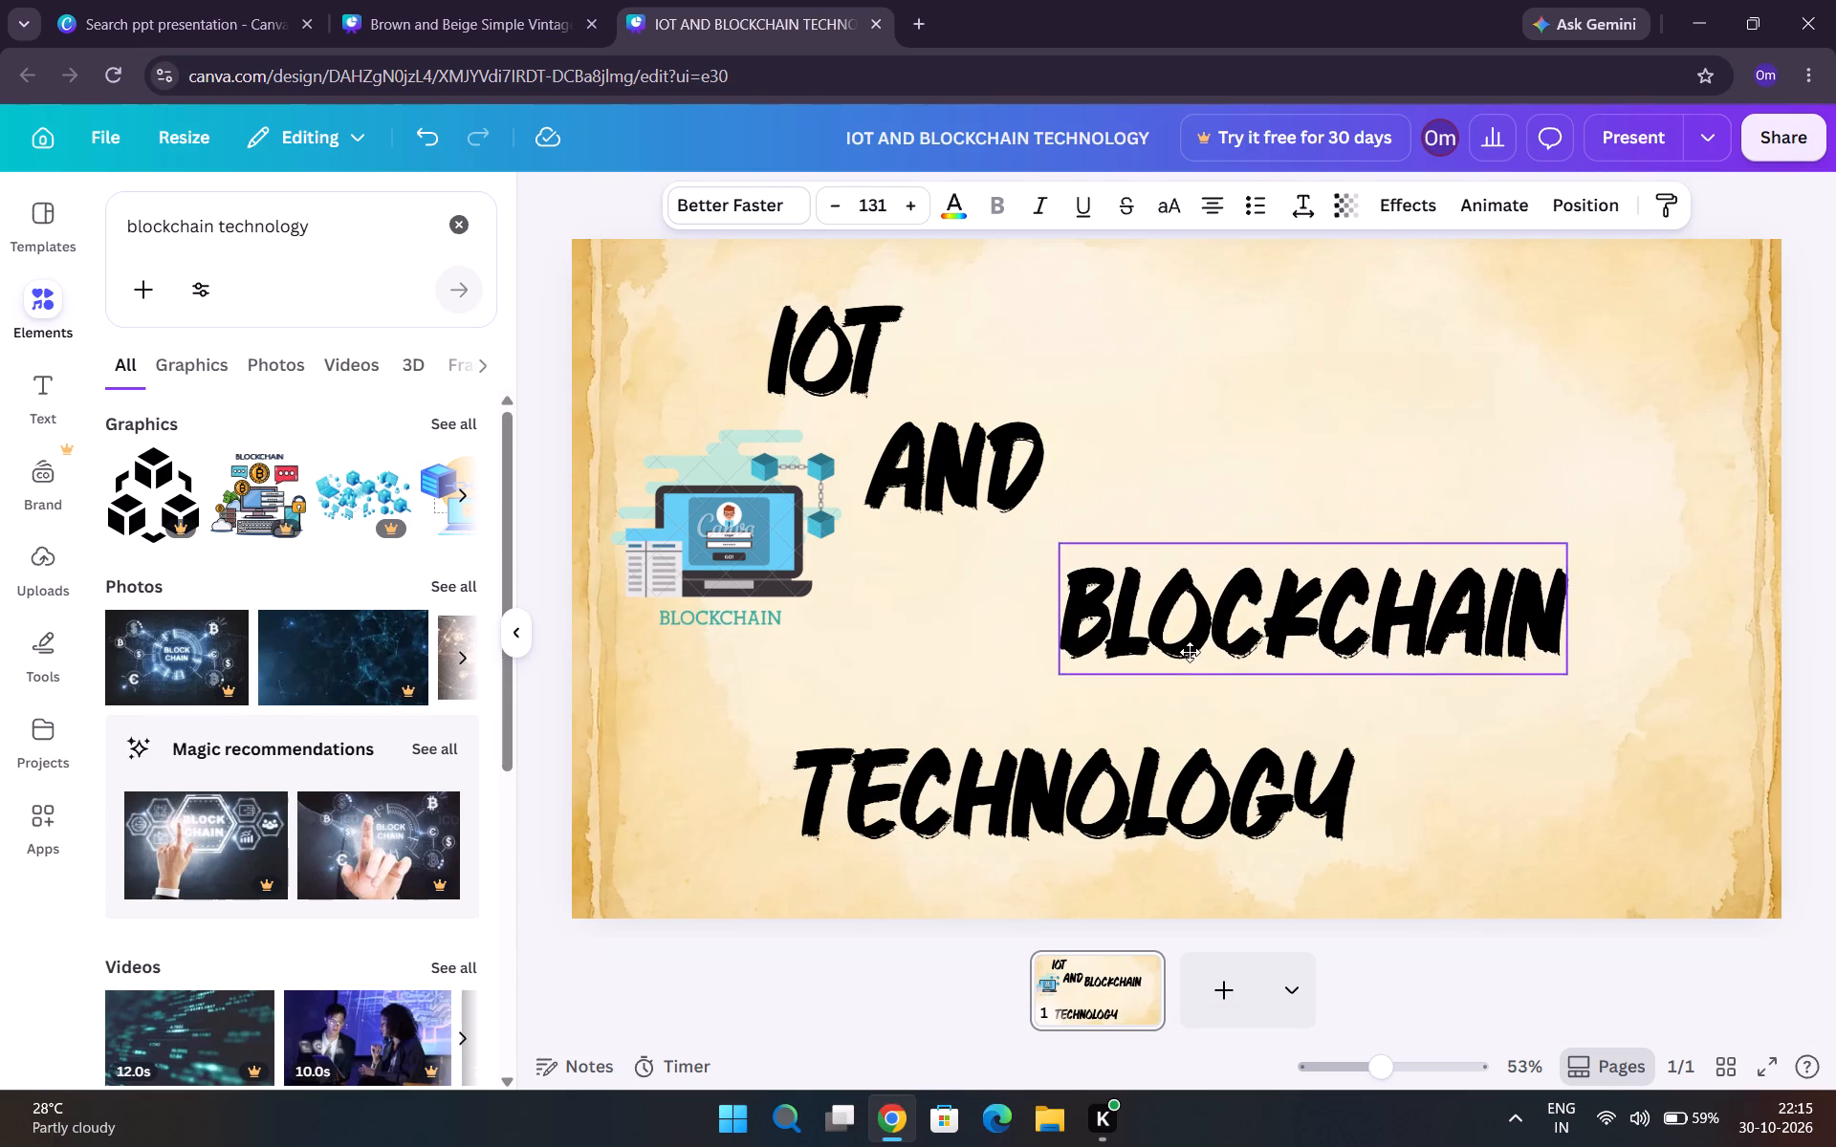
{"action": "left_click_drag", "start_coordinate": [1190, 652], "coordinate": [1192, 685]}
{"action": "left_click_drag", "start_coordinate": [987, 491], "coordinate": [1129, 513]}
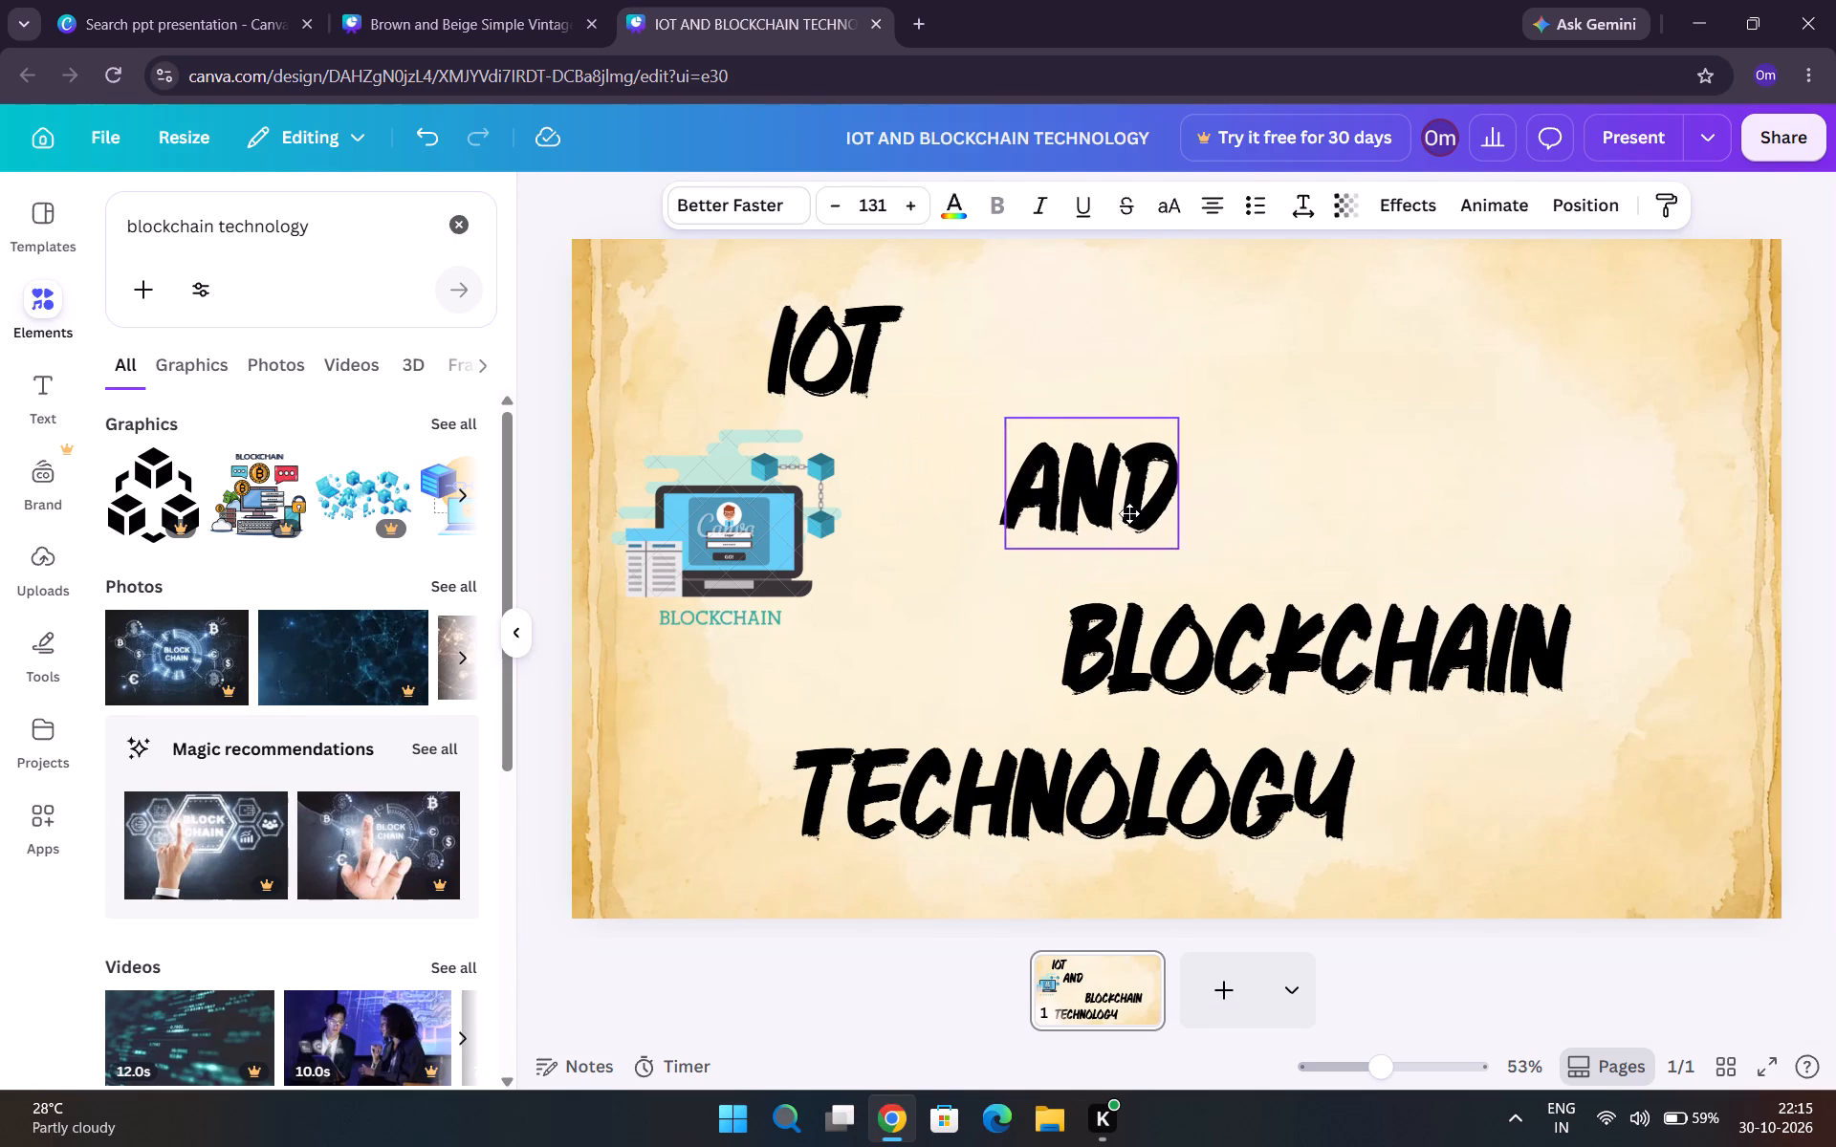
{"action": "left_click_drag", "start_coordinate": [1129, 513], "coordinate": [1136, 514]}
{"action": "left_click_drag", "start_coordinate": [843, 373], "coordinate": [954, 420]}
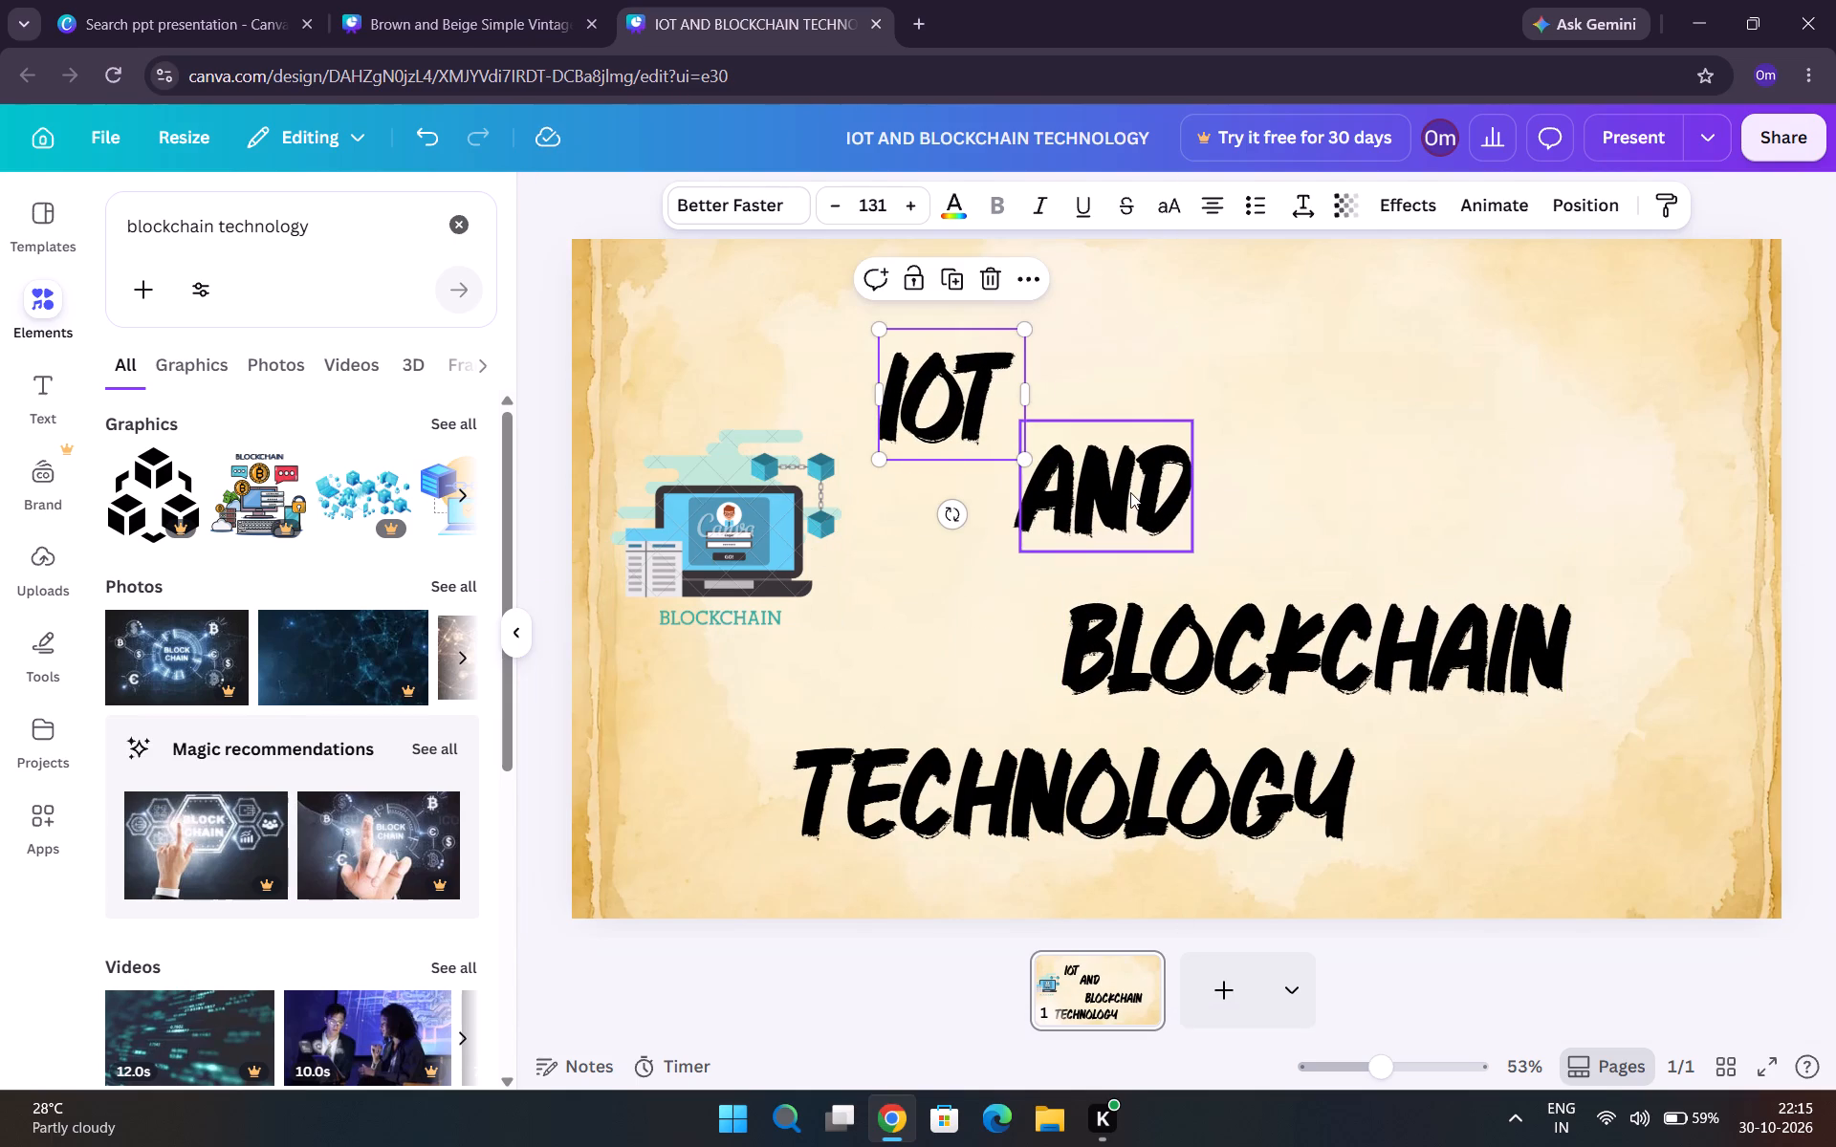
{"action": "left_click_drag", "start_coordinate": [1130, 492], "coordinate": [1041, 510]}
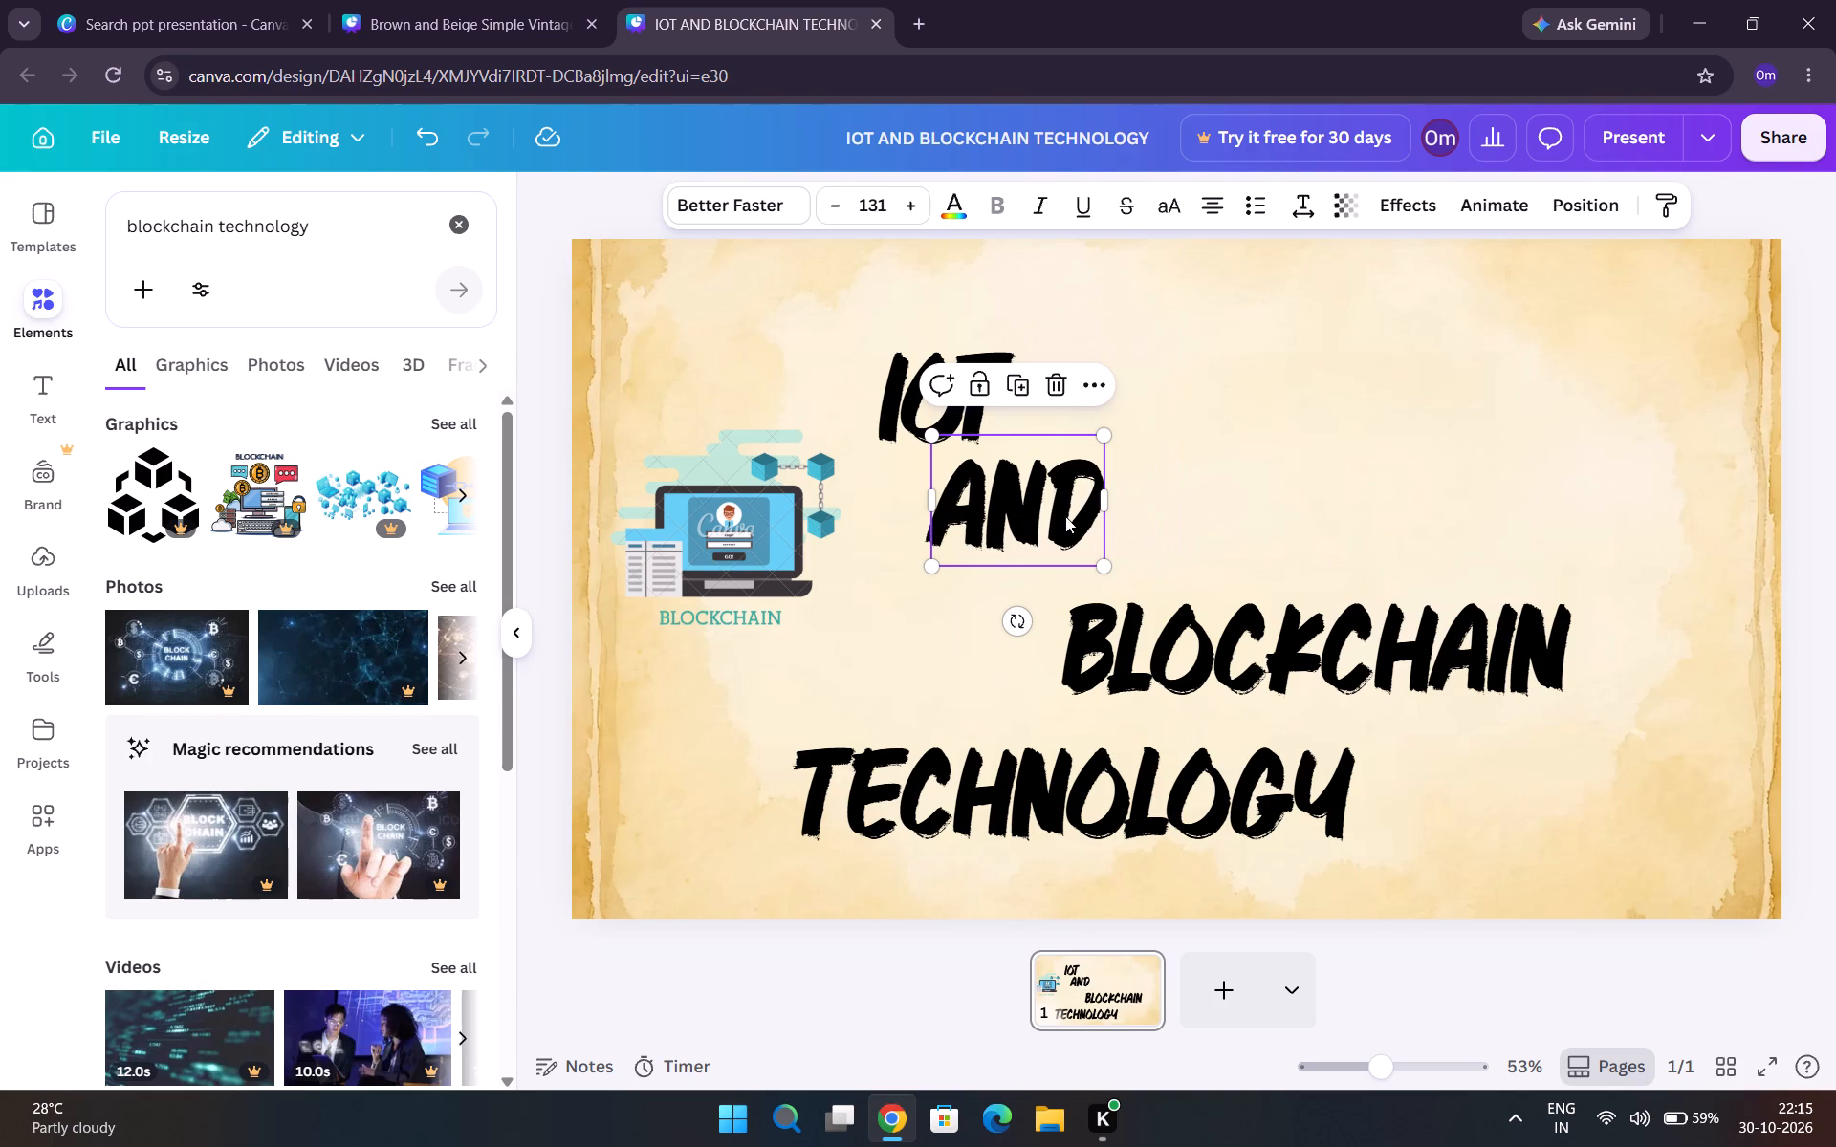
{"action": "left_click_drag", "start_coordinate": [1126, 605], "coordinate": [898, 595]}
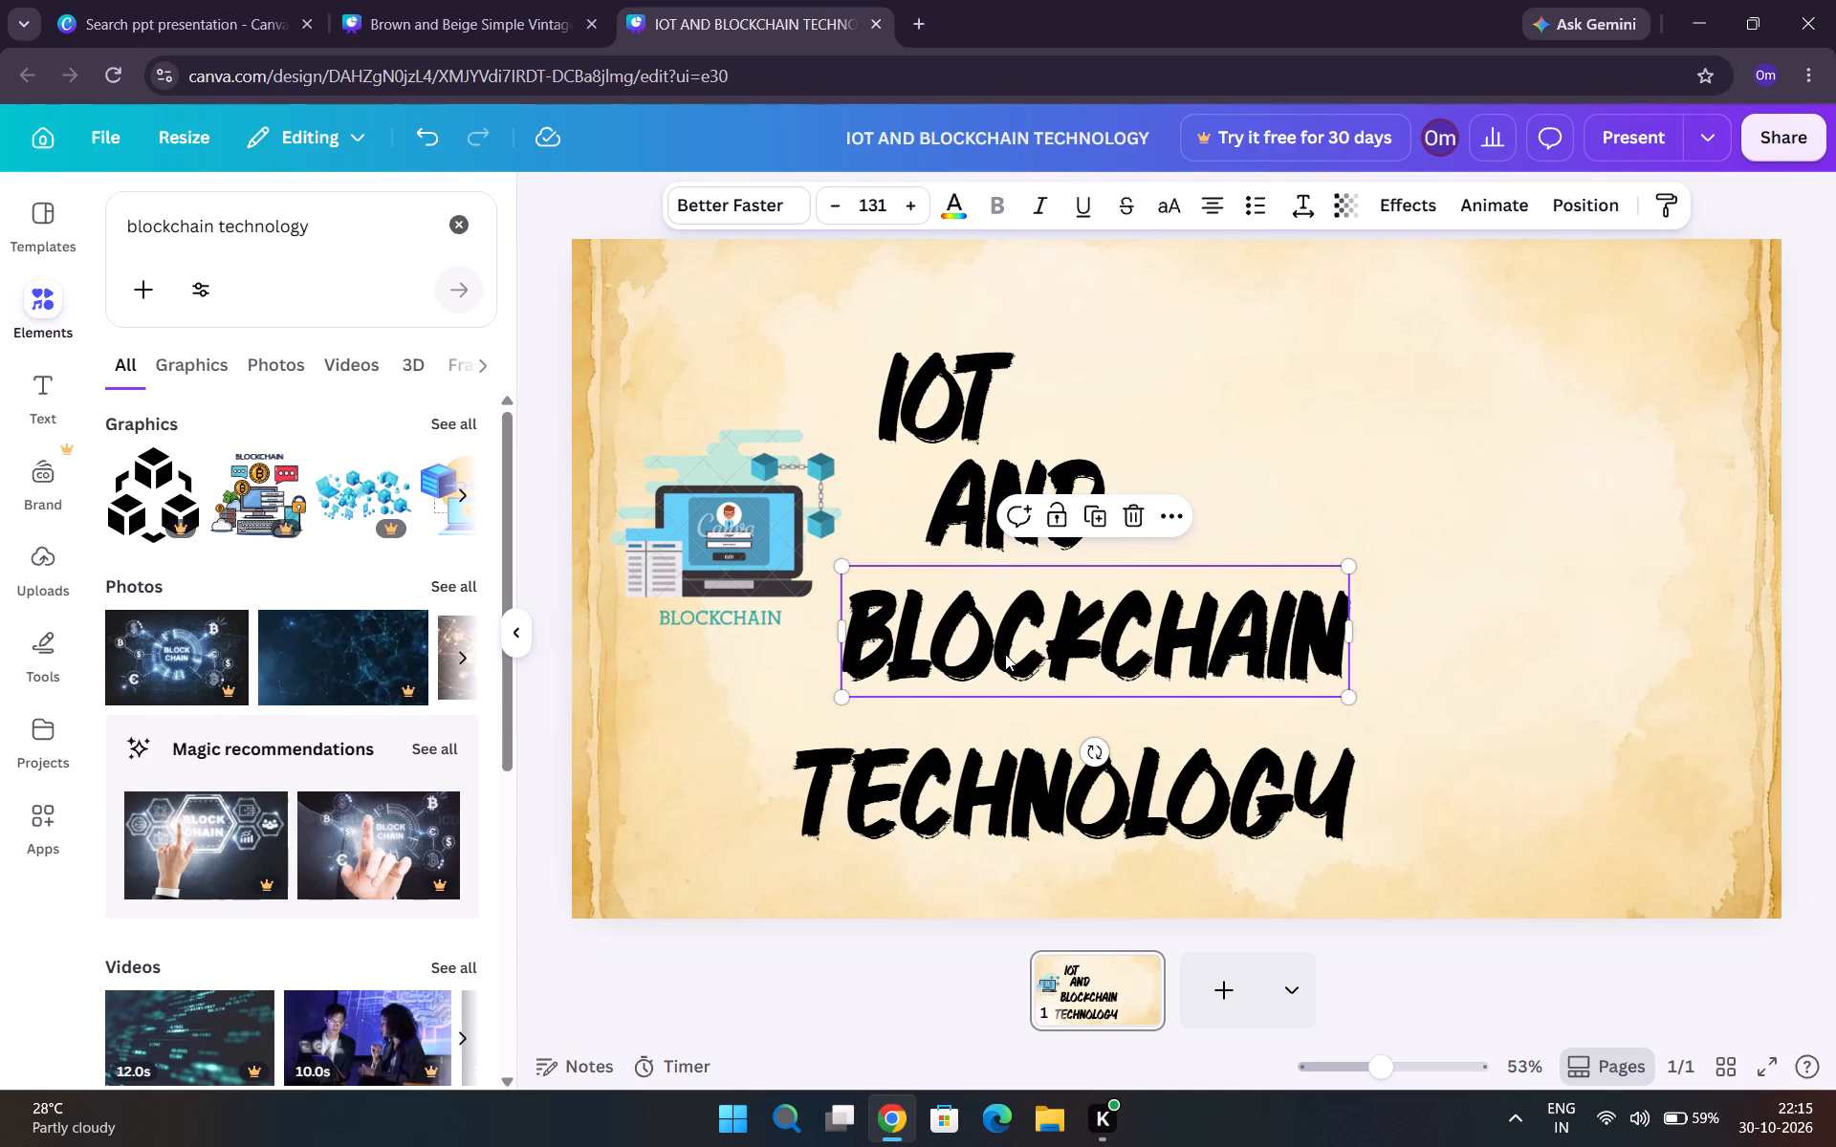
{"action": "left_click_drag", "start_coordinate": [964, 757], "coordinate": [1204, 722]}
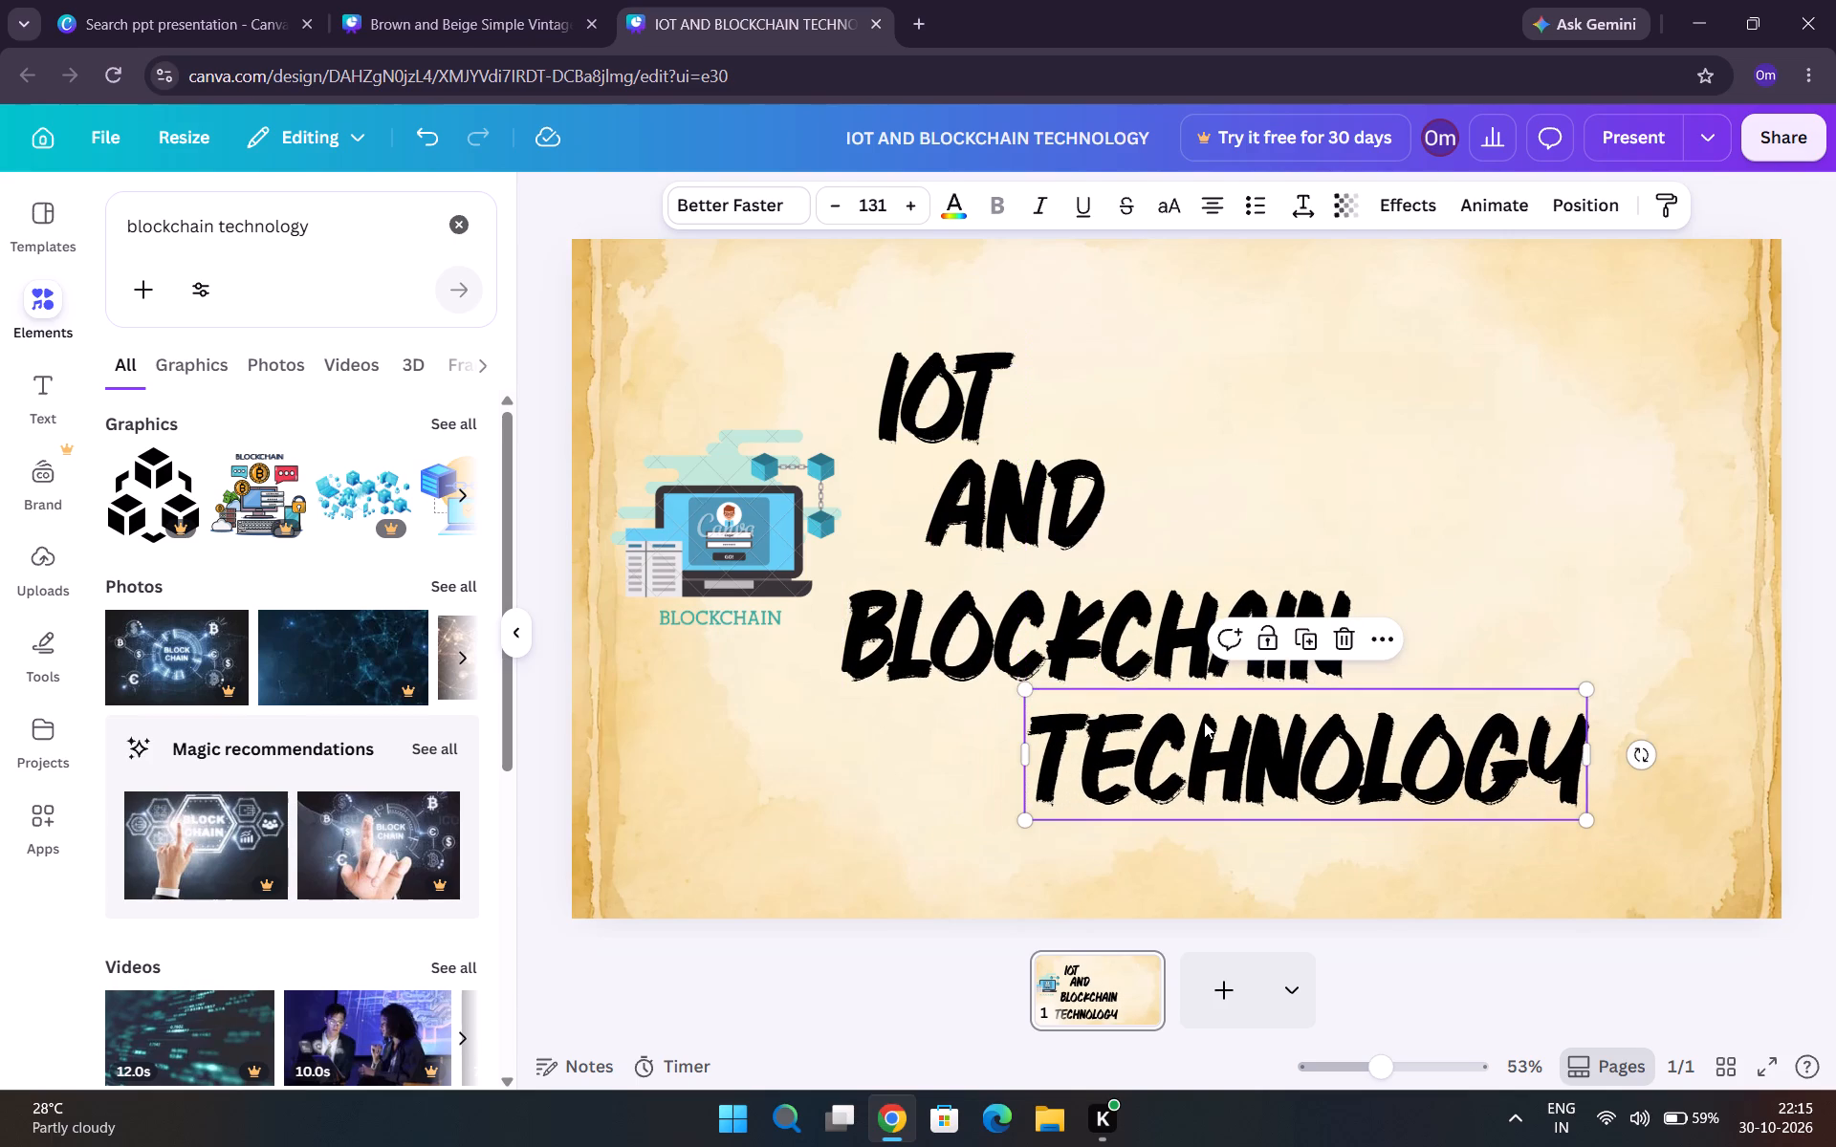
Place "IOT" and "AND" side by side on one line above "BLOCKCHAIN".
{"action": "left_click_drag", "start_coordinate": [926, 422], "coordinate": [862, 420]}
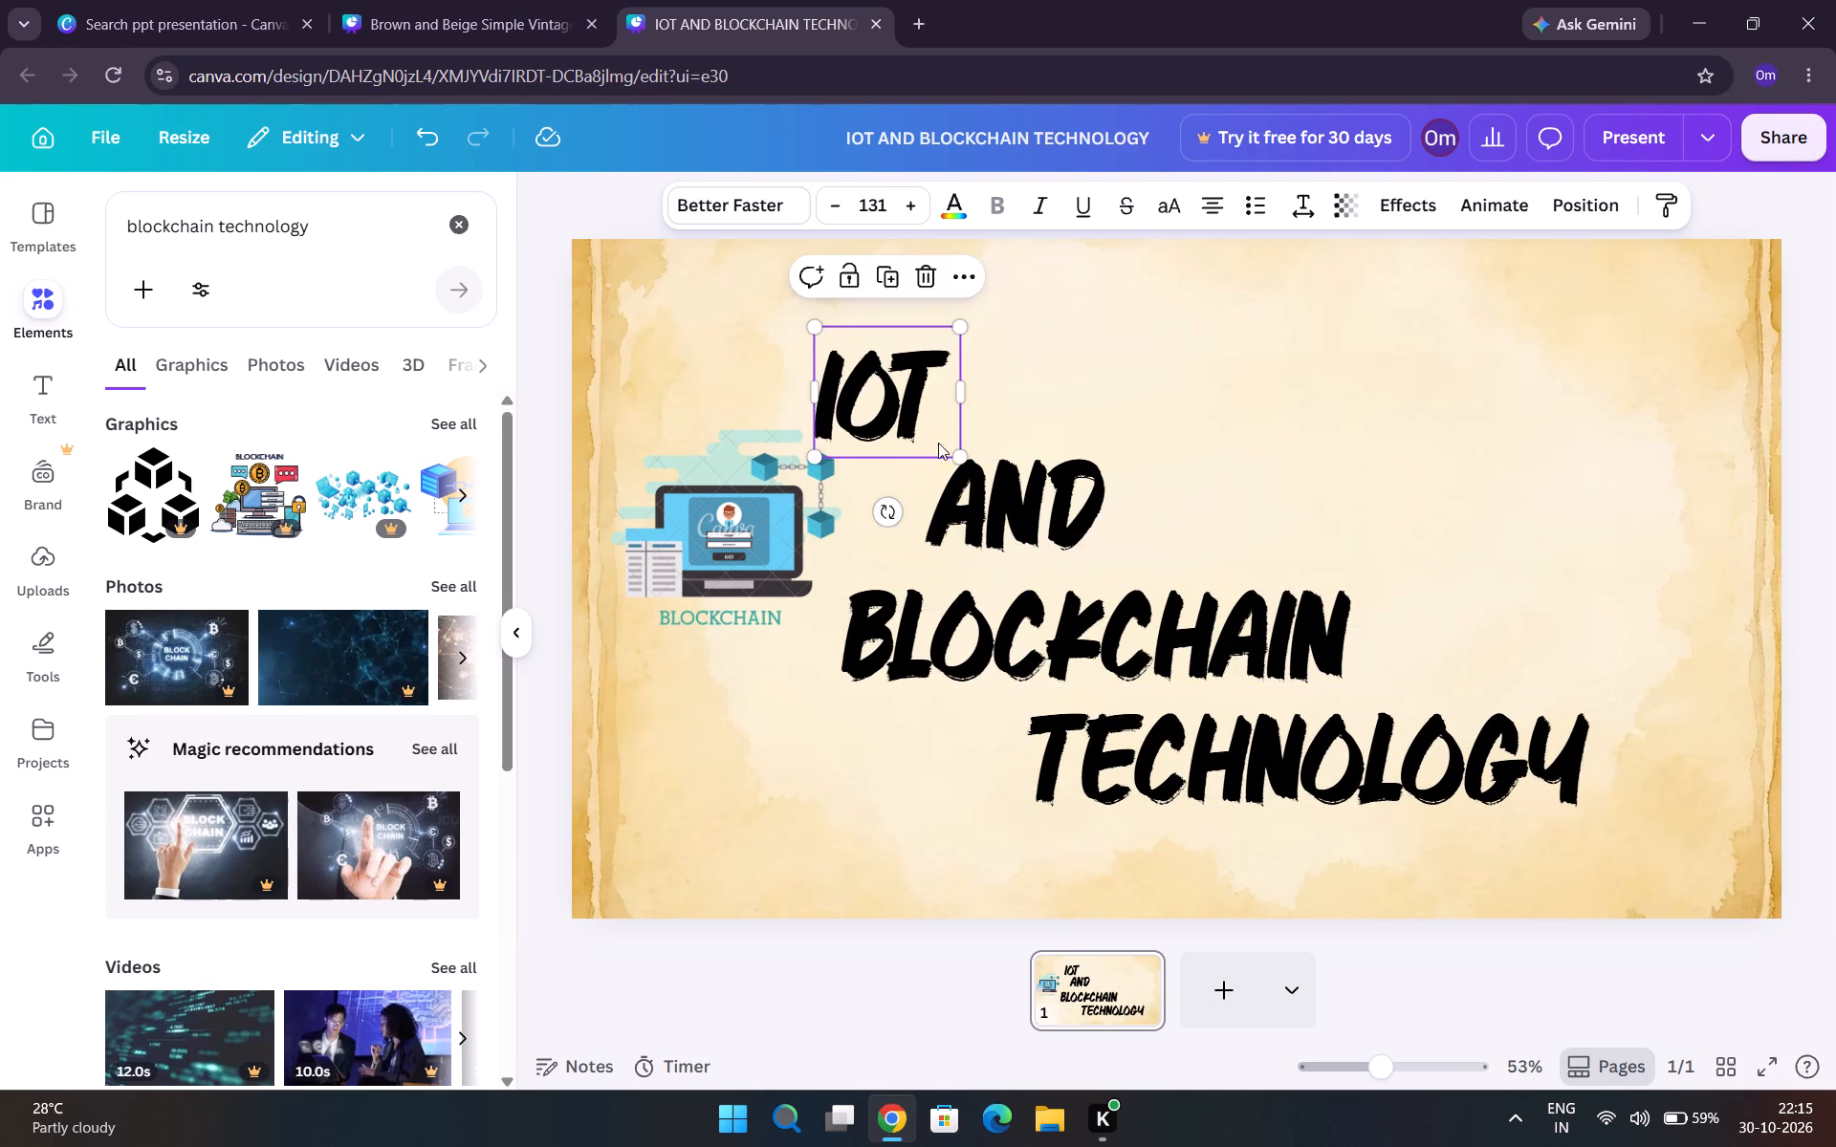
{"action": "left_click_drag", "start_coordinate": [972, 464], "coordinate": [1130, 471]}
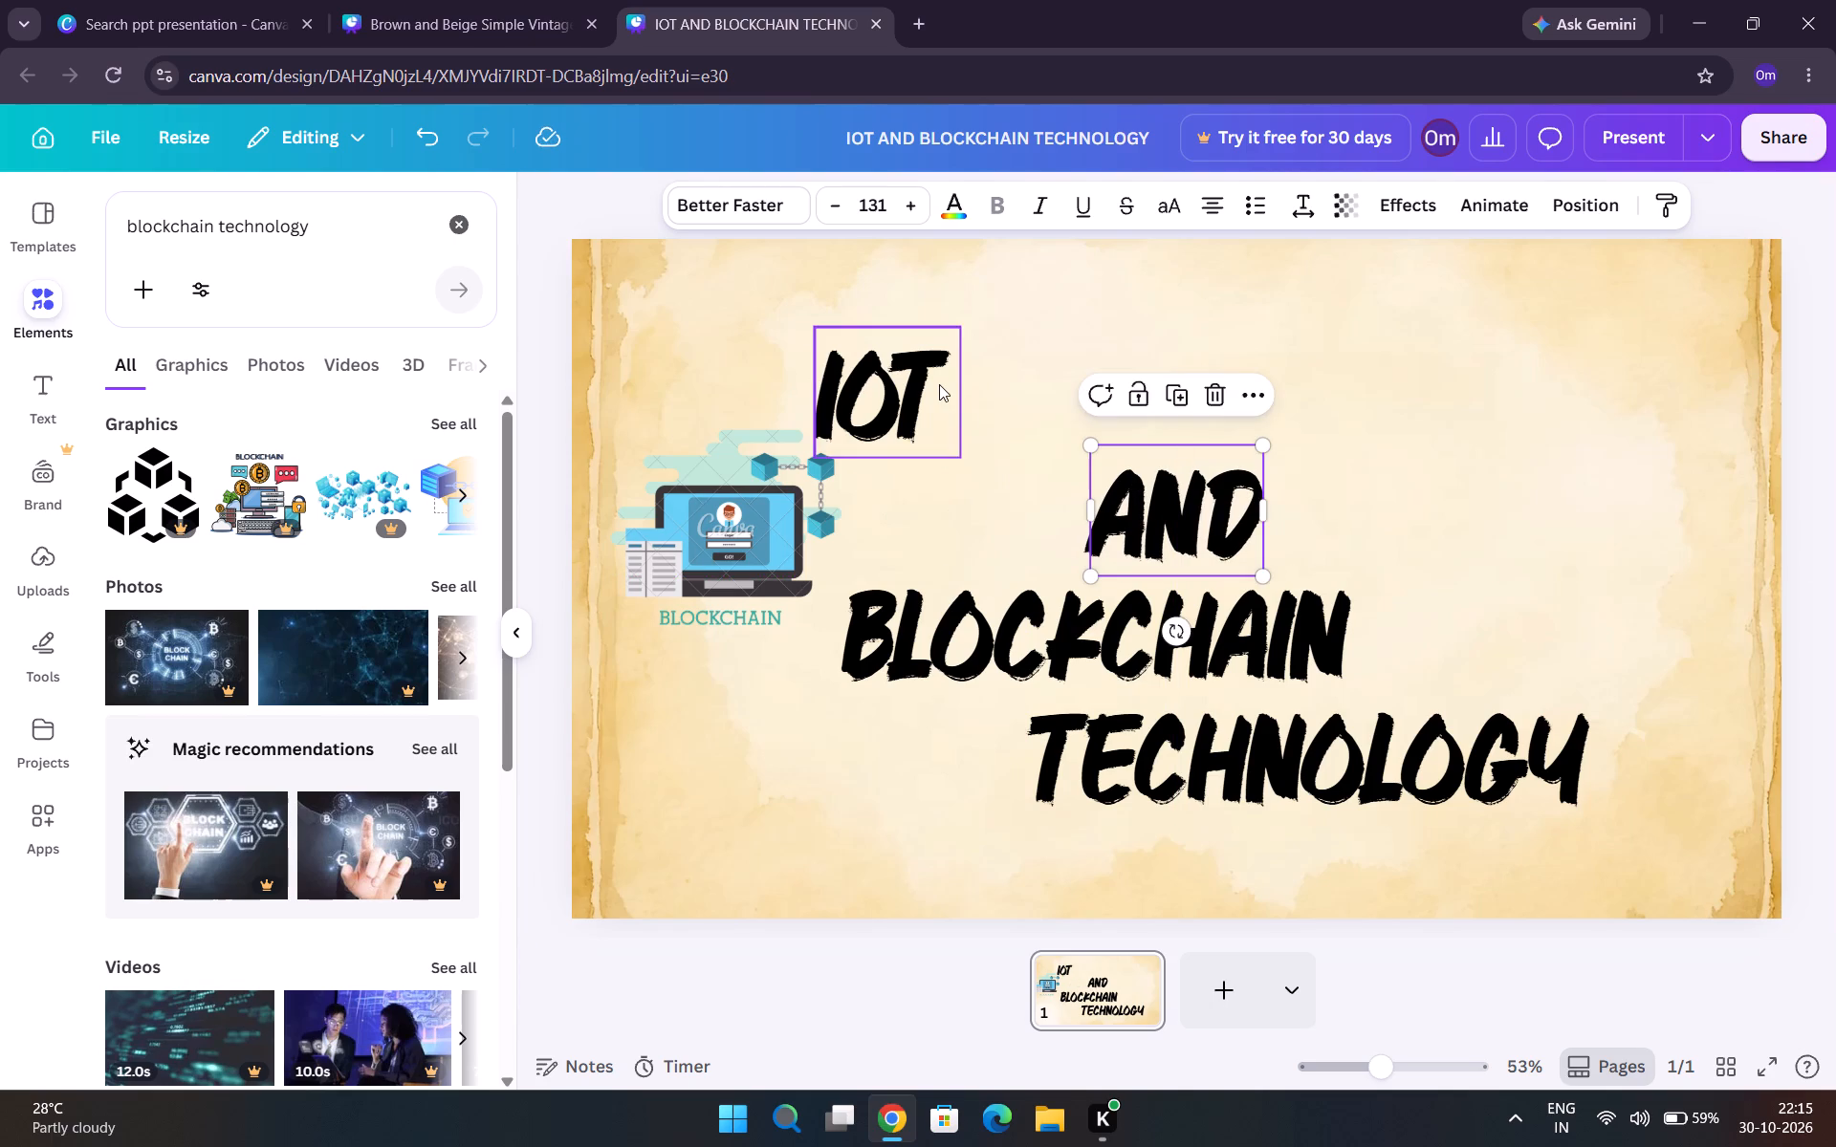
{"action": "left_click_drag", "start_coordinate": [939, 384], "coordinate": [1058, 485]}
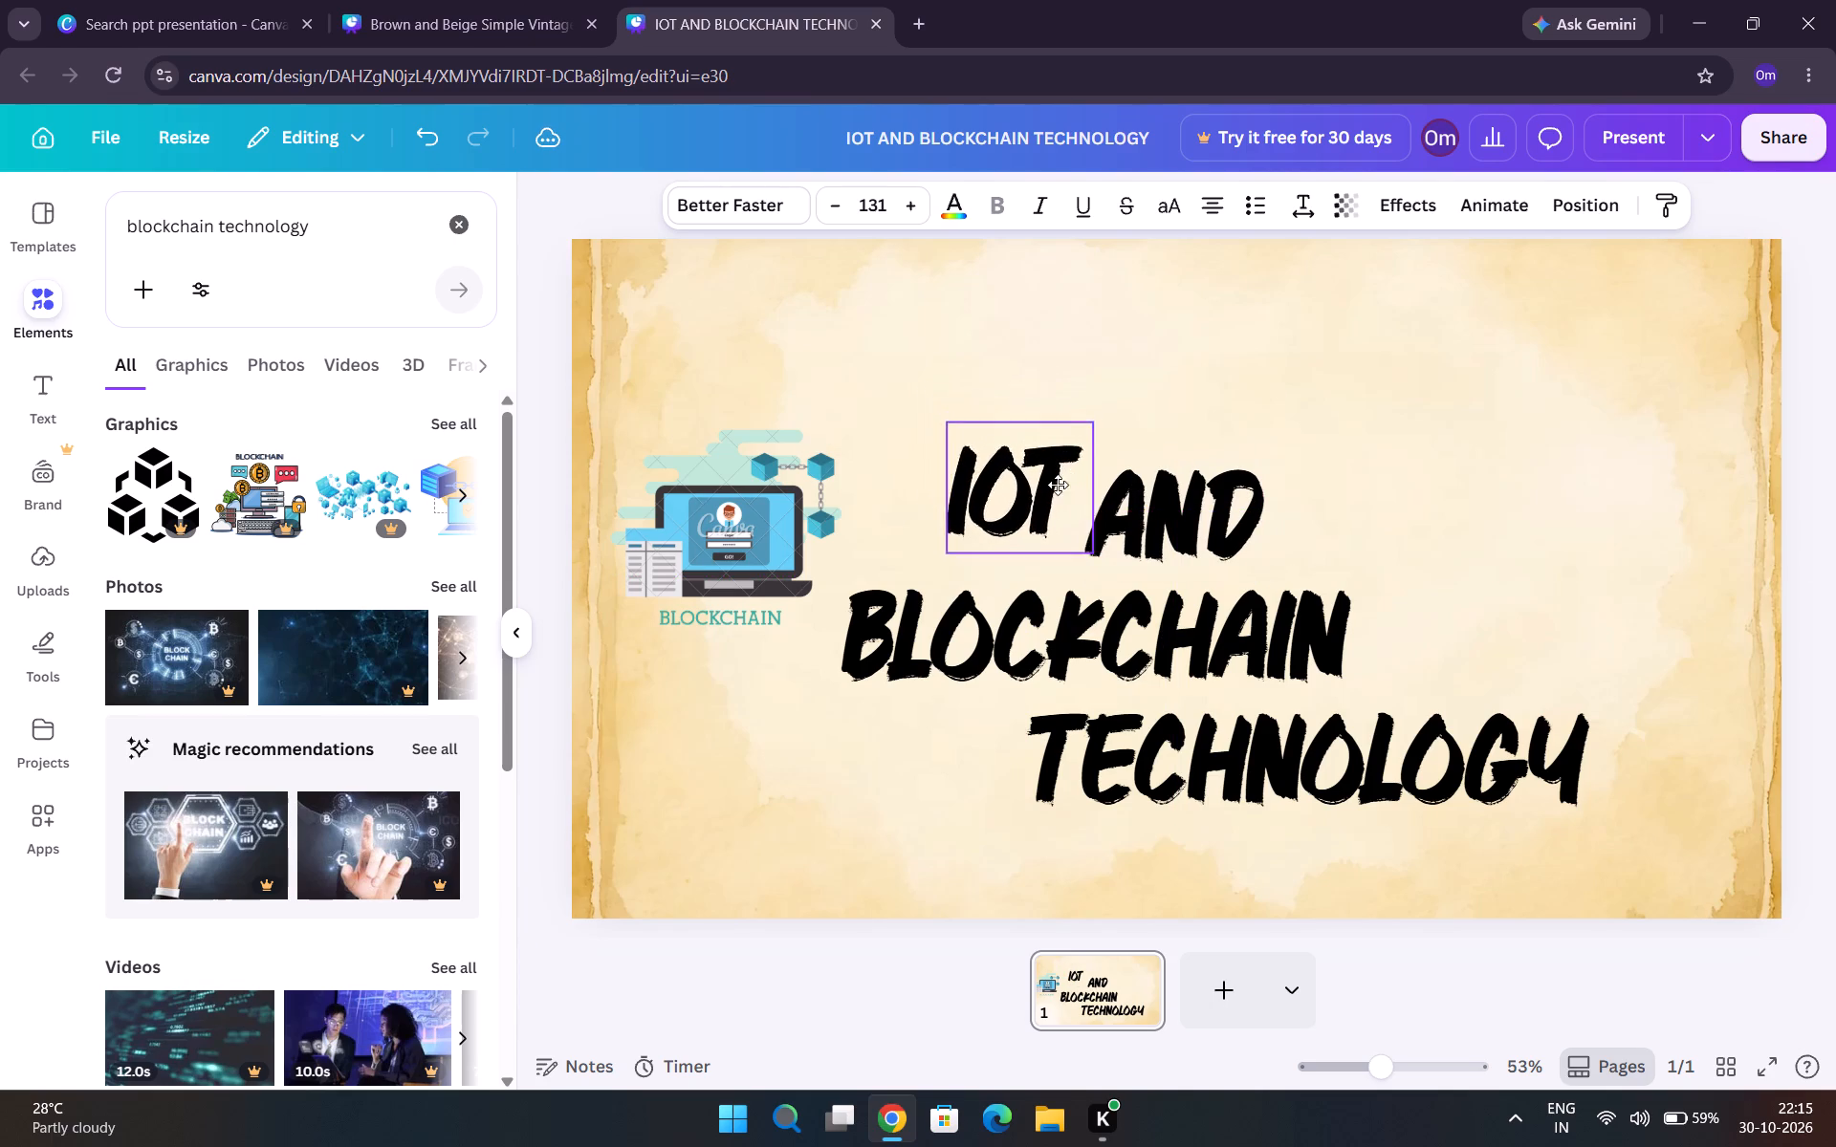
{"action": "left_click_drag", "start_coordinate": [1058, 485], "coordinate": [1035, 499]}
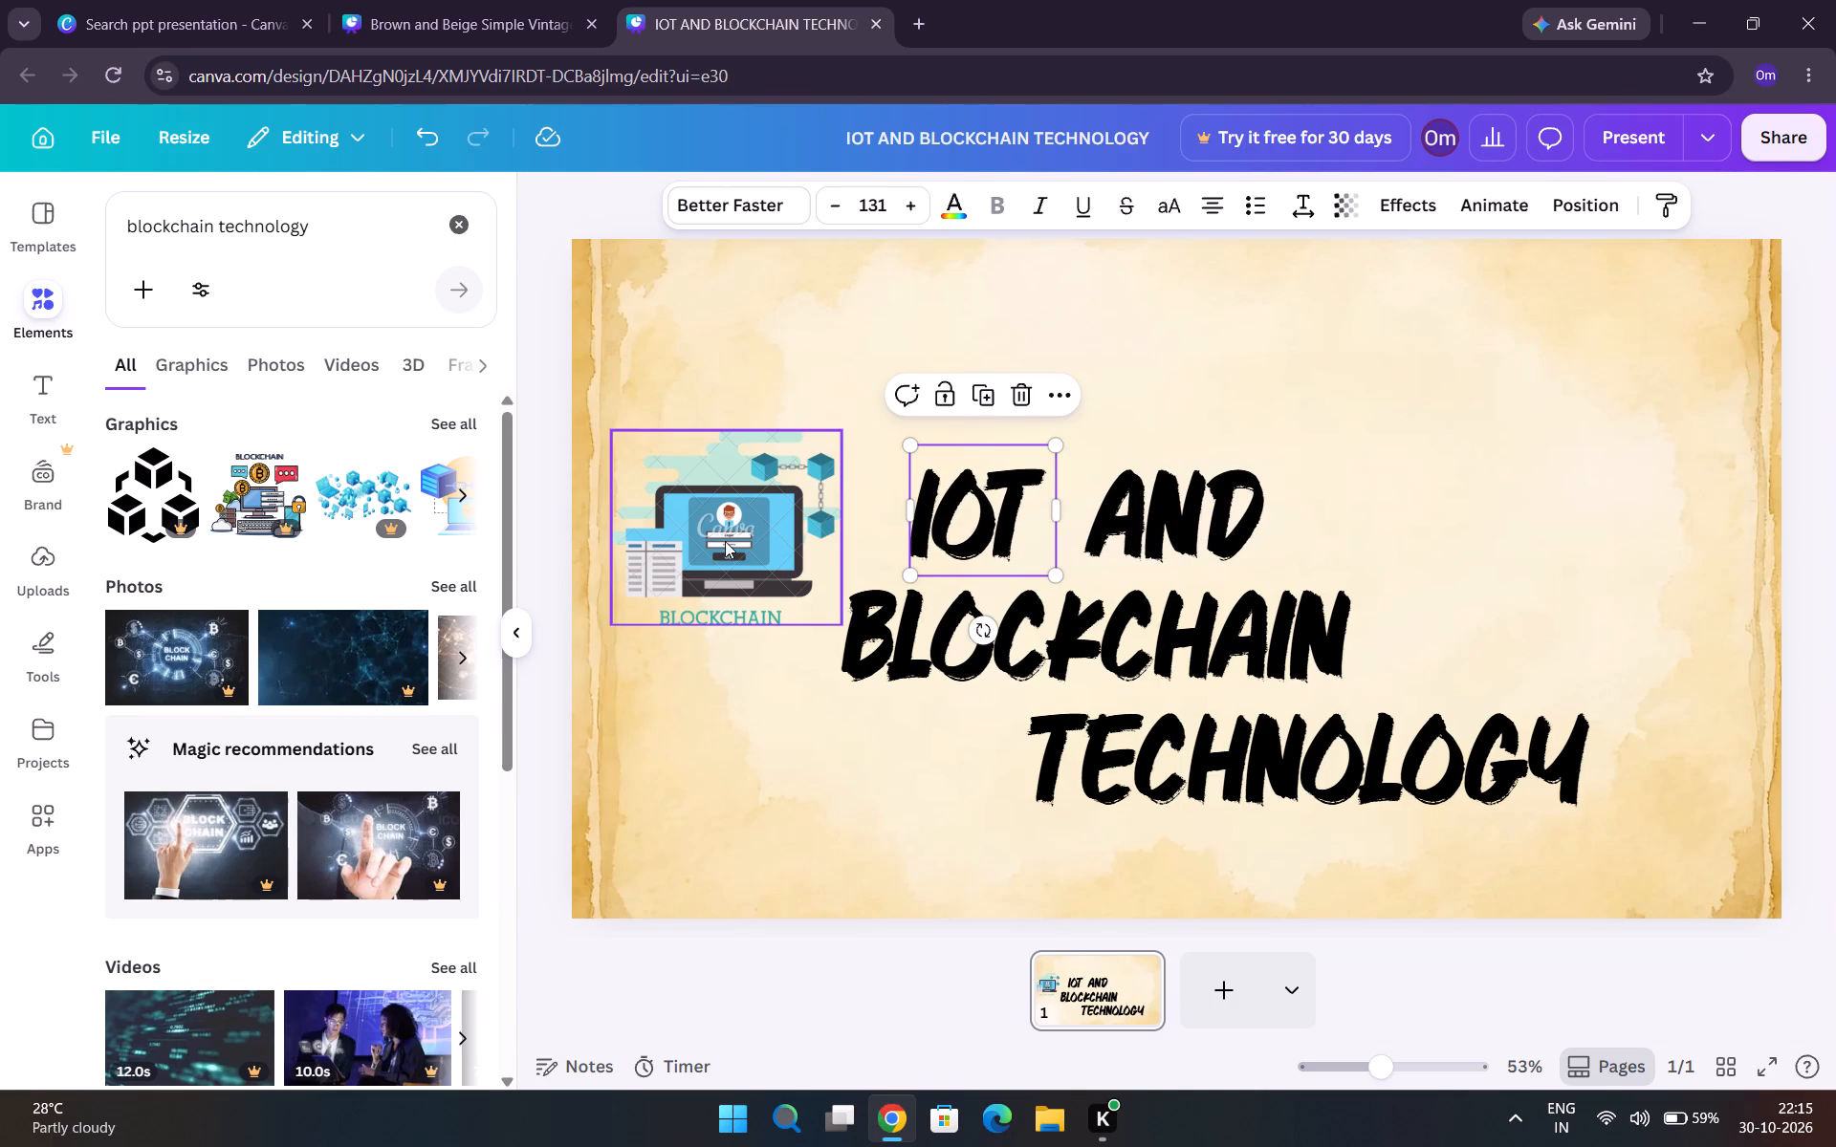
Move the desktop computer blockchain illustration up into the page's upper-left corner.
{"action": "left_click_drag", "start_coordinate": [710, 565], "coordinate": [720, 394]}
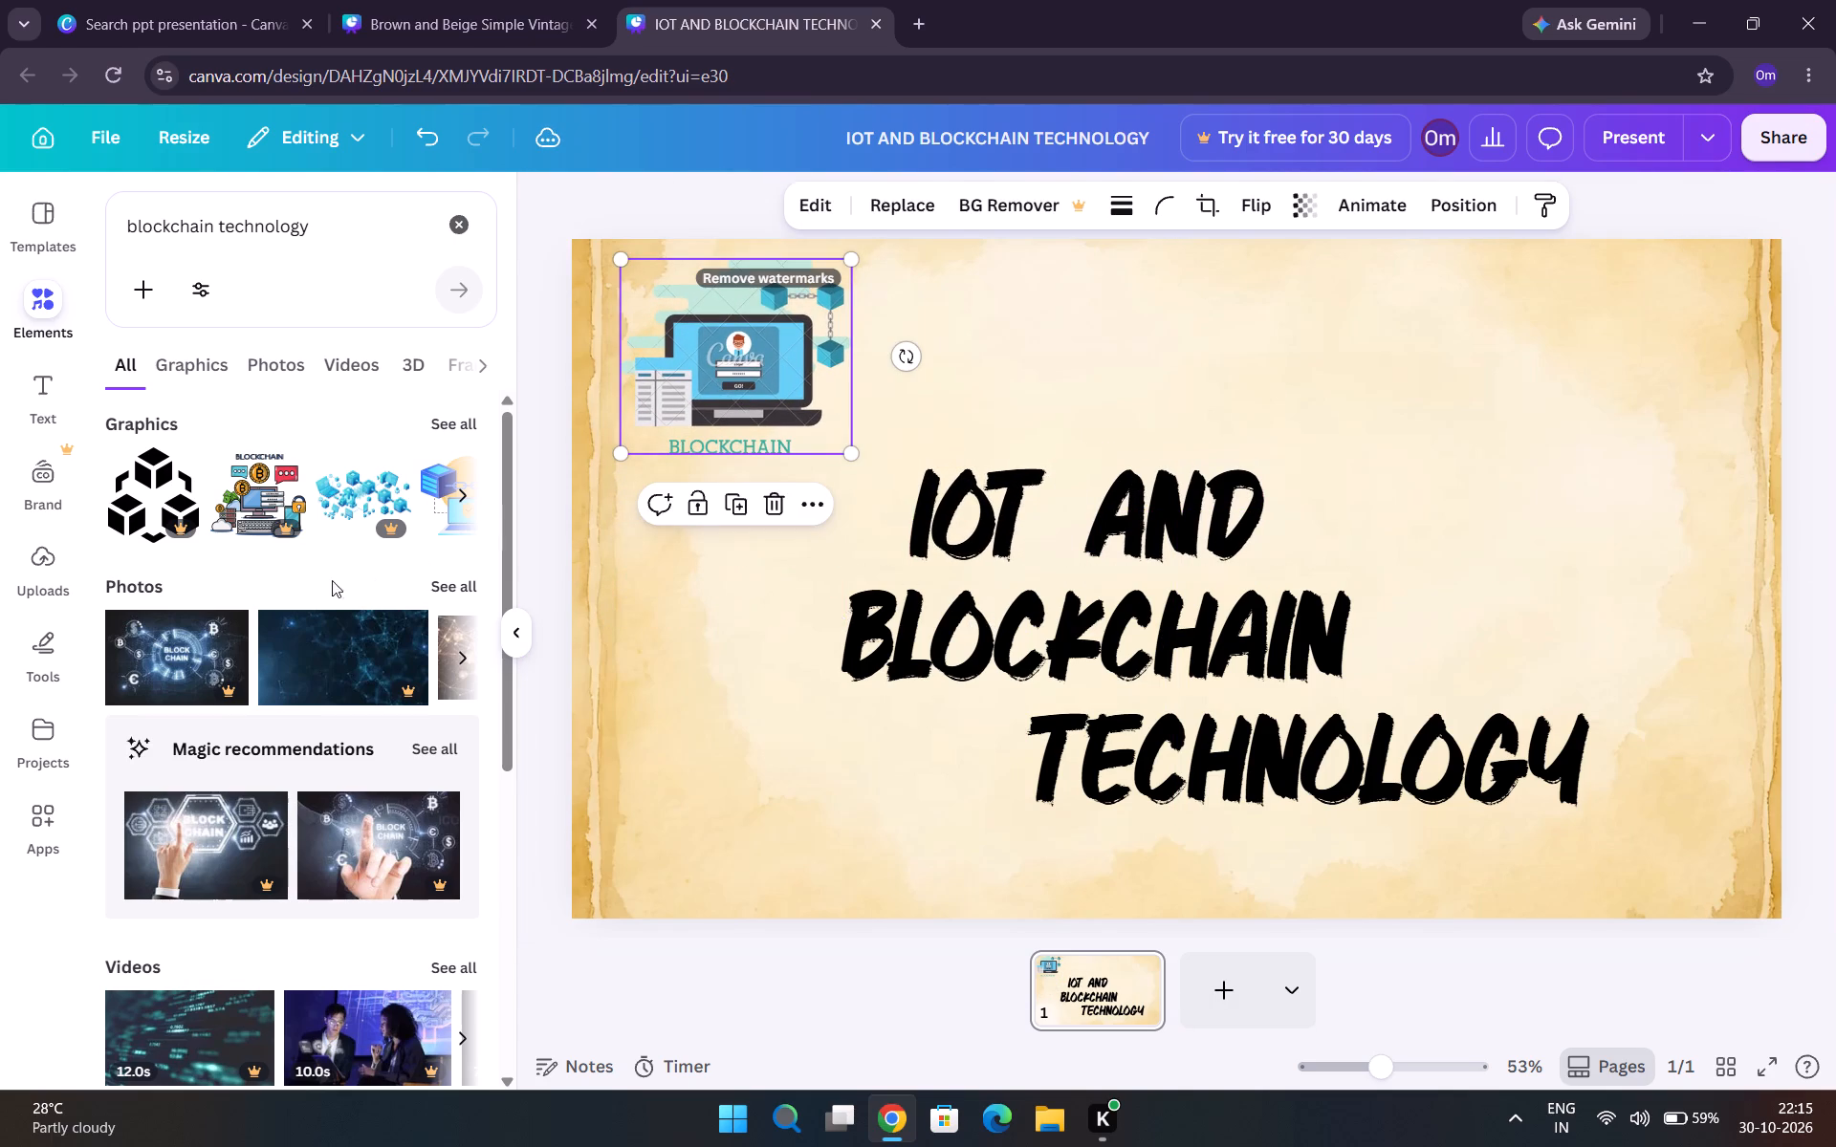
Insert the blockchain graphic showing a computer with bitcoins, speech bubbles and a padlock.
{"action": "scroll", "coordinate": [304, 487], "scroll_direction": "right", "scroll_amount": 1}
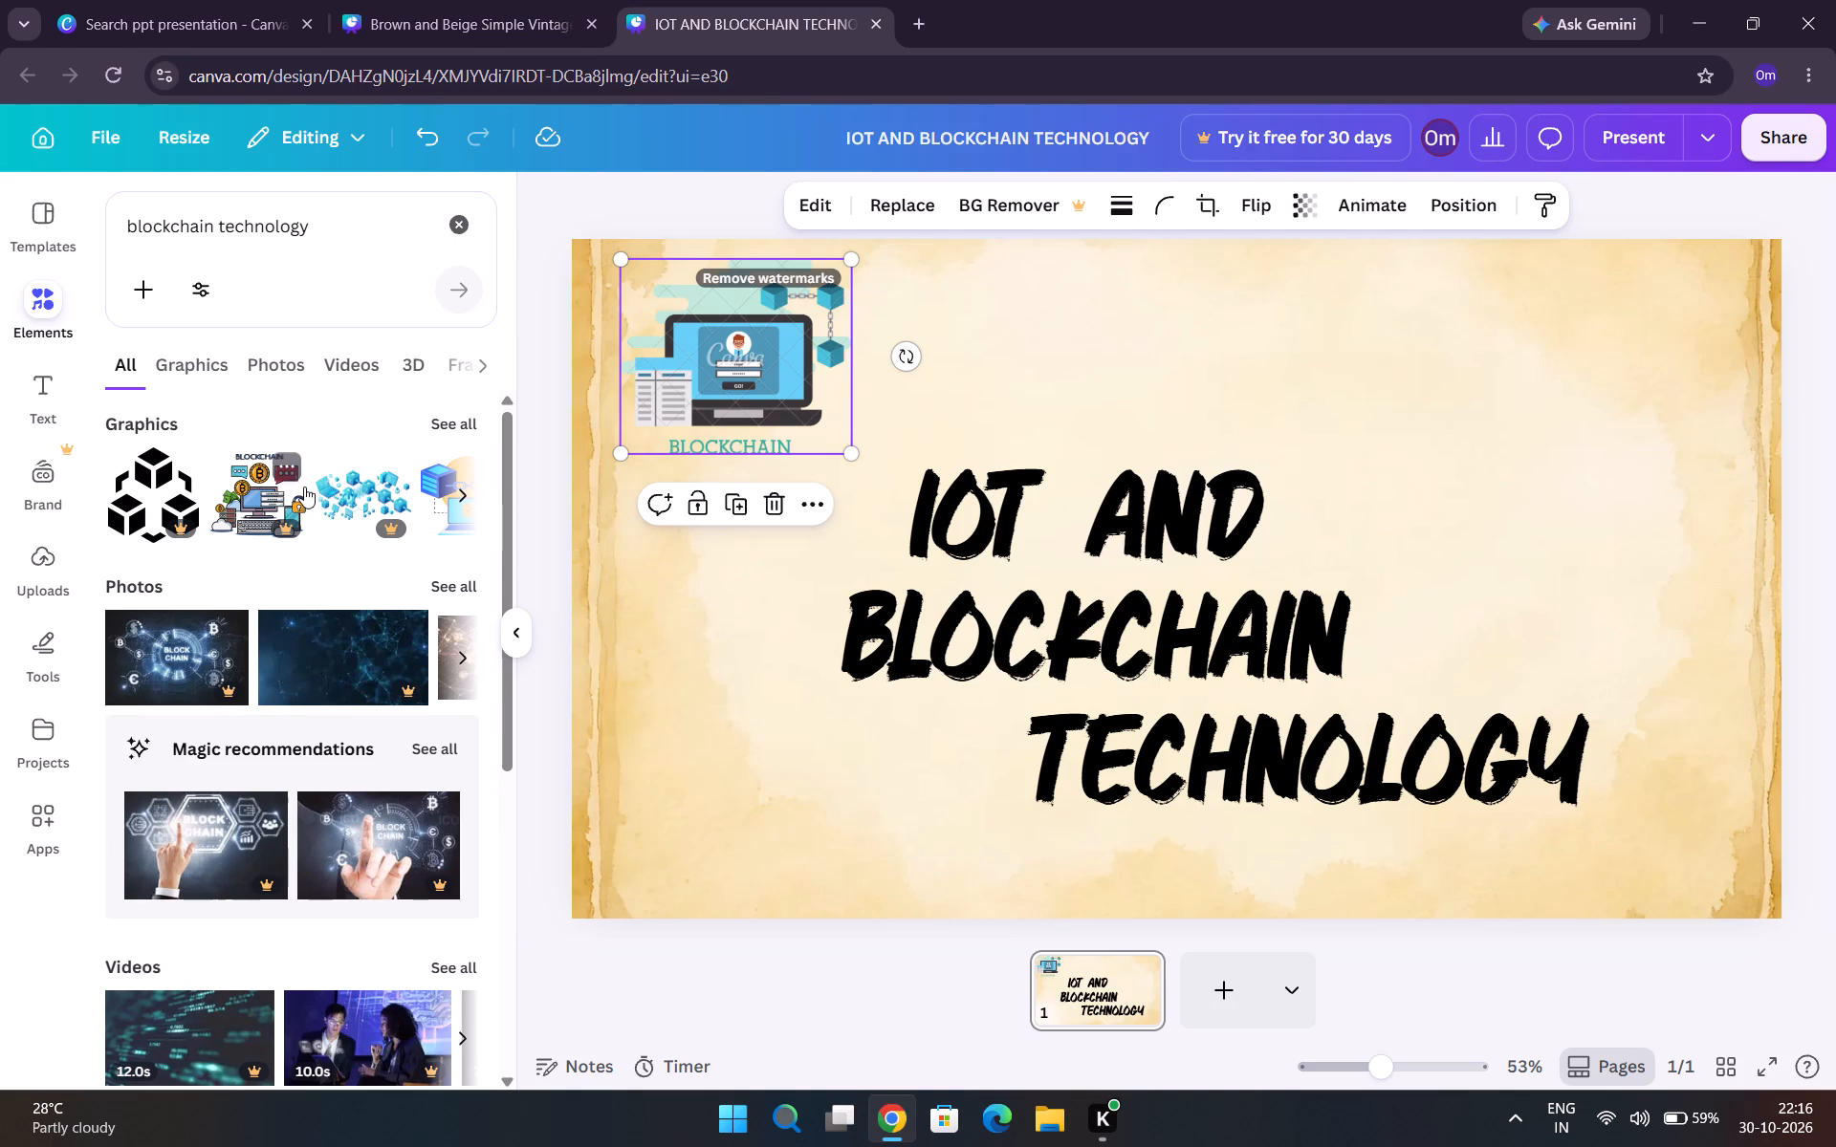
{"action": "scroll", "coordinate": [304, 487], "scroll_direction": "right", "scroll_amount": 1}
{"action": "scroll", "coordinate": [208, 507], "scroll_direction": "left", "scroll_amount": 1}
{"action": "scroll", "coordinate": [208, 507], "scroll_direction": "right", "scroll_amount": 3}
{"action": "left_click", "coordinate": [266, 513]}
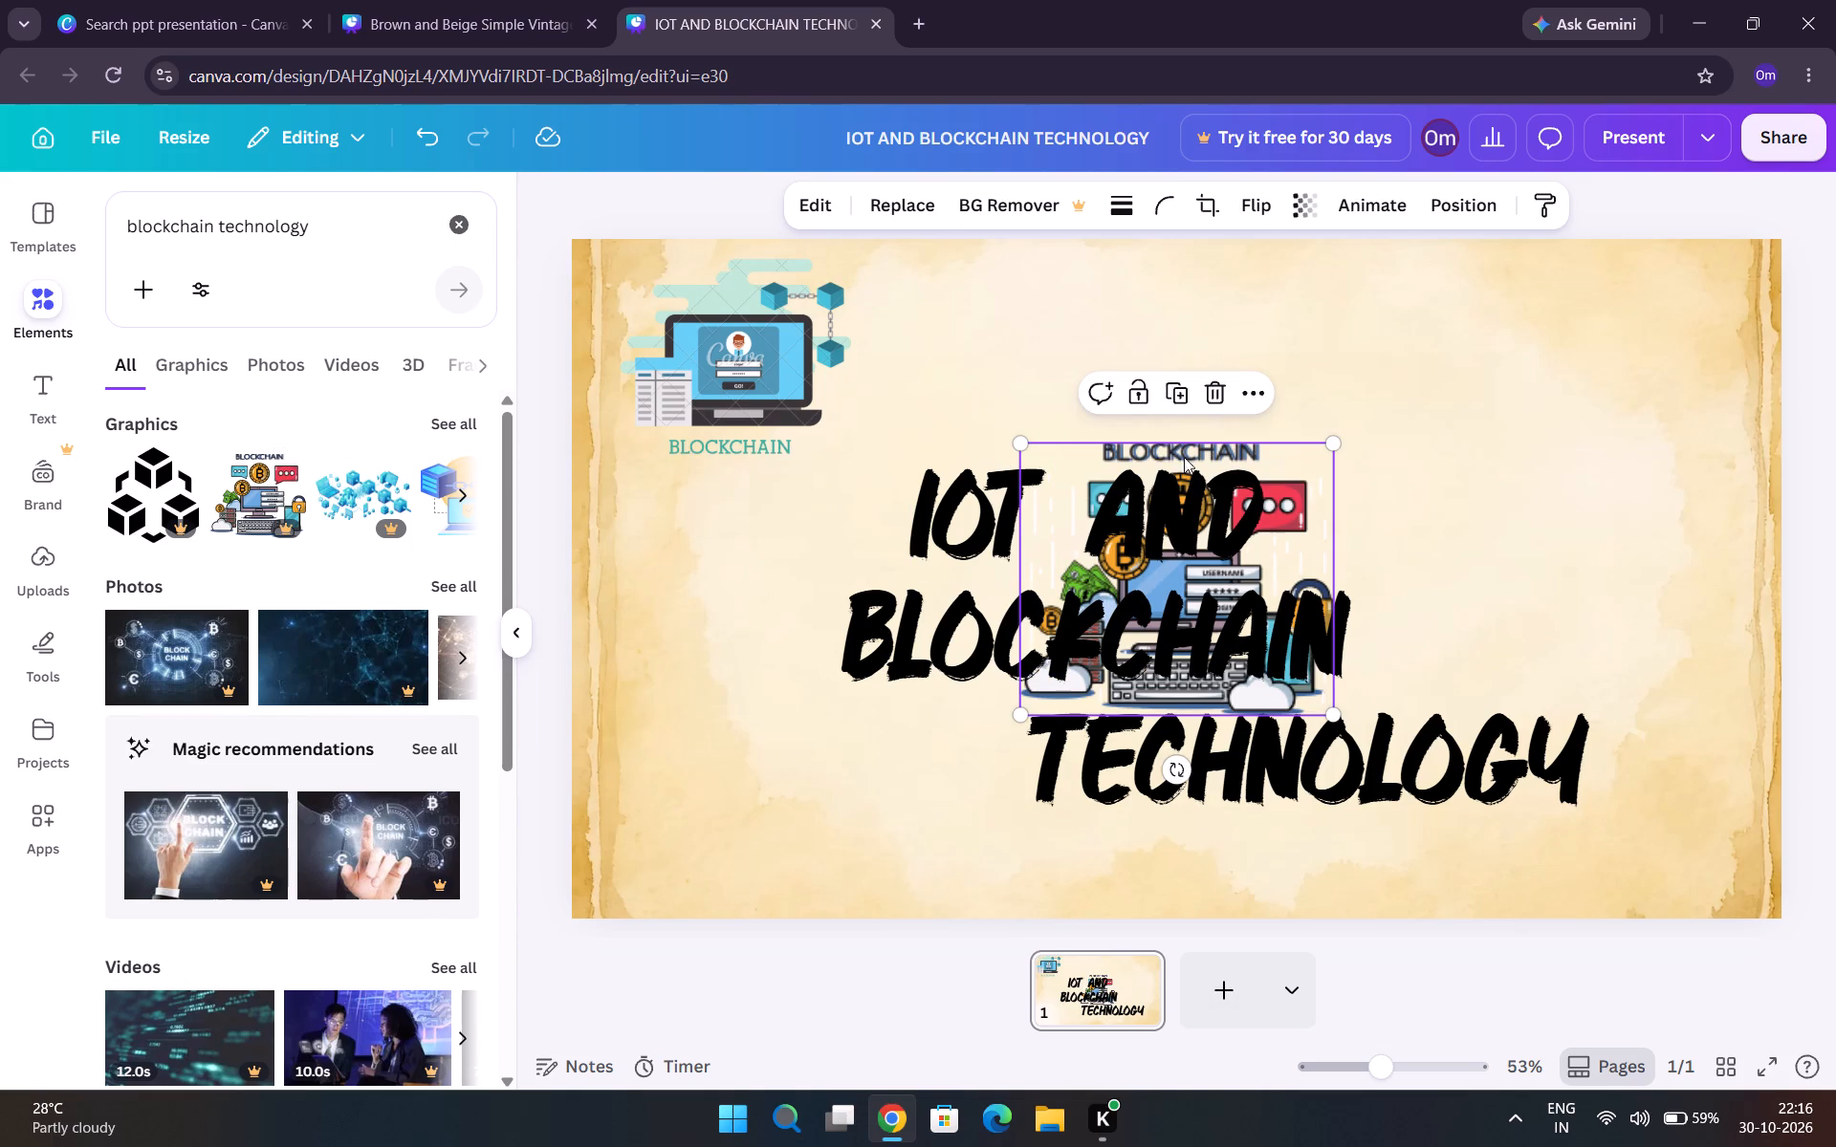
Move the bitcoin computer graphic to the page's upper-right corner and enlarge it slightly.
{"action": "left_click_drag", "start_coordinate": [1076, 464], "coordinate": [1436, 296]}
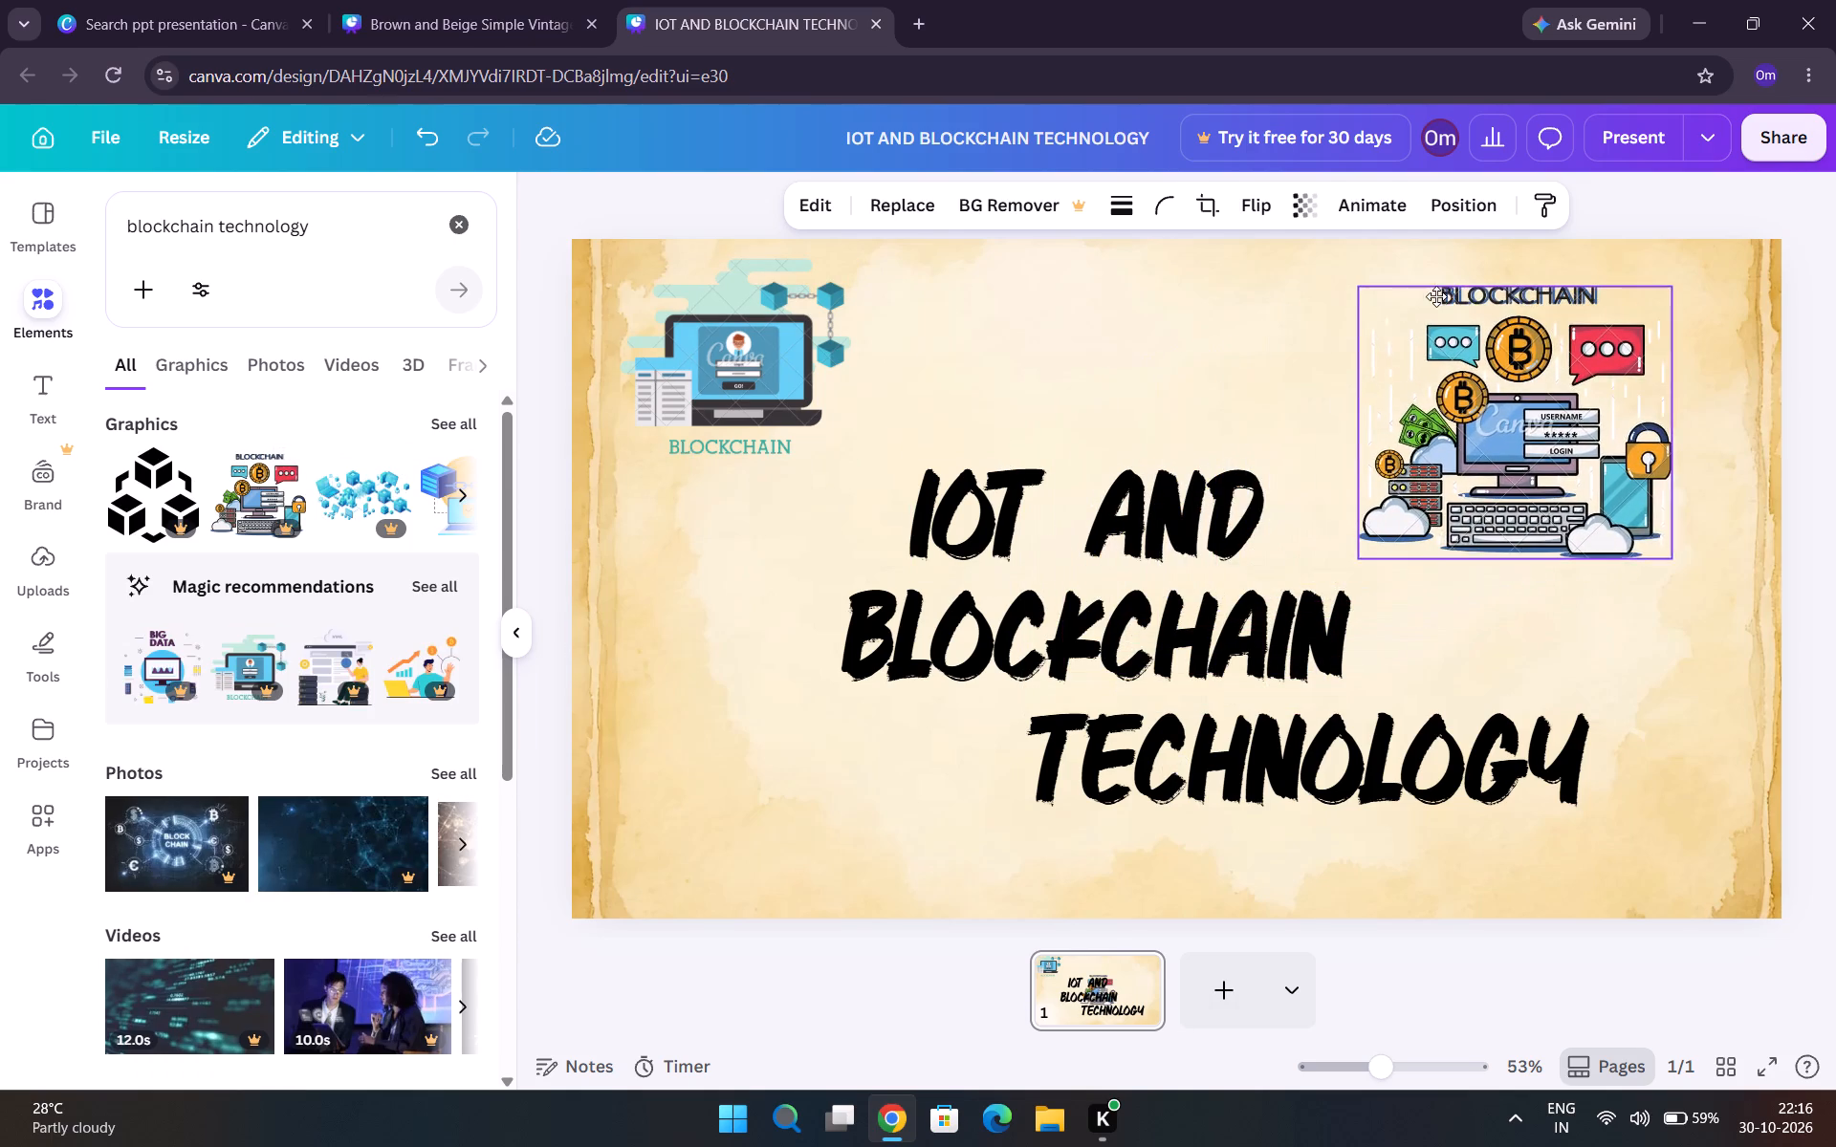
{"action": "left_click_drag", "start_coordinate": [1436, 296], "coordinate": [1422, 299]}
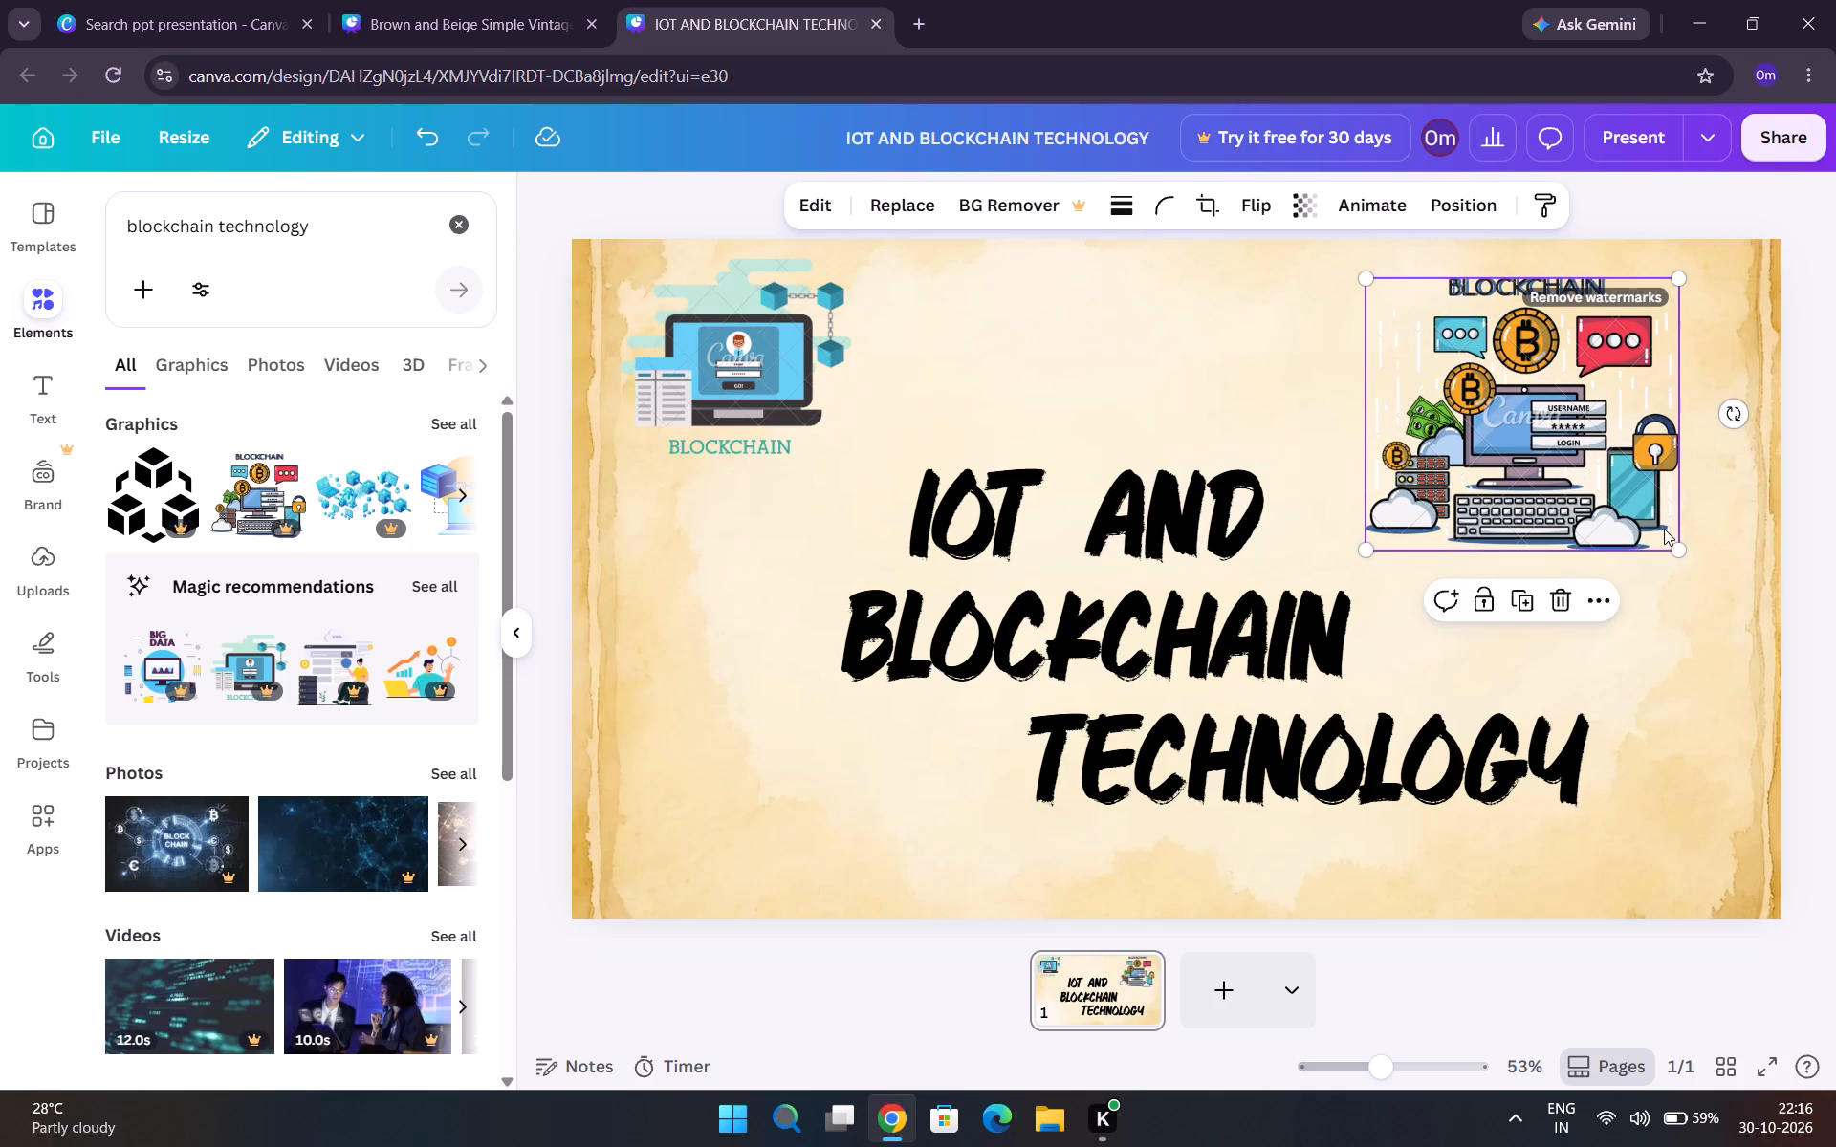
{"action": "left_click_drag", "start_coordinate": [1672, 545], "coordinate": [1696, 586]}
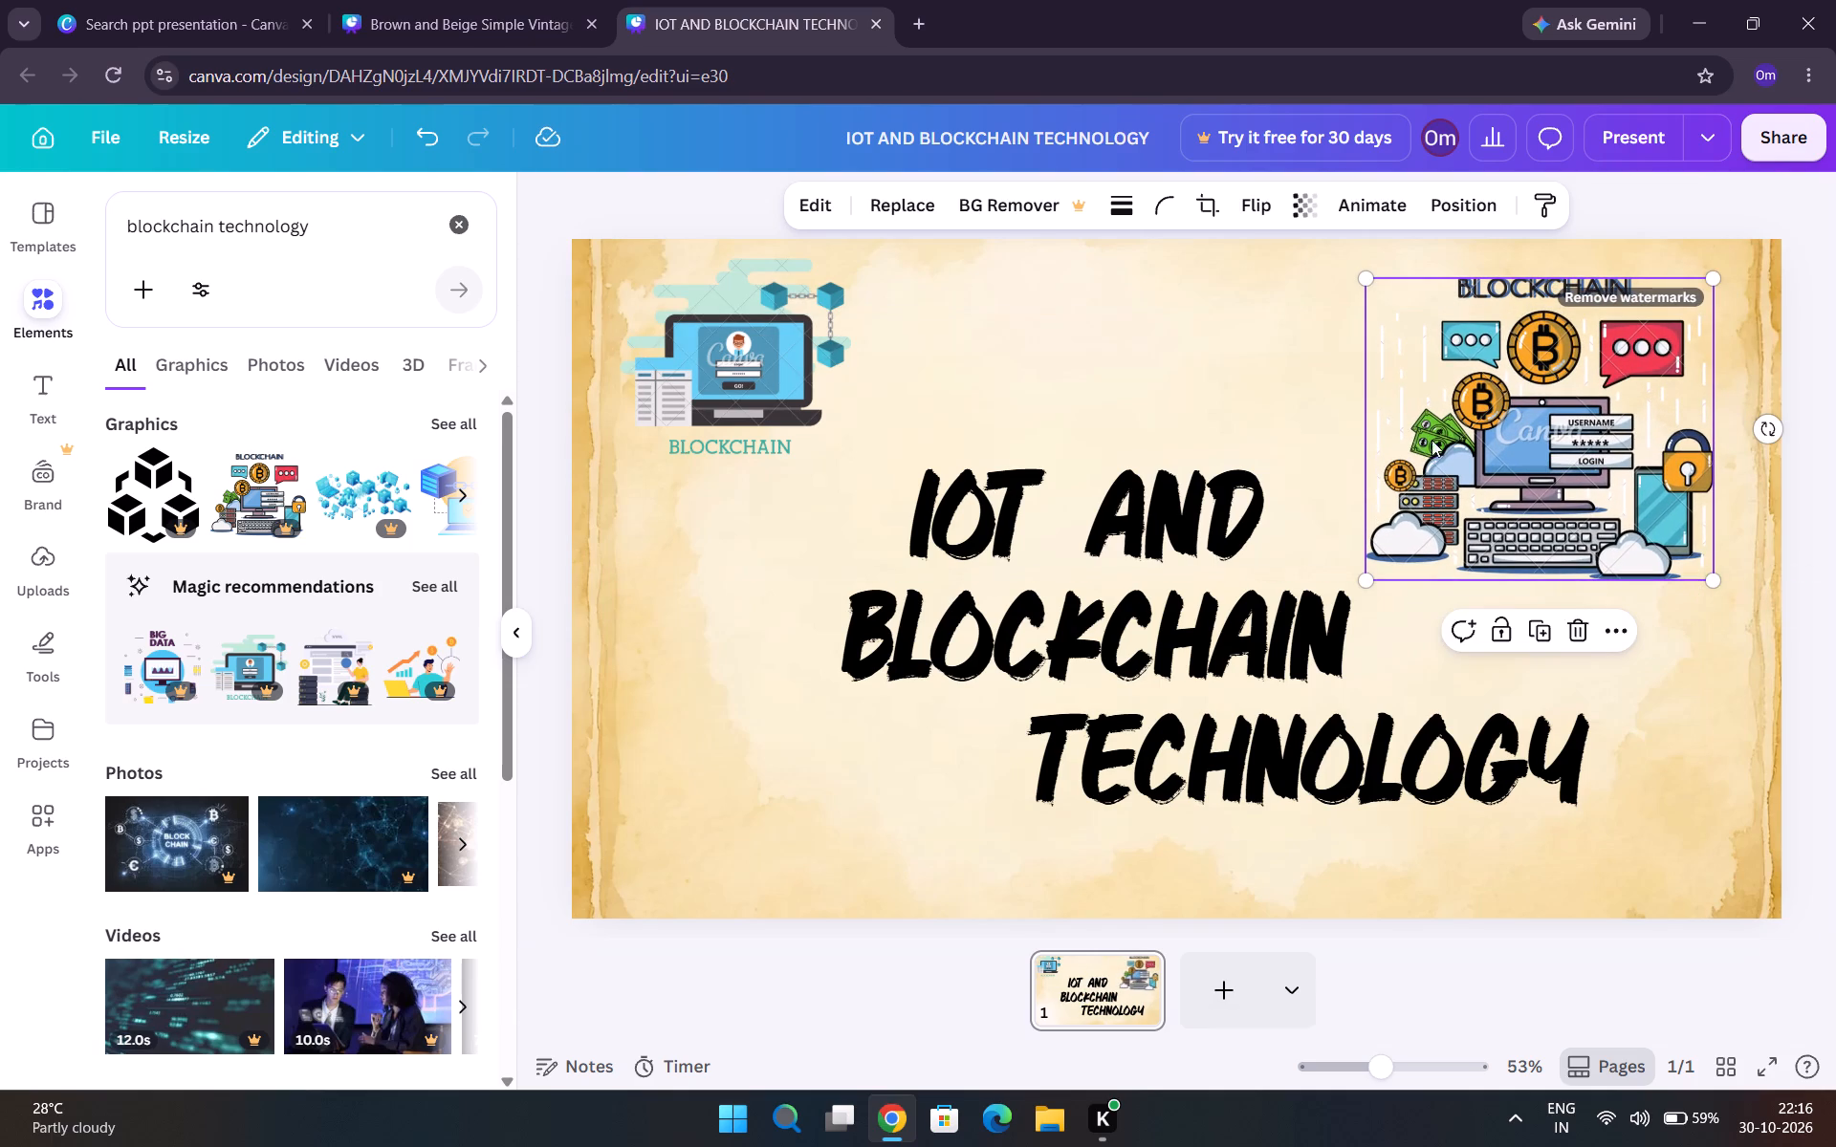
{"action": "left_click", "coordinate": [1194, 353]}
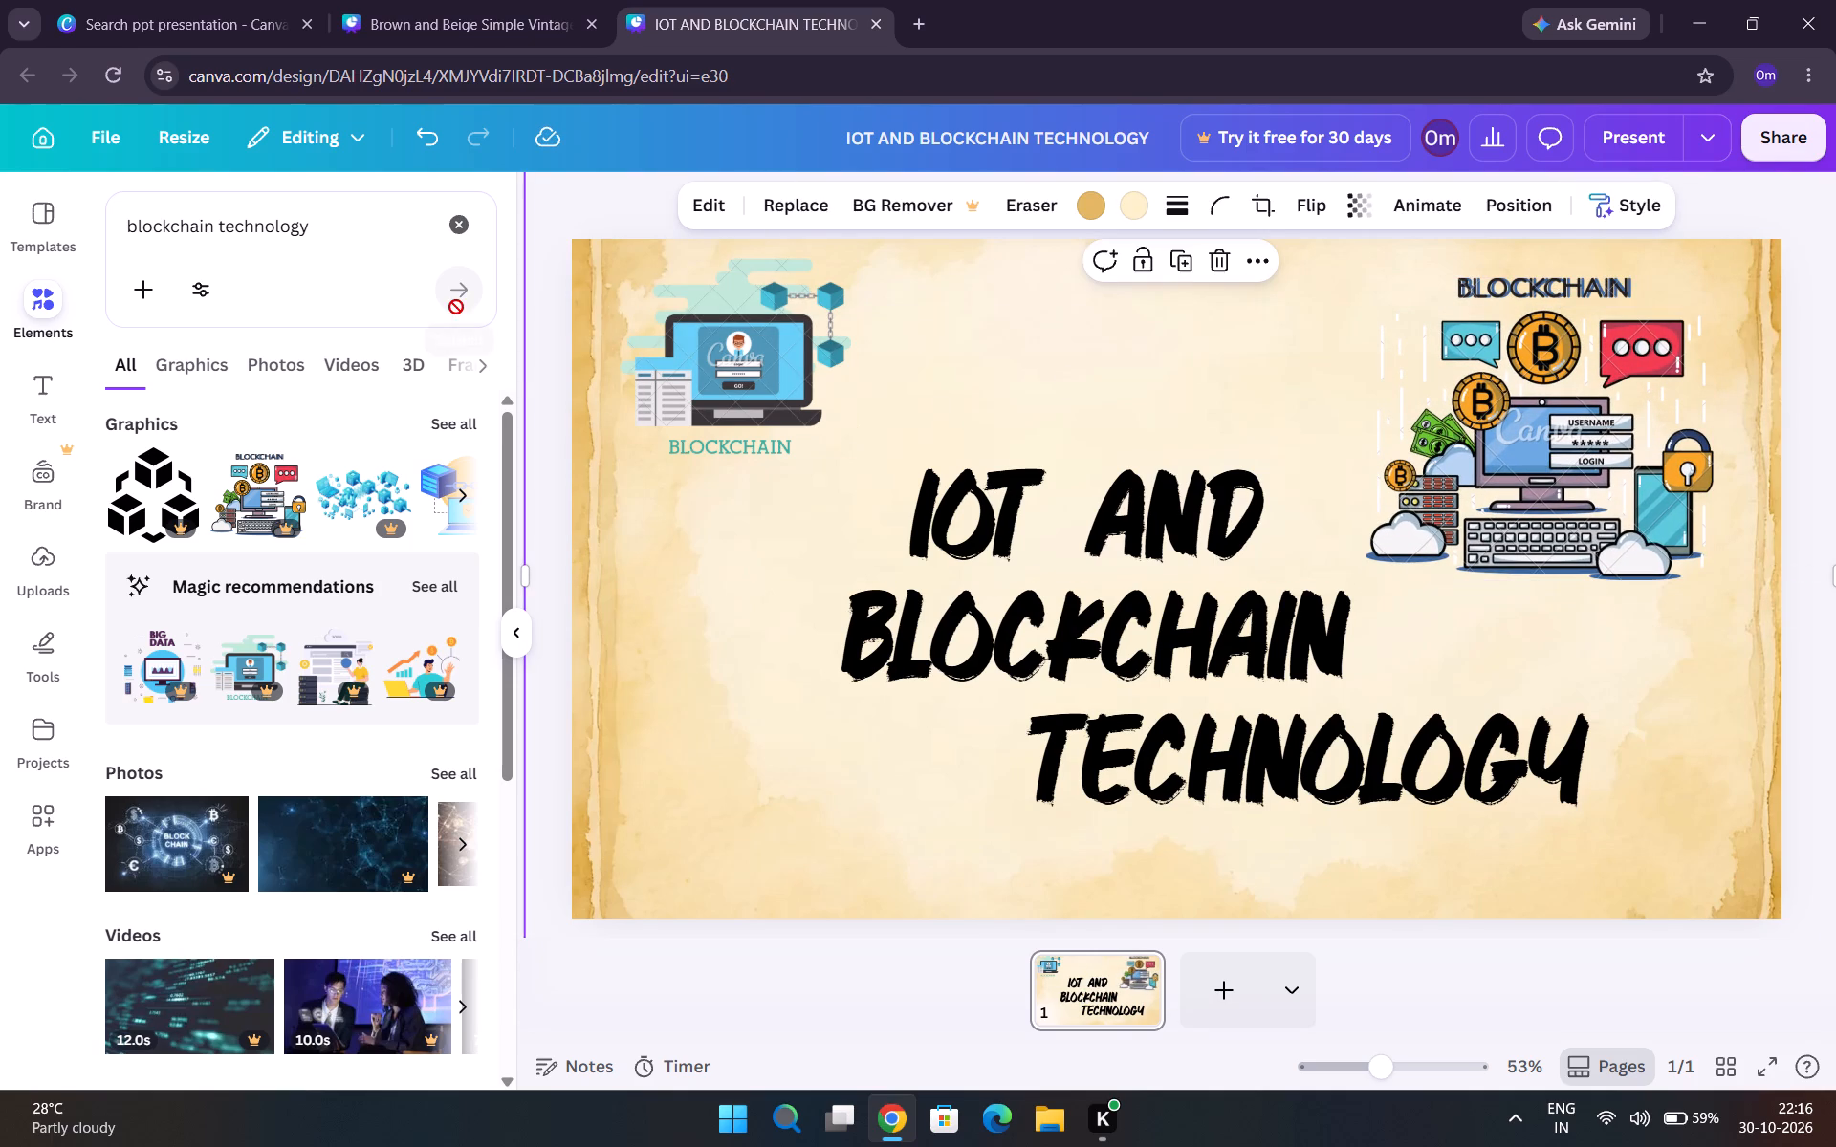
Search the design elements for "computer logo", replacing the "blockchain technology" search.
{"action": "scroll", "coordinate": [389, 625], "scroll_direction": "down", "scroll_amount": 5}
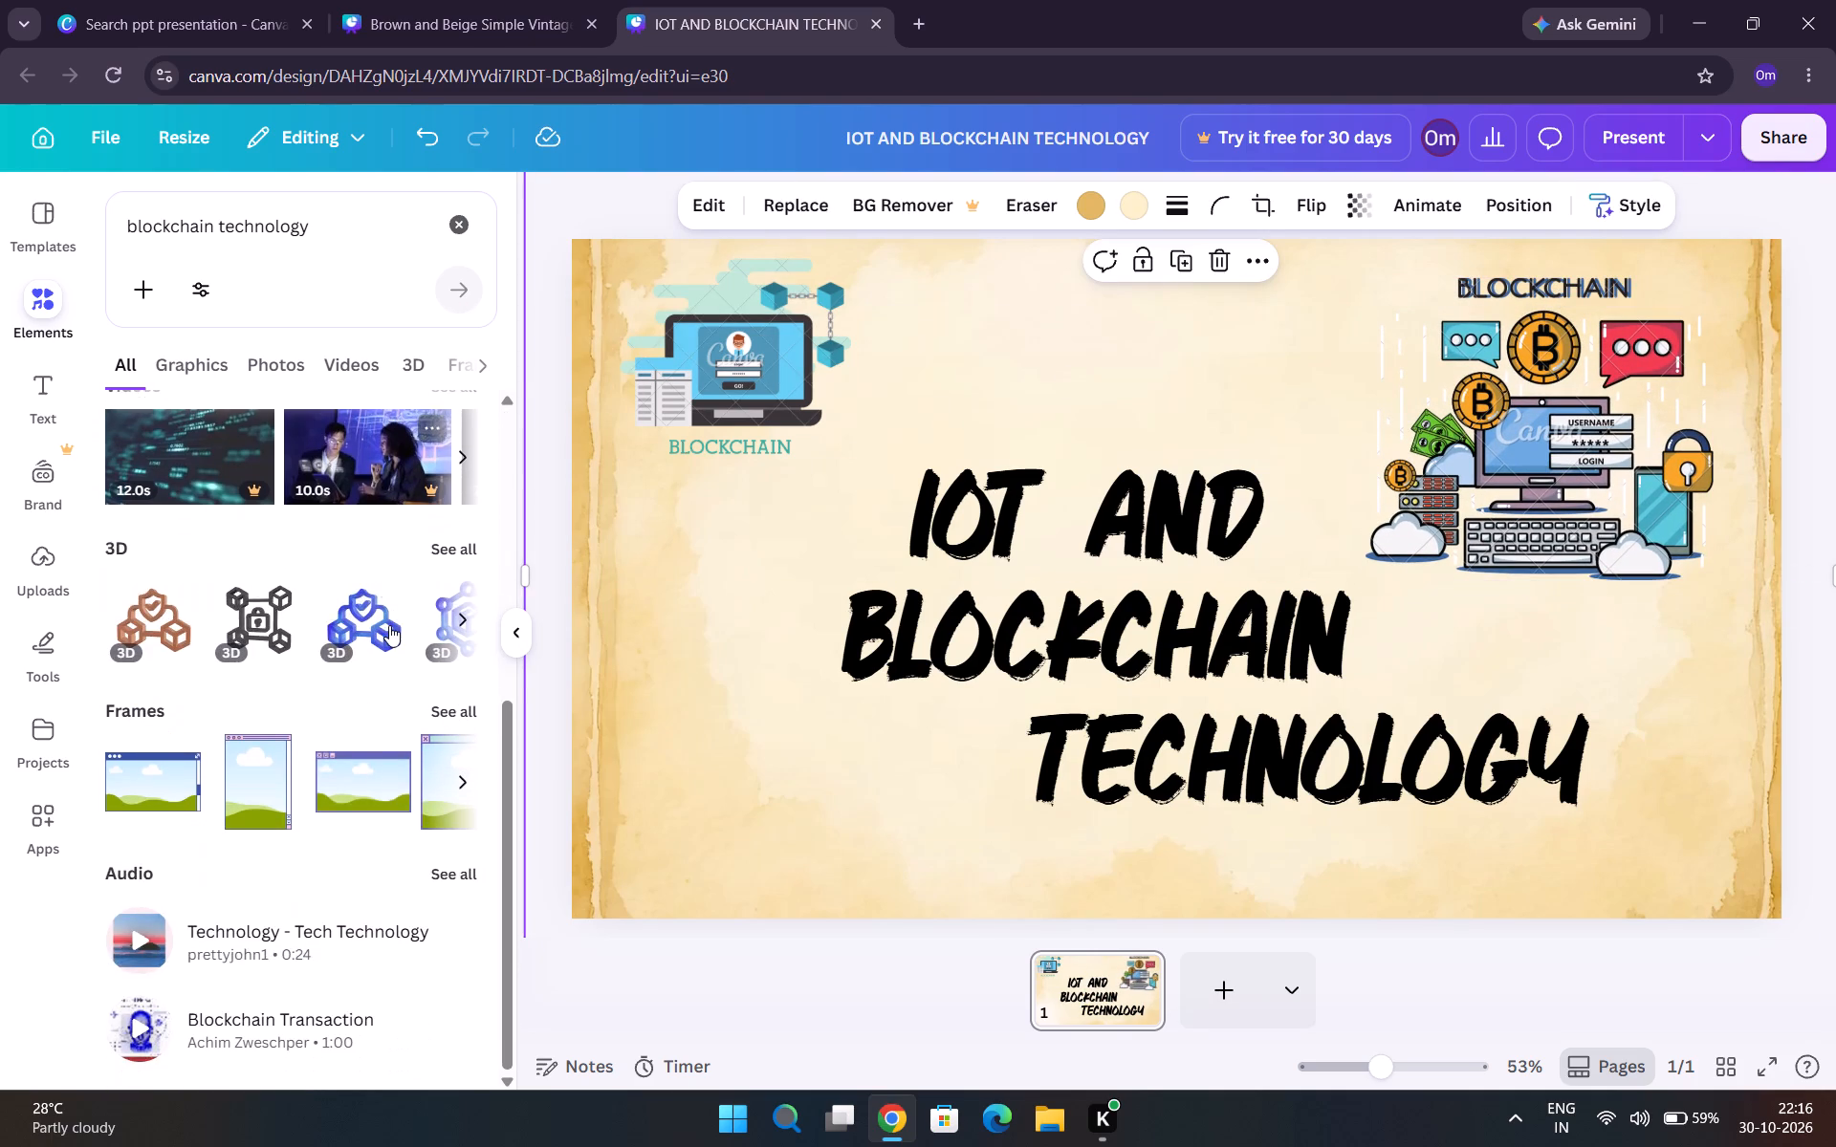
{"action": "scroll", "coordinate": [389, 625], "scroll_direction": "up", "scroll_amount": 6}
{"action": "left_click", "coordinate": [341, 301]}
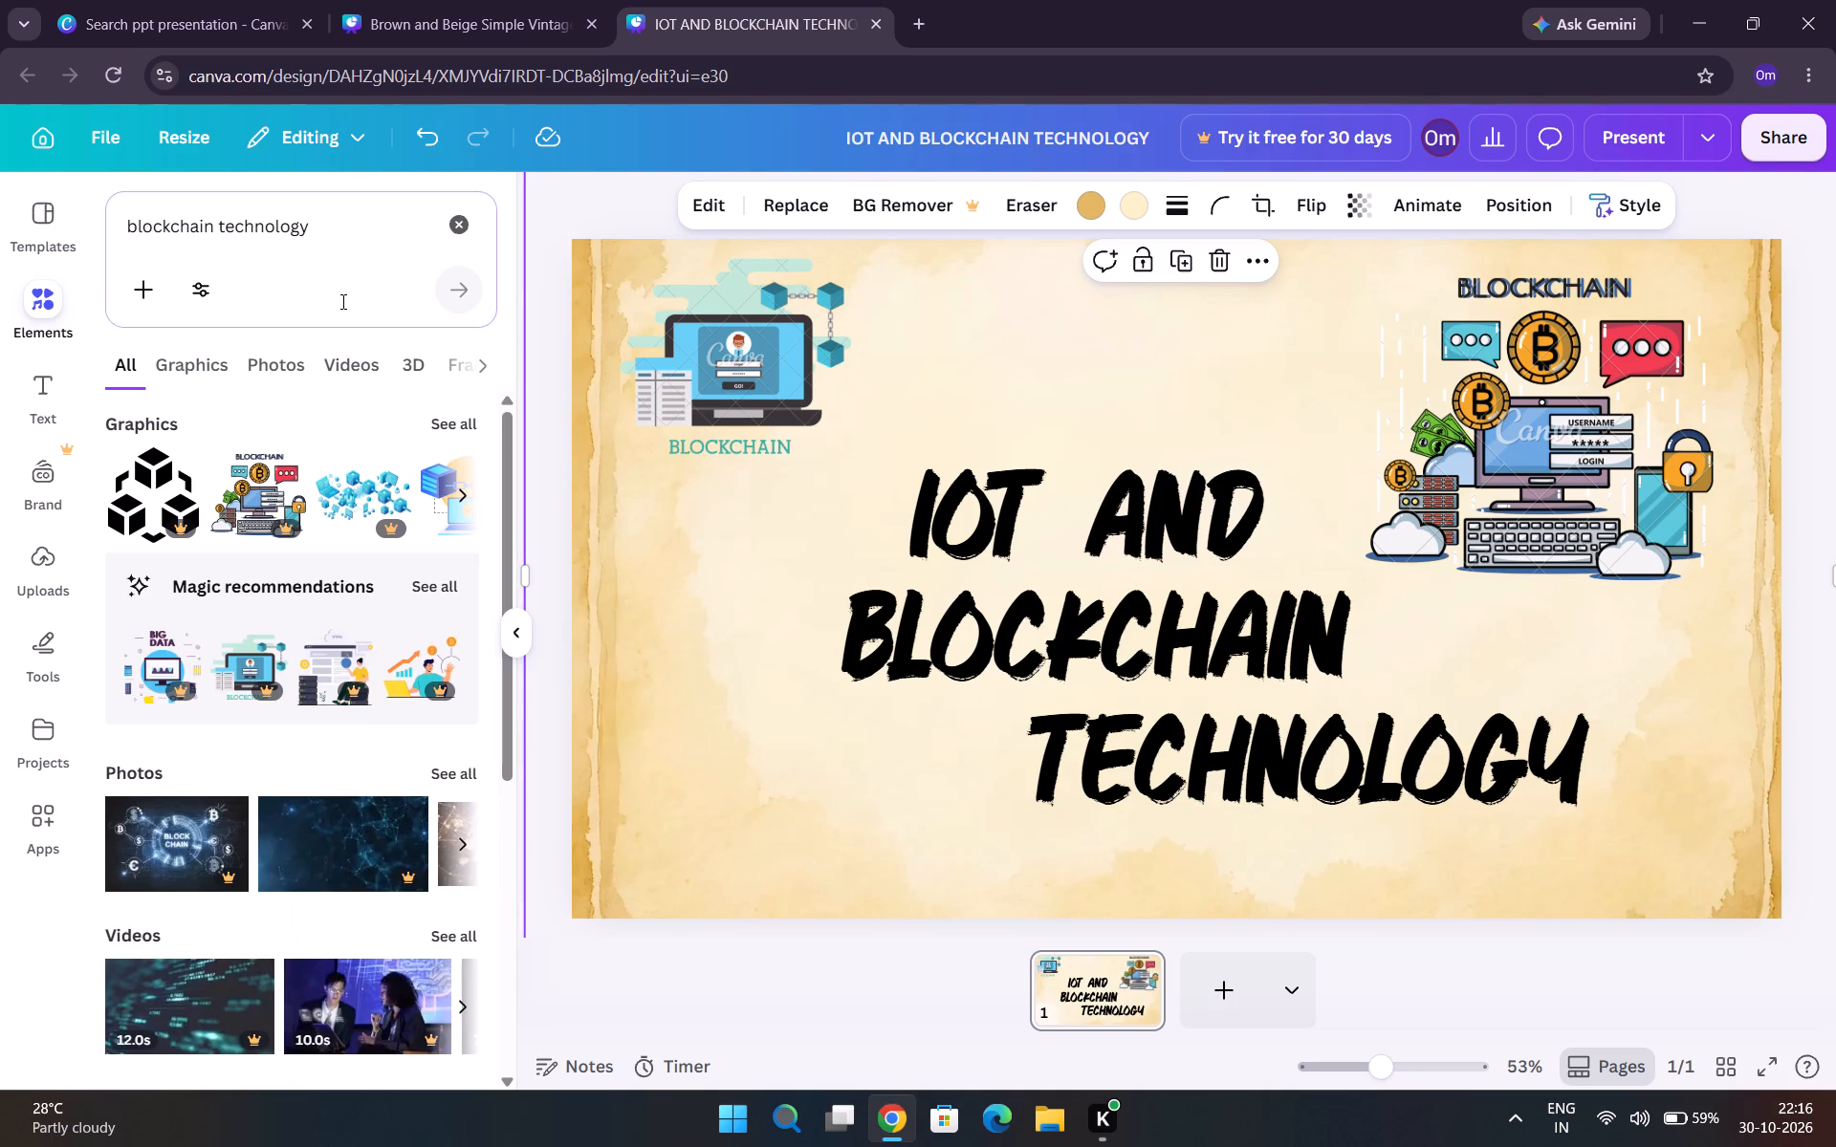
{"action": "left_click", "coordinate": [339, 231]}
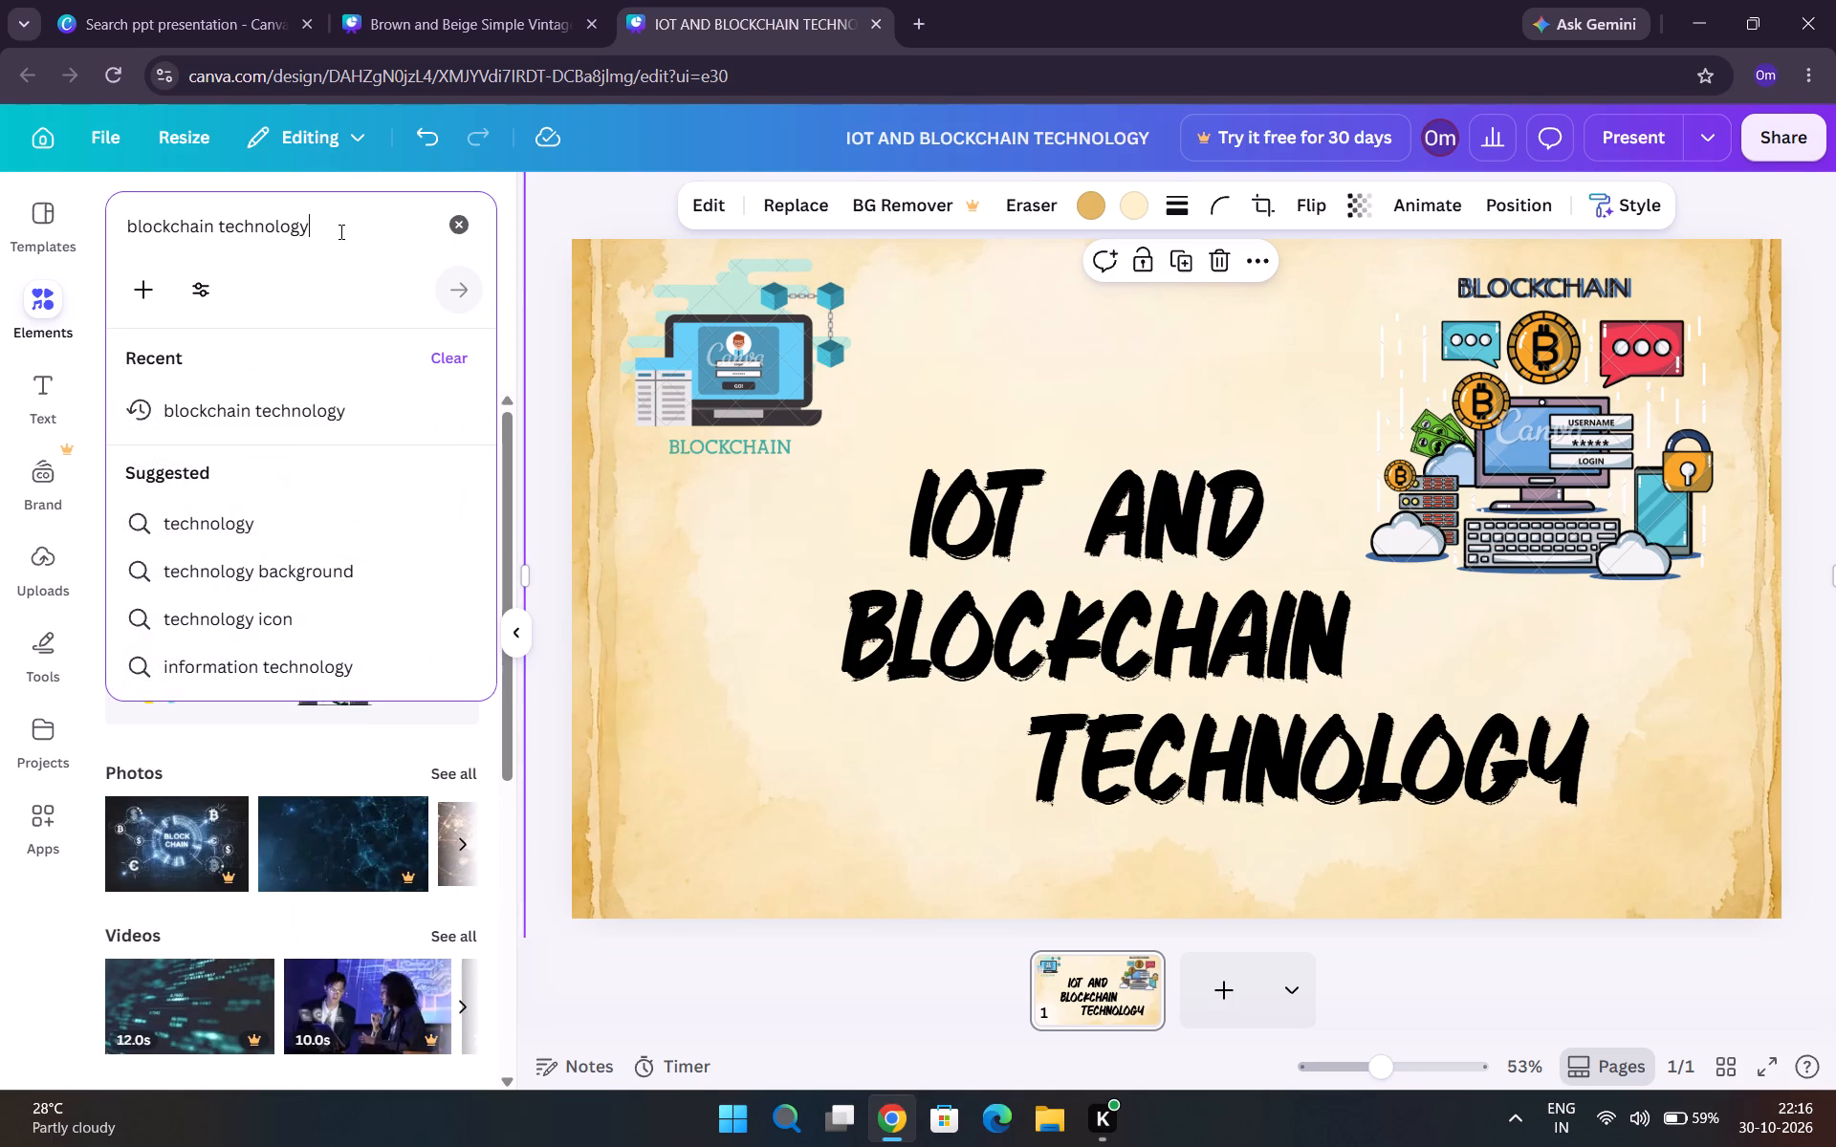
{"action": "key", "text": "BackSpace"}
{"action": "key", "text": "BackSpace"}
{"action": "key", "text": "BackSpace"}
{"action": "key", "text": "BackSpace"}
{"action": "key", "text": "BackSpace"}
{"action": "key", "text": "BackSpace"}
{"action": "key", "text": "BackSpace"}
{"action": "key", "text": "BackSpace"}
{"action": "key", "text": "BackSpace"}
{"action": "key", "text": "BackSpace"}
{"action": "key", "text": "BackSpace"}
{"action": "key", "text": "BackSpace"}
{"action": "key", "text": "BackSpace"}
{"action": "key", "text": "BackSpace"}
{"action": "key", "text": "BackSpace"}
{"action": "key", "text": "BackSpace"}
{"action": "key", "text": "BackSpace"}
{"action": "key", "text": "BackSpace"}
{"action": "key", "text": "BackSpace"}
{"action": "key", "text": "BackSpace"}
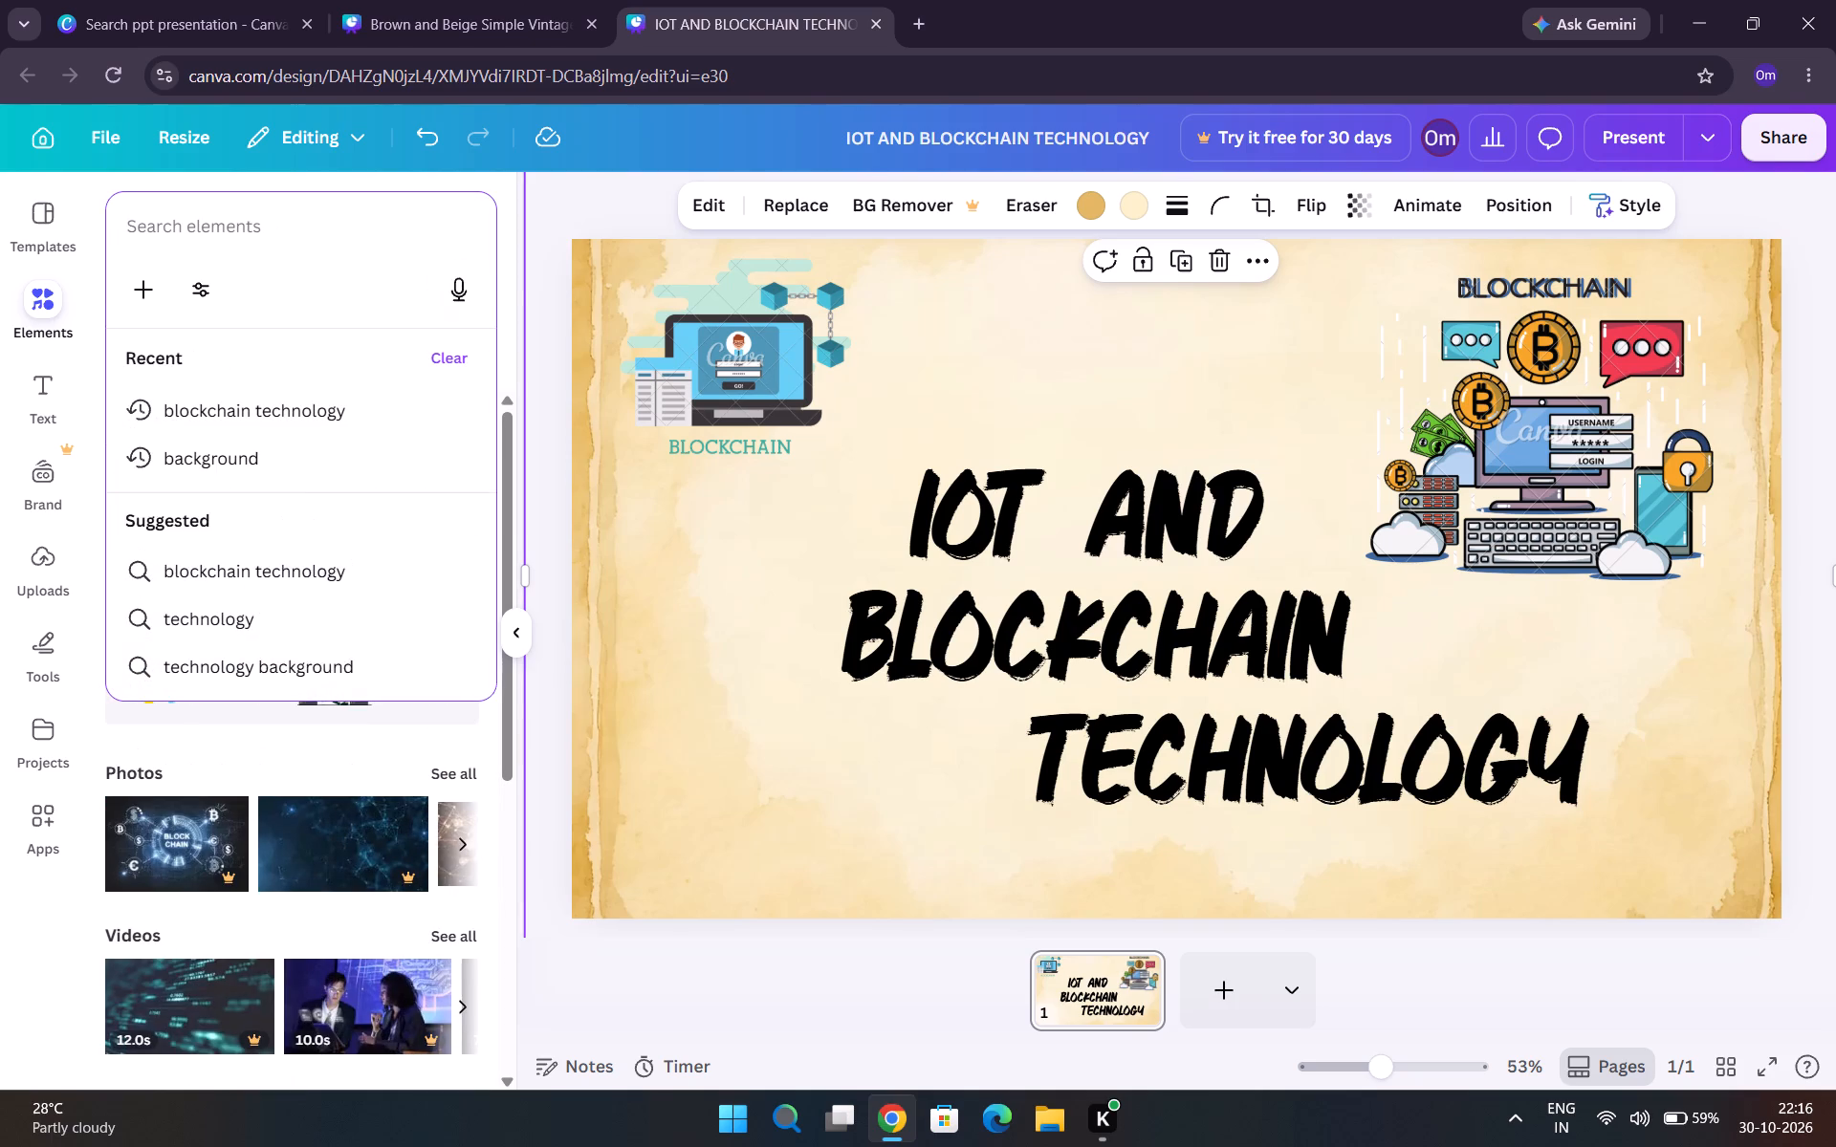
{"action": "type", "text": "COMPU"}
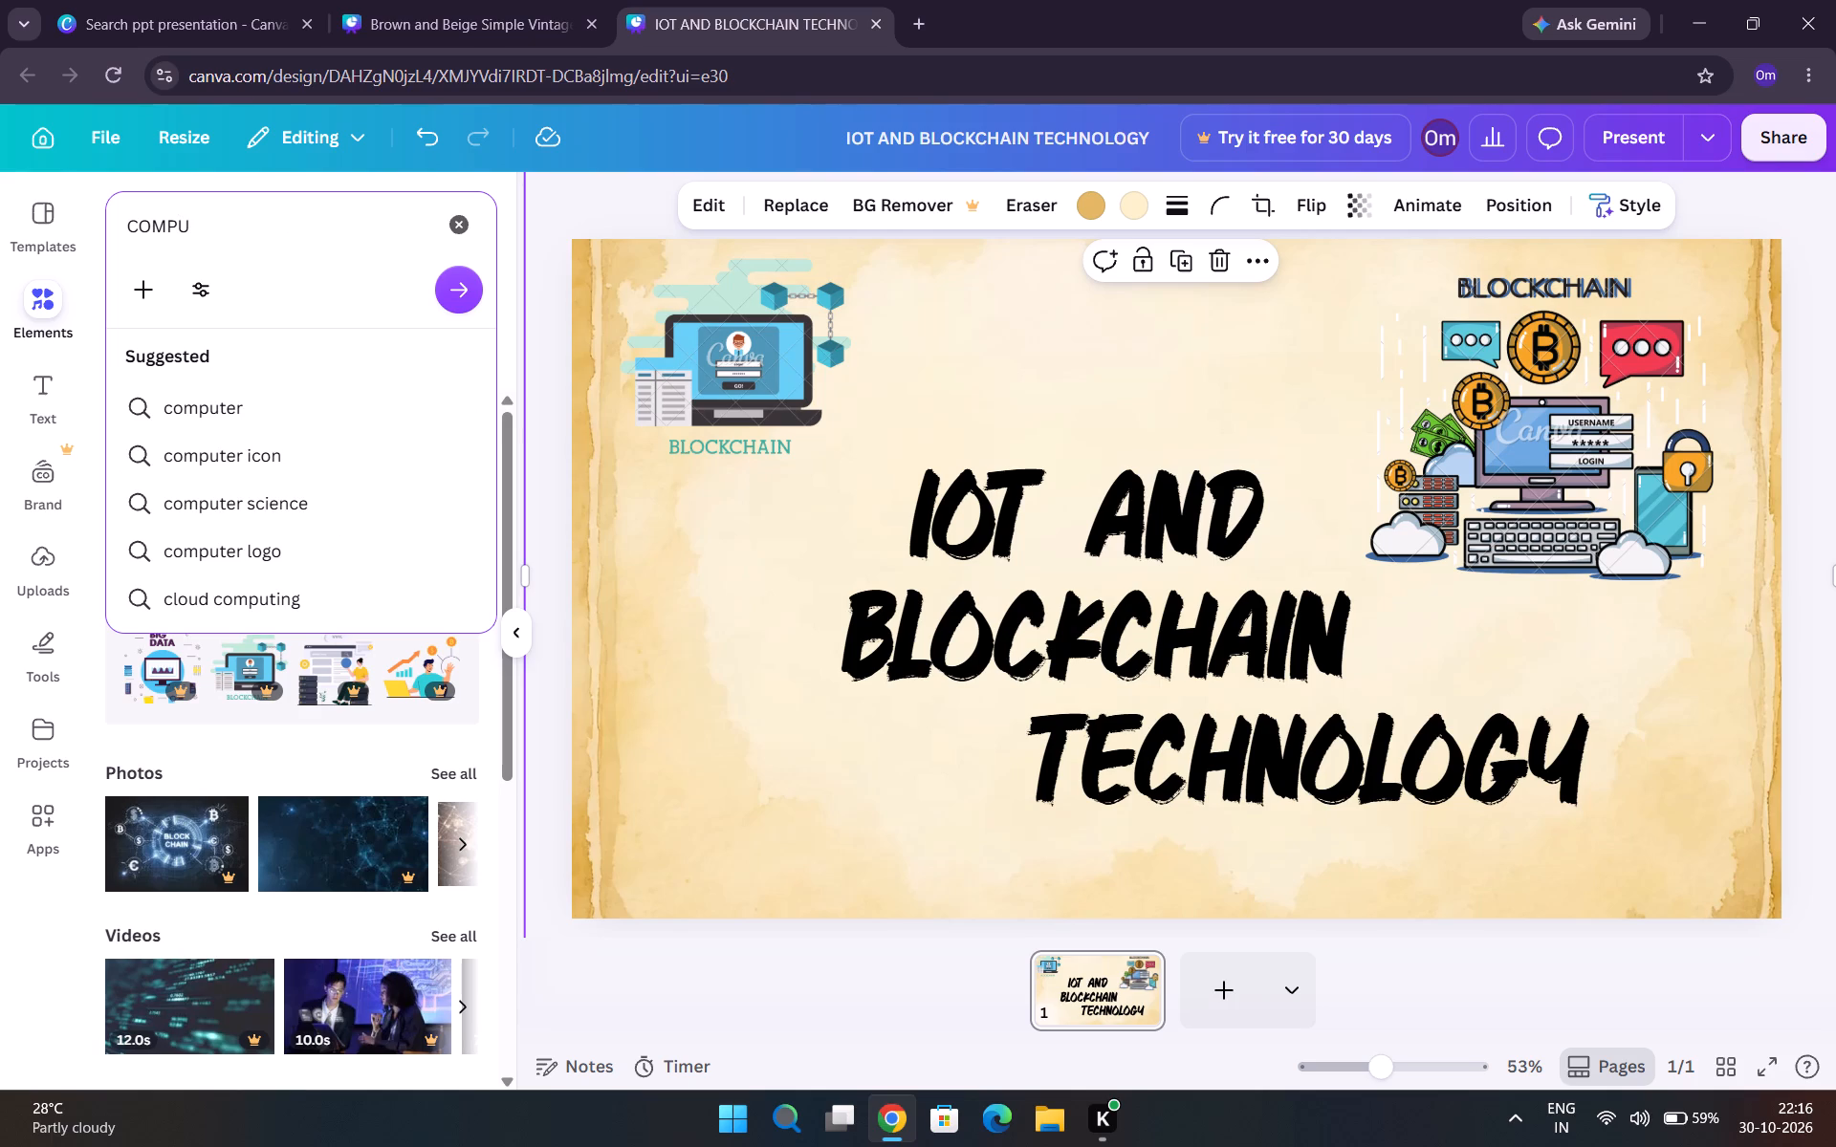
{"action": "type", "text": "TER"}
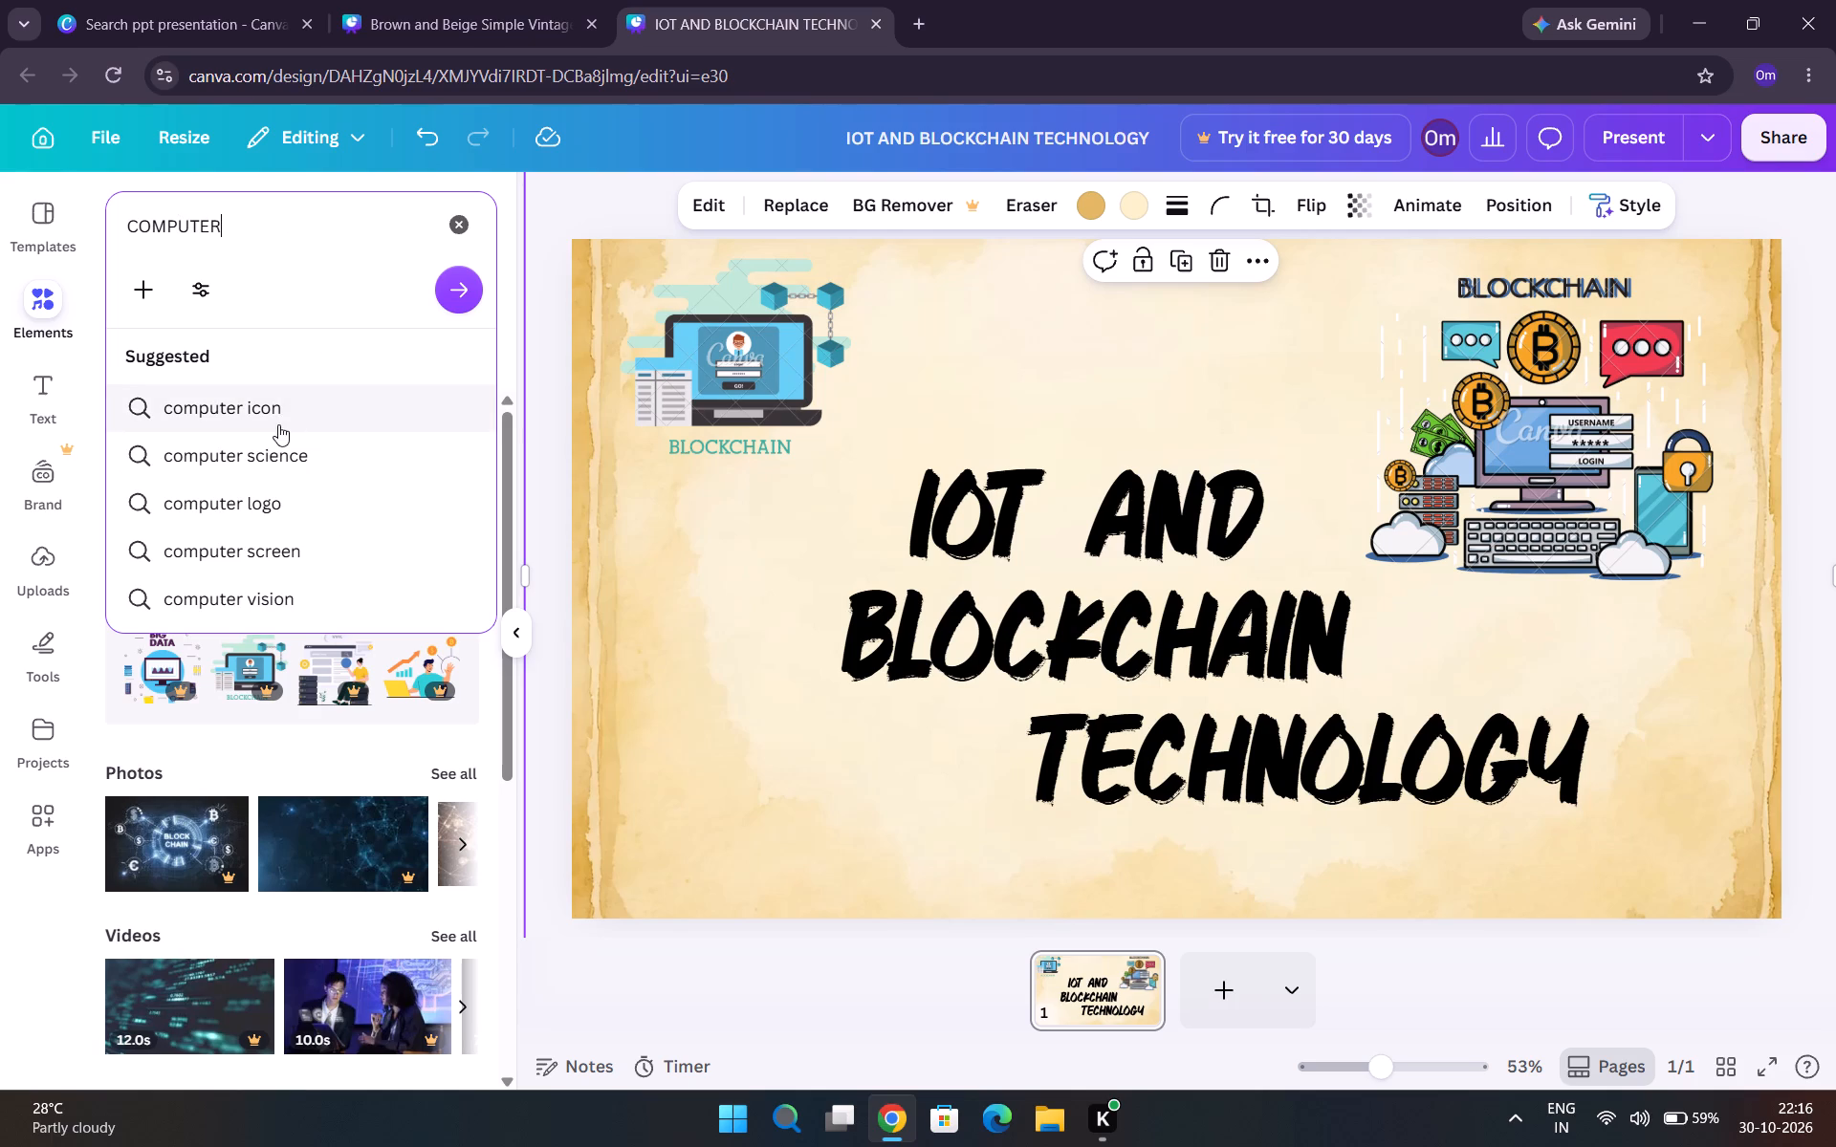
{"action": "left_click", "coordinate": [276, 500]}
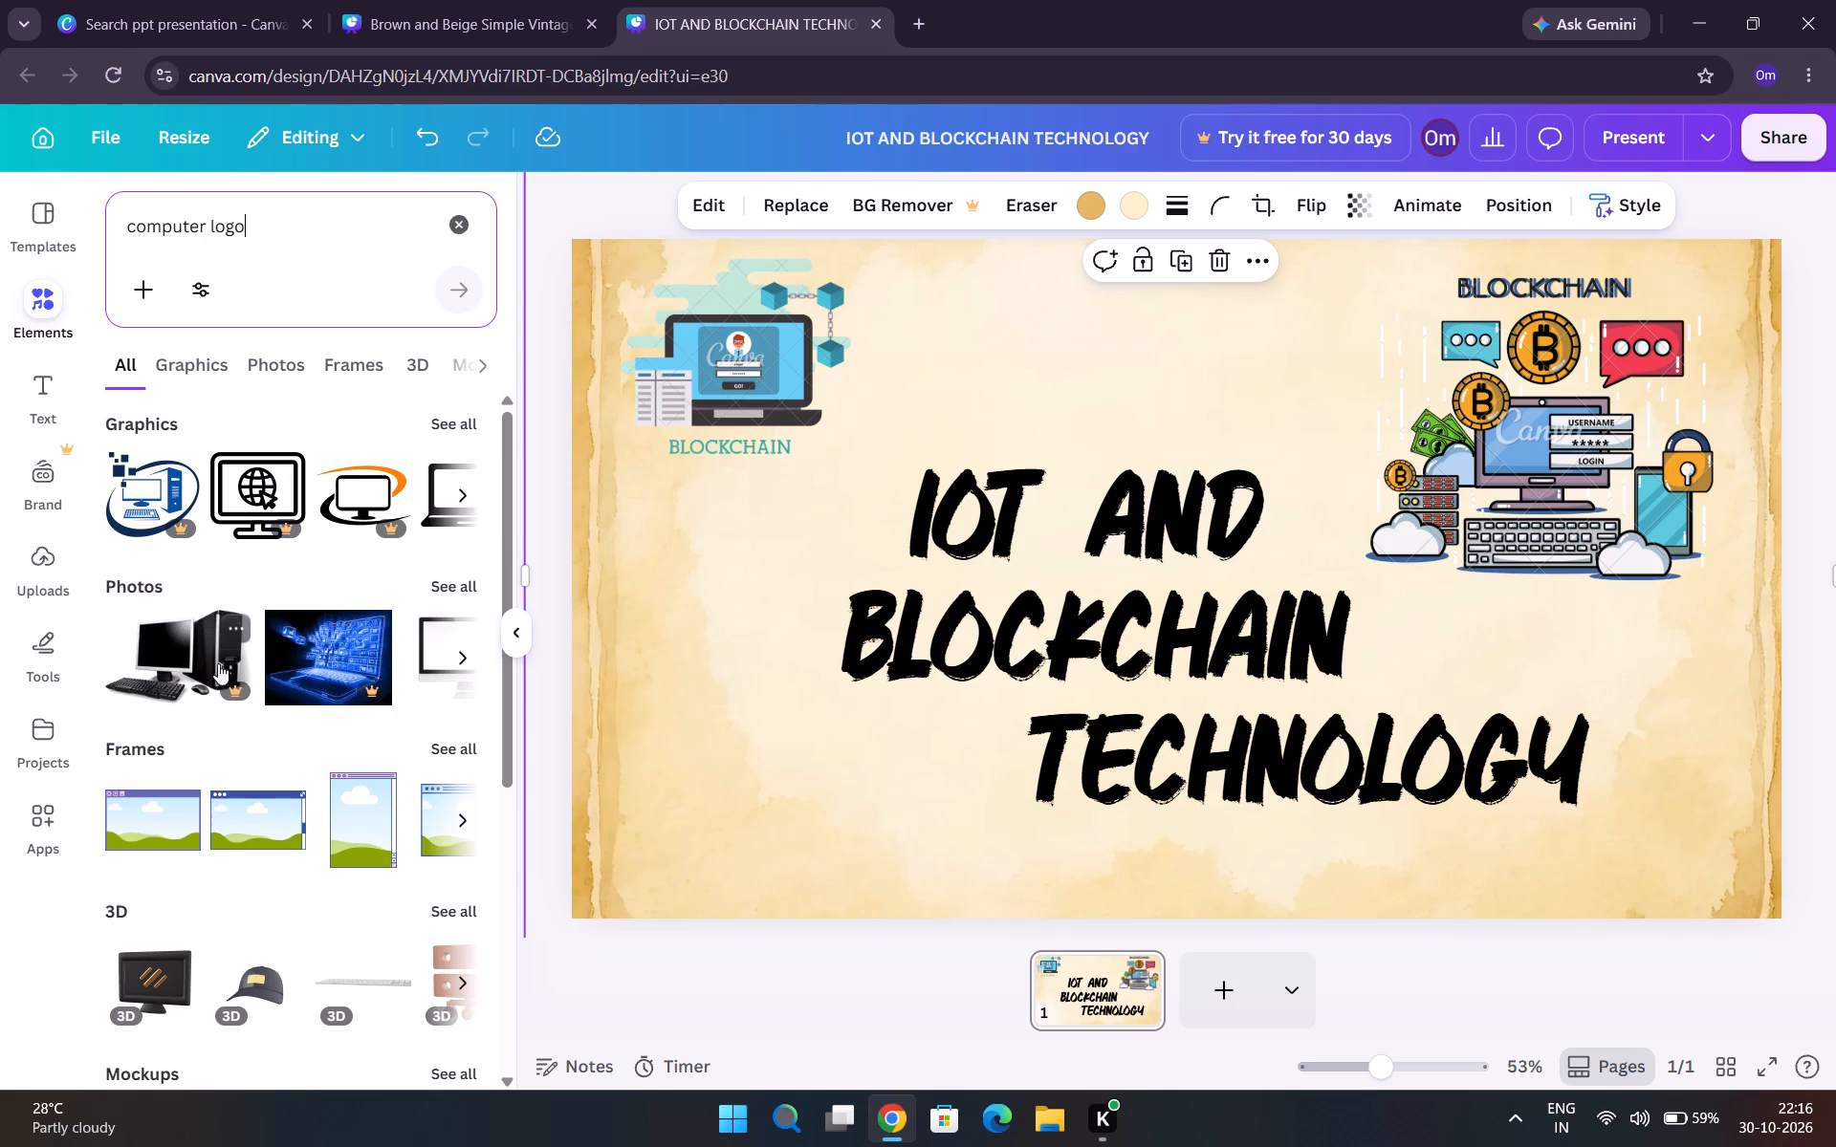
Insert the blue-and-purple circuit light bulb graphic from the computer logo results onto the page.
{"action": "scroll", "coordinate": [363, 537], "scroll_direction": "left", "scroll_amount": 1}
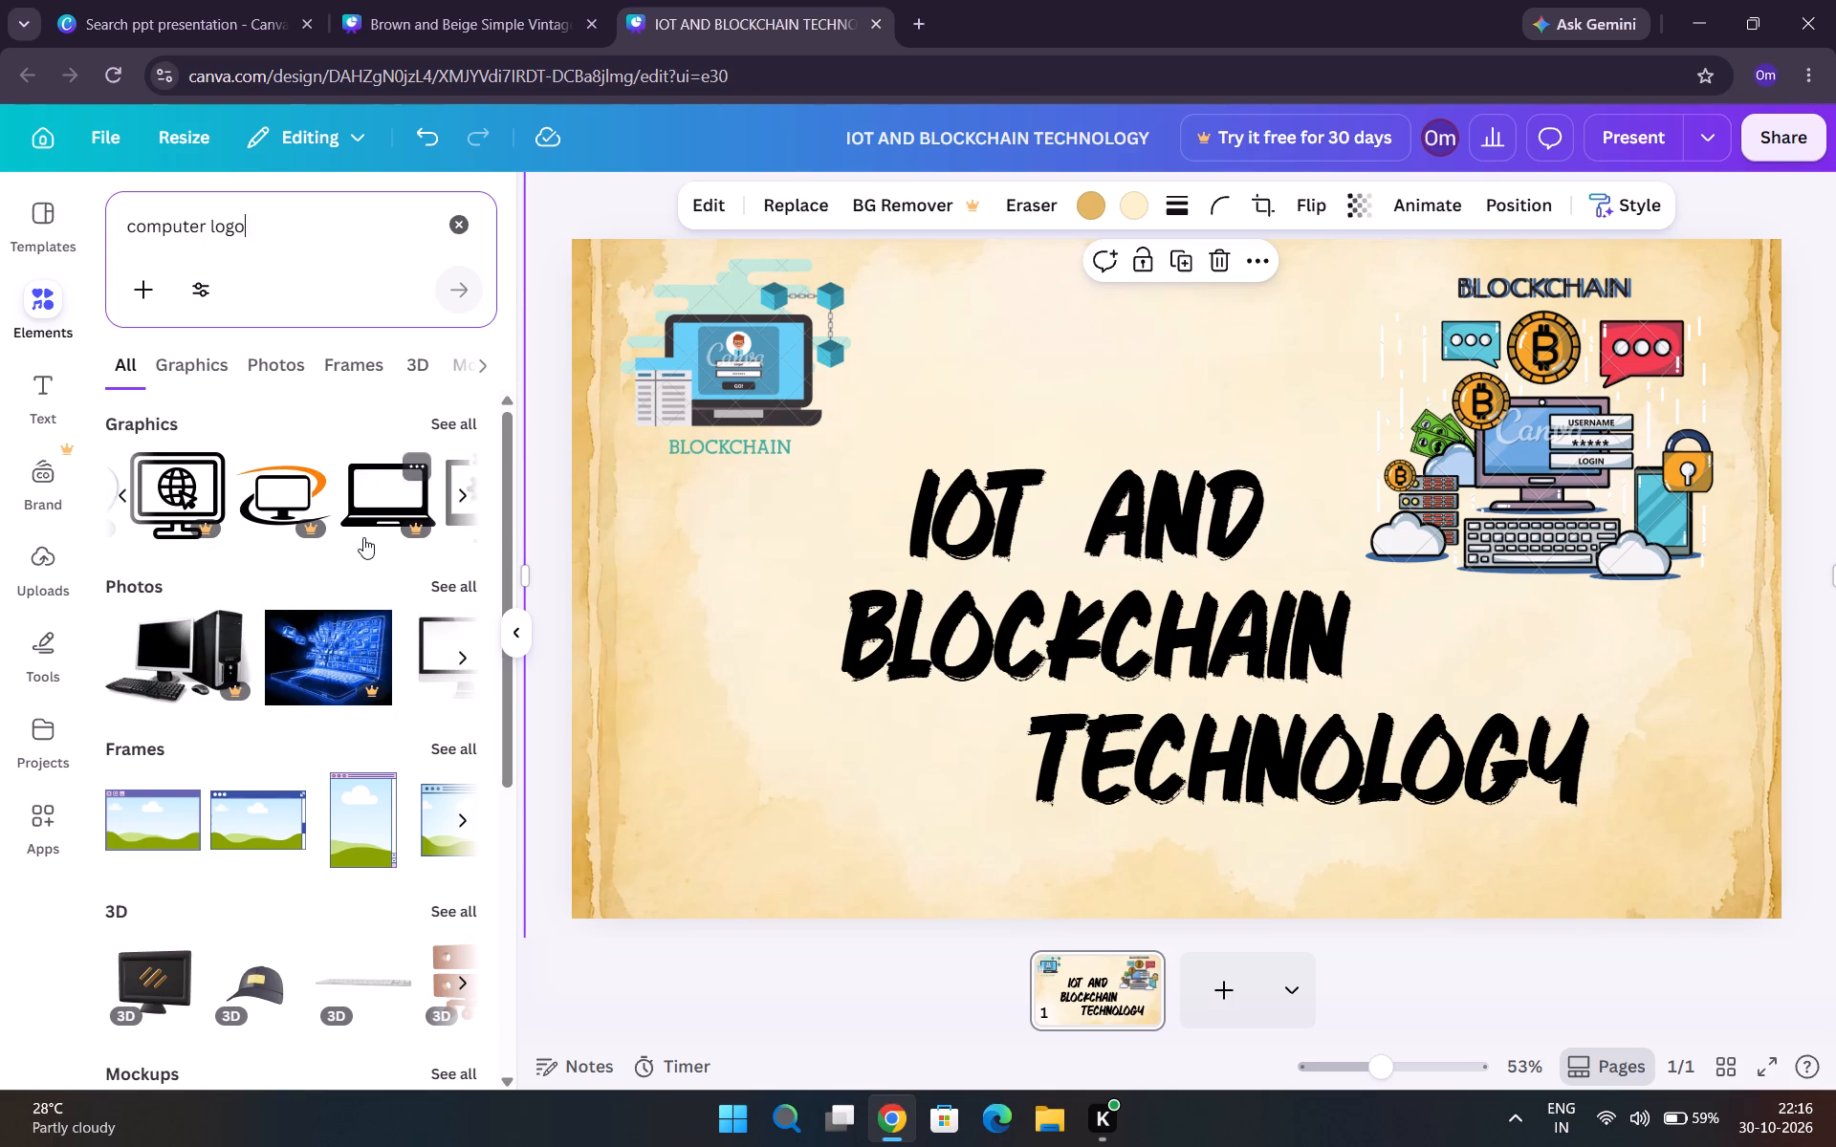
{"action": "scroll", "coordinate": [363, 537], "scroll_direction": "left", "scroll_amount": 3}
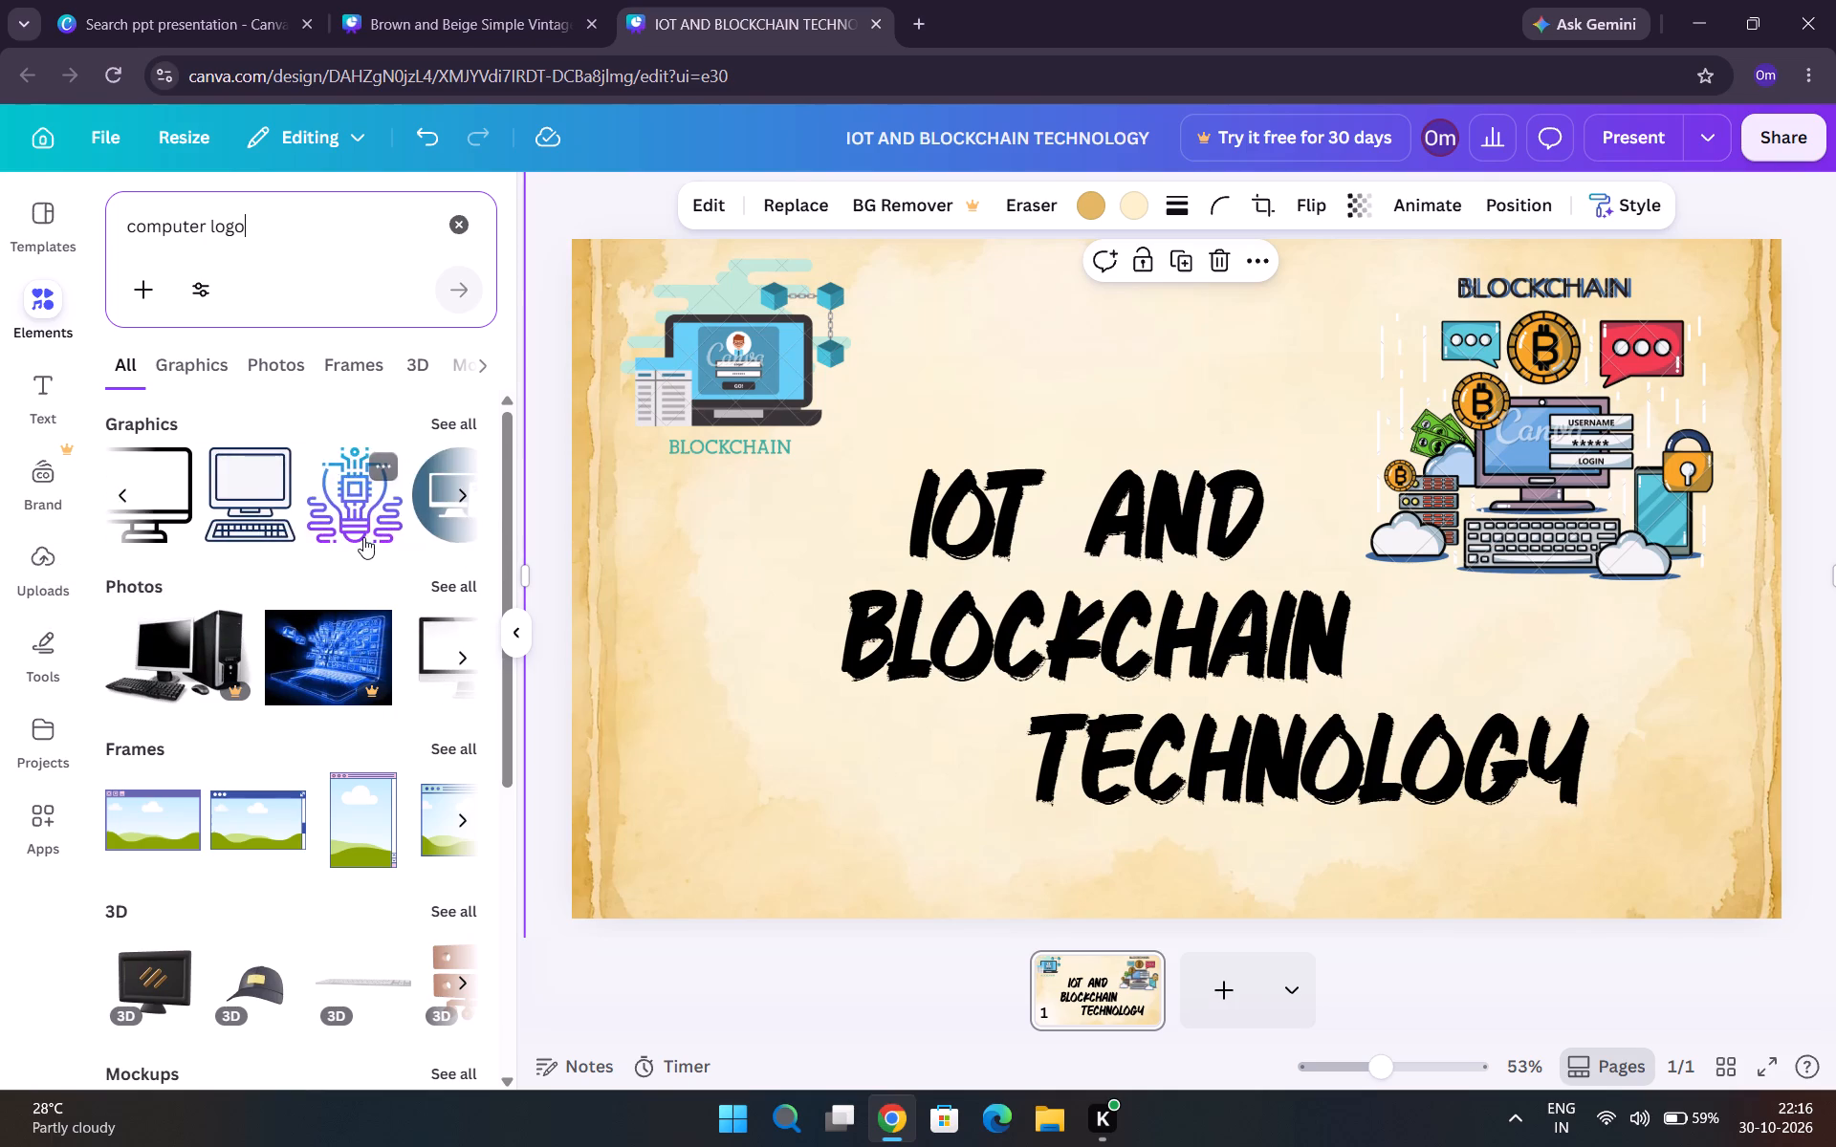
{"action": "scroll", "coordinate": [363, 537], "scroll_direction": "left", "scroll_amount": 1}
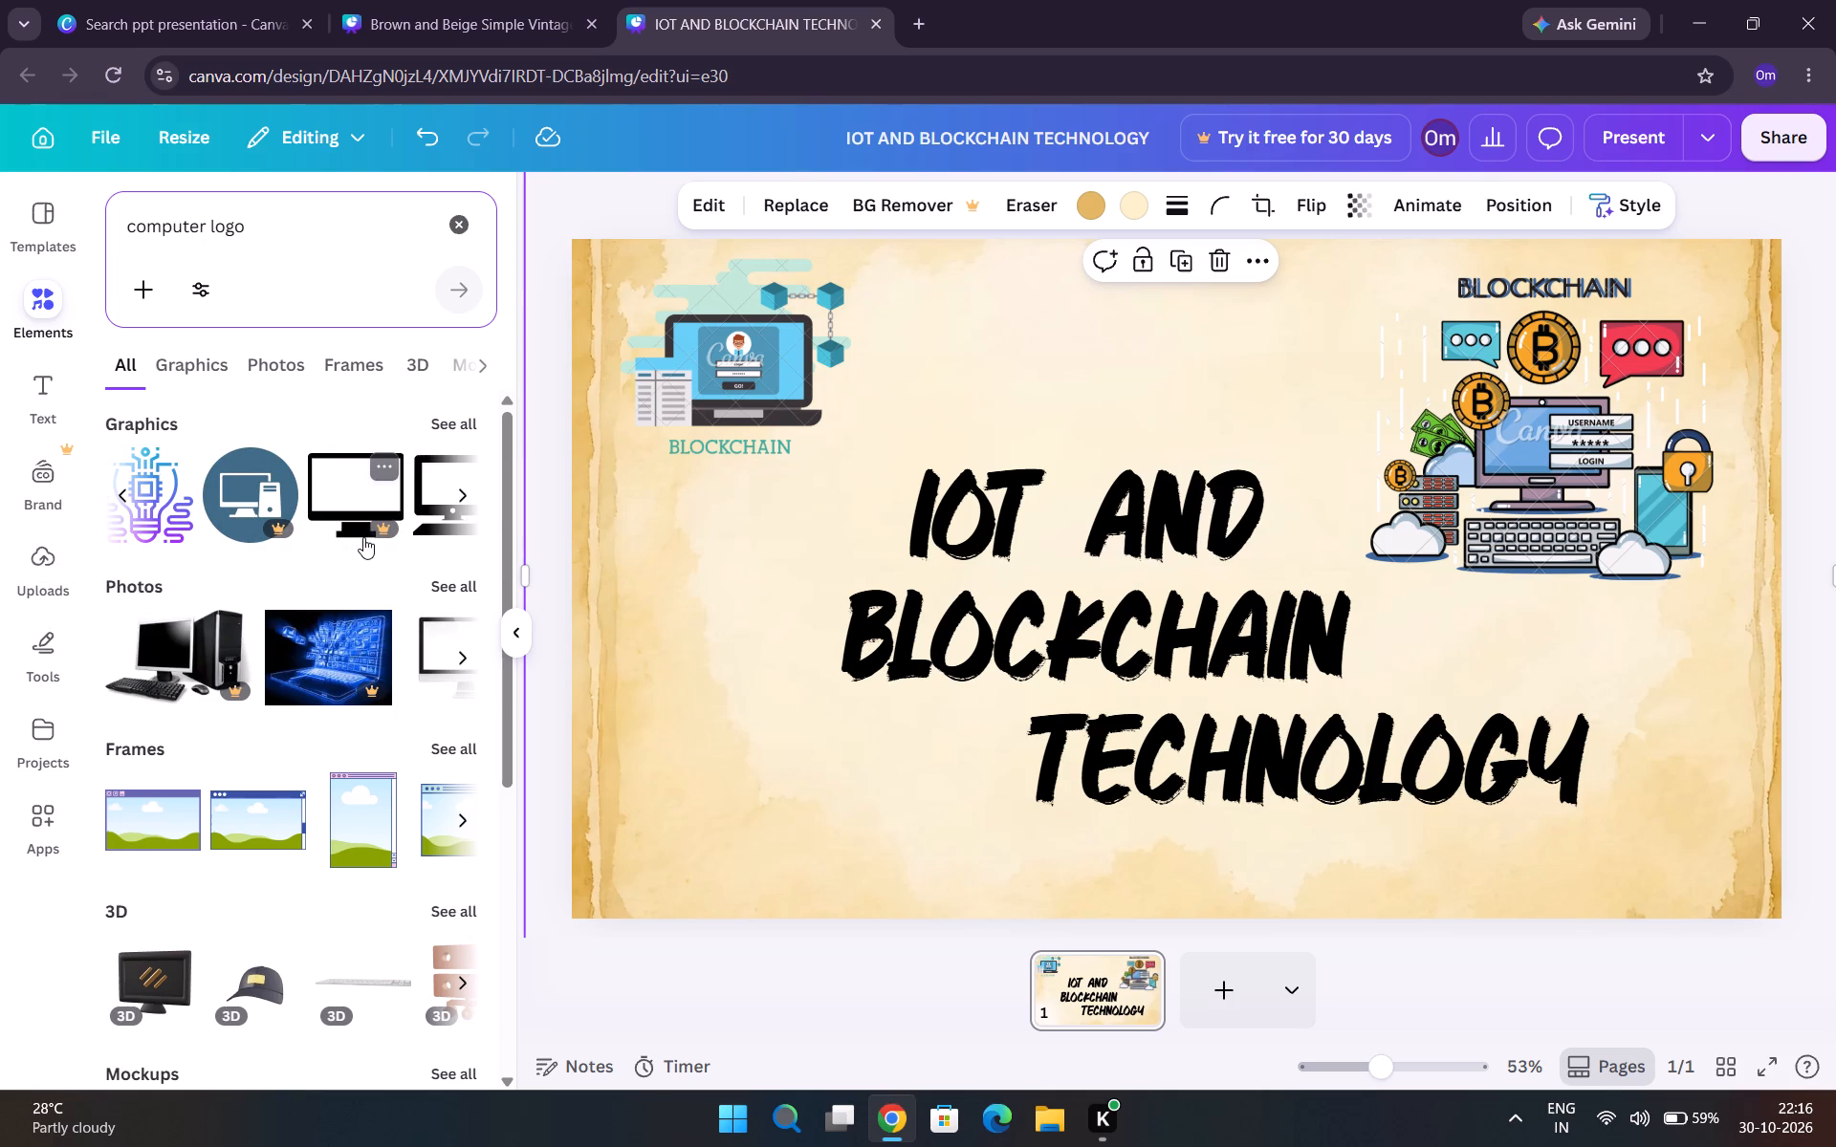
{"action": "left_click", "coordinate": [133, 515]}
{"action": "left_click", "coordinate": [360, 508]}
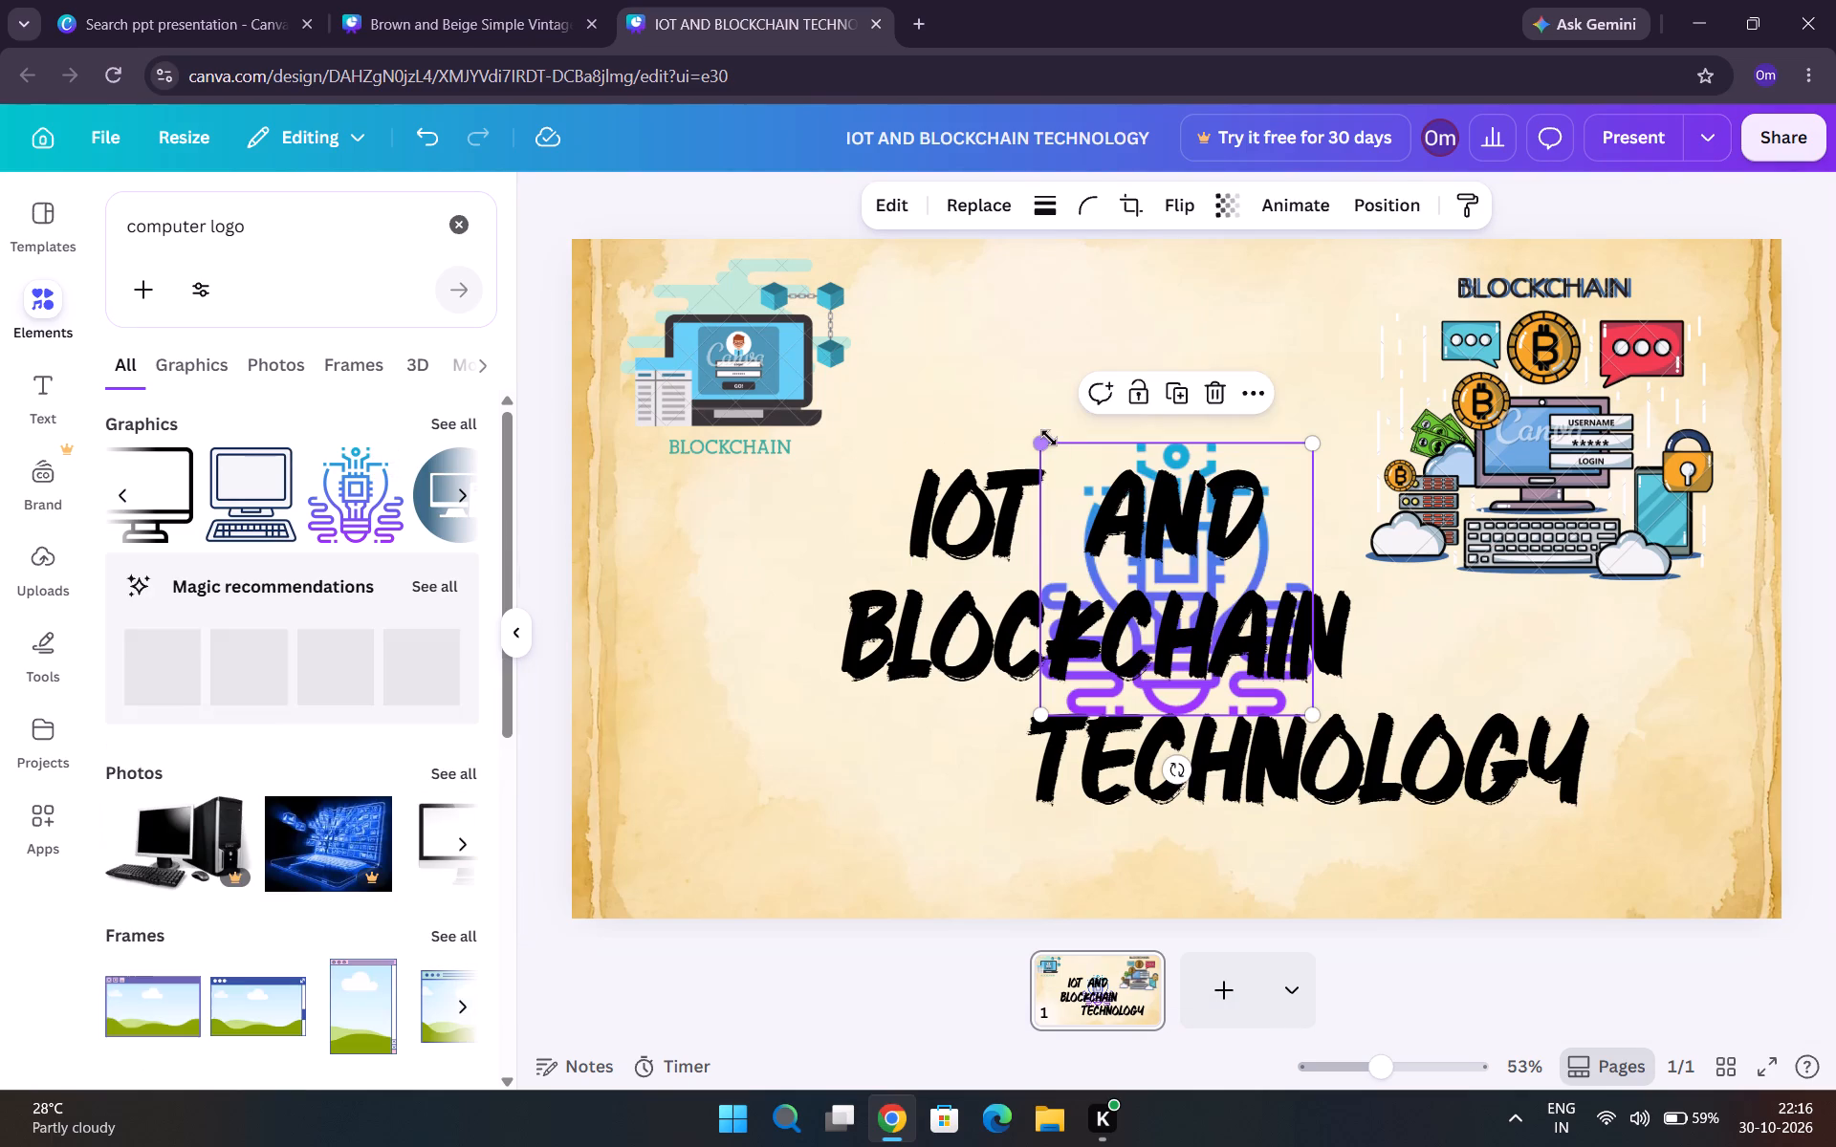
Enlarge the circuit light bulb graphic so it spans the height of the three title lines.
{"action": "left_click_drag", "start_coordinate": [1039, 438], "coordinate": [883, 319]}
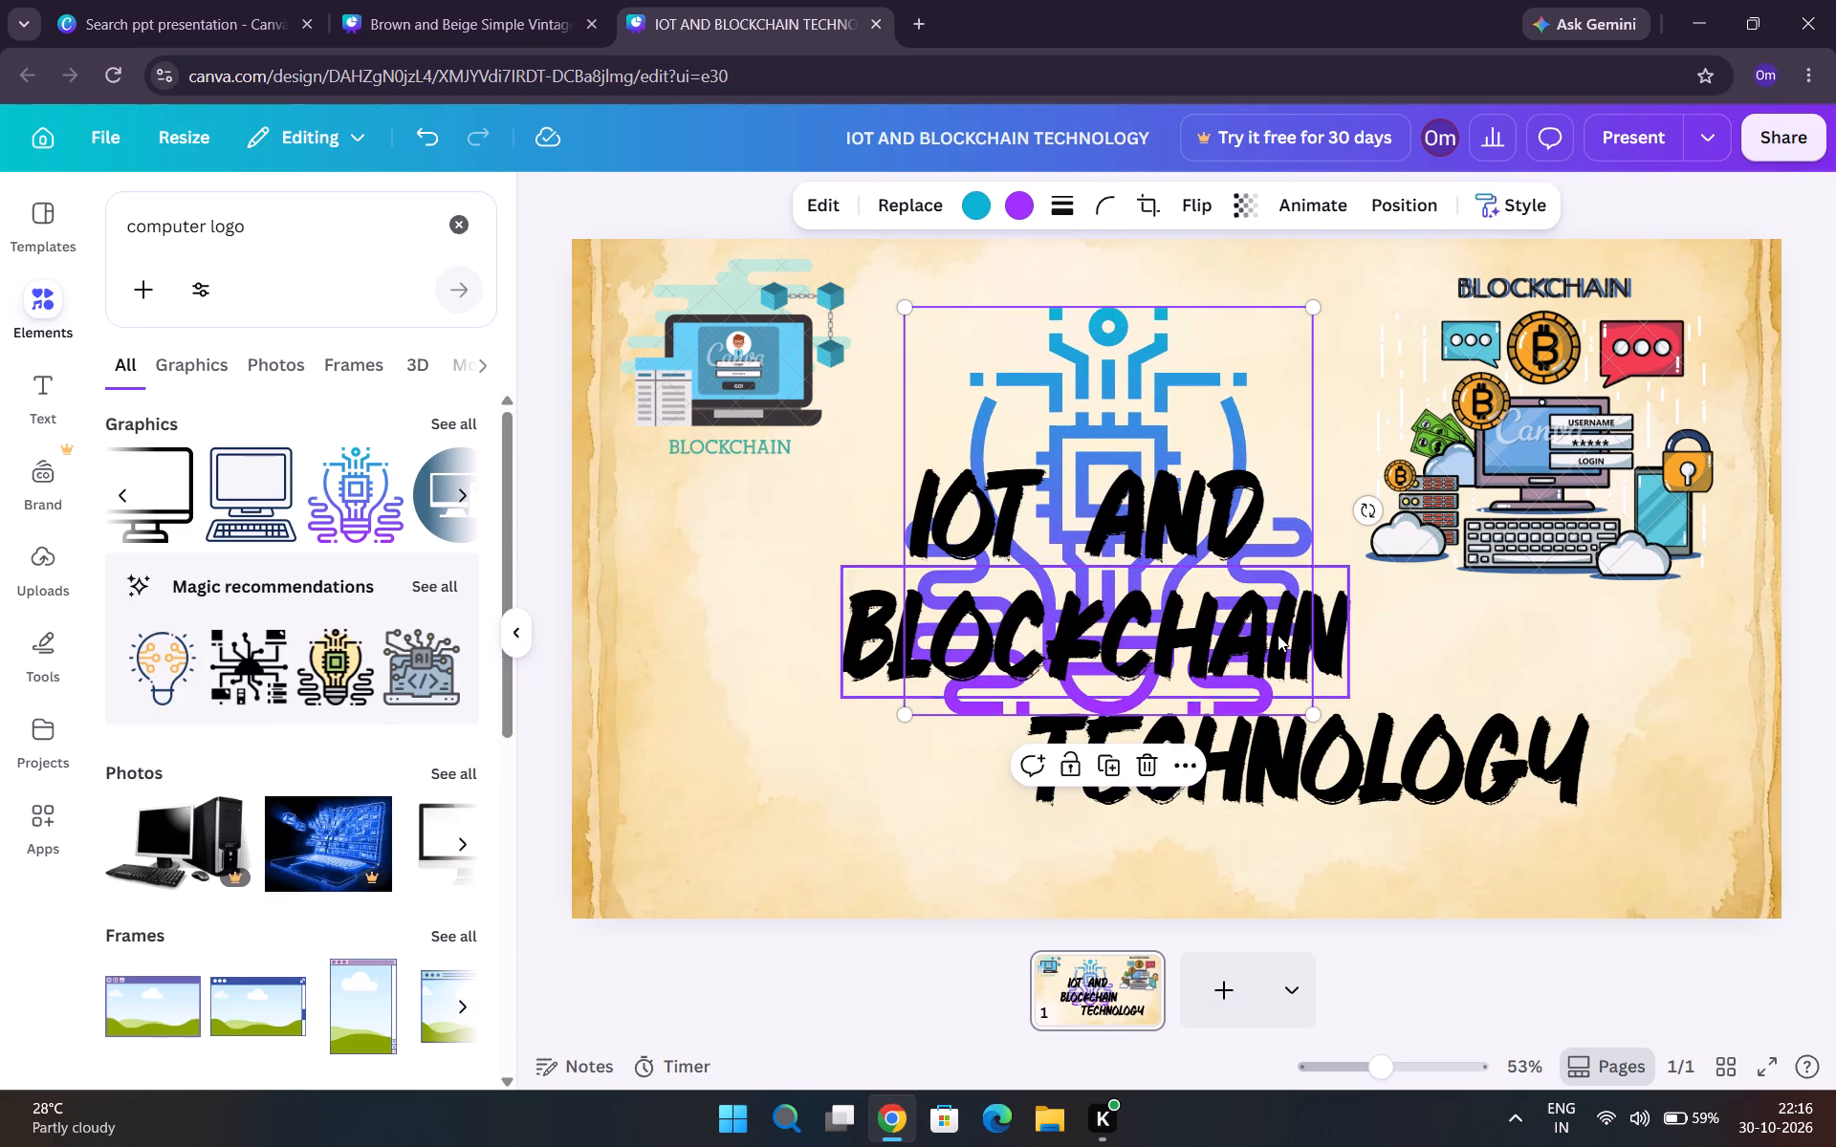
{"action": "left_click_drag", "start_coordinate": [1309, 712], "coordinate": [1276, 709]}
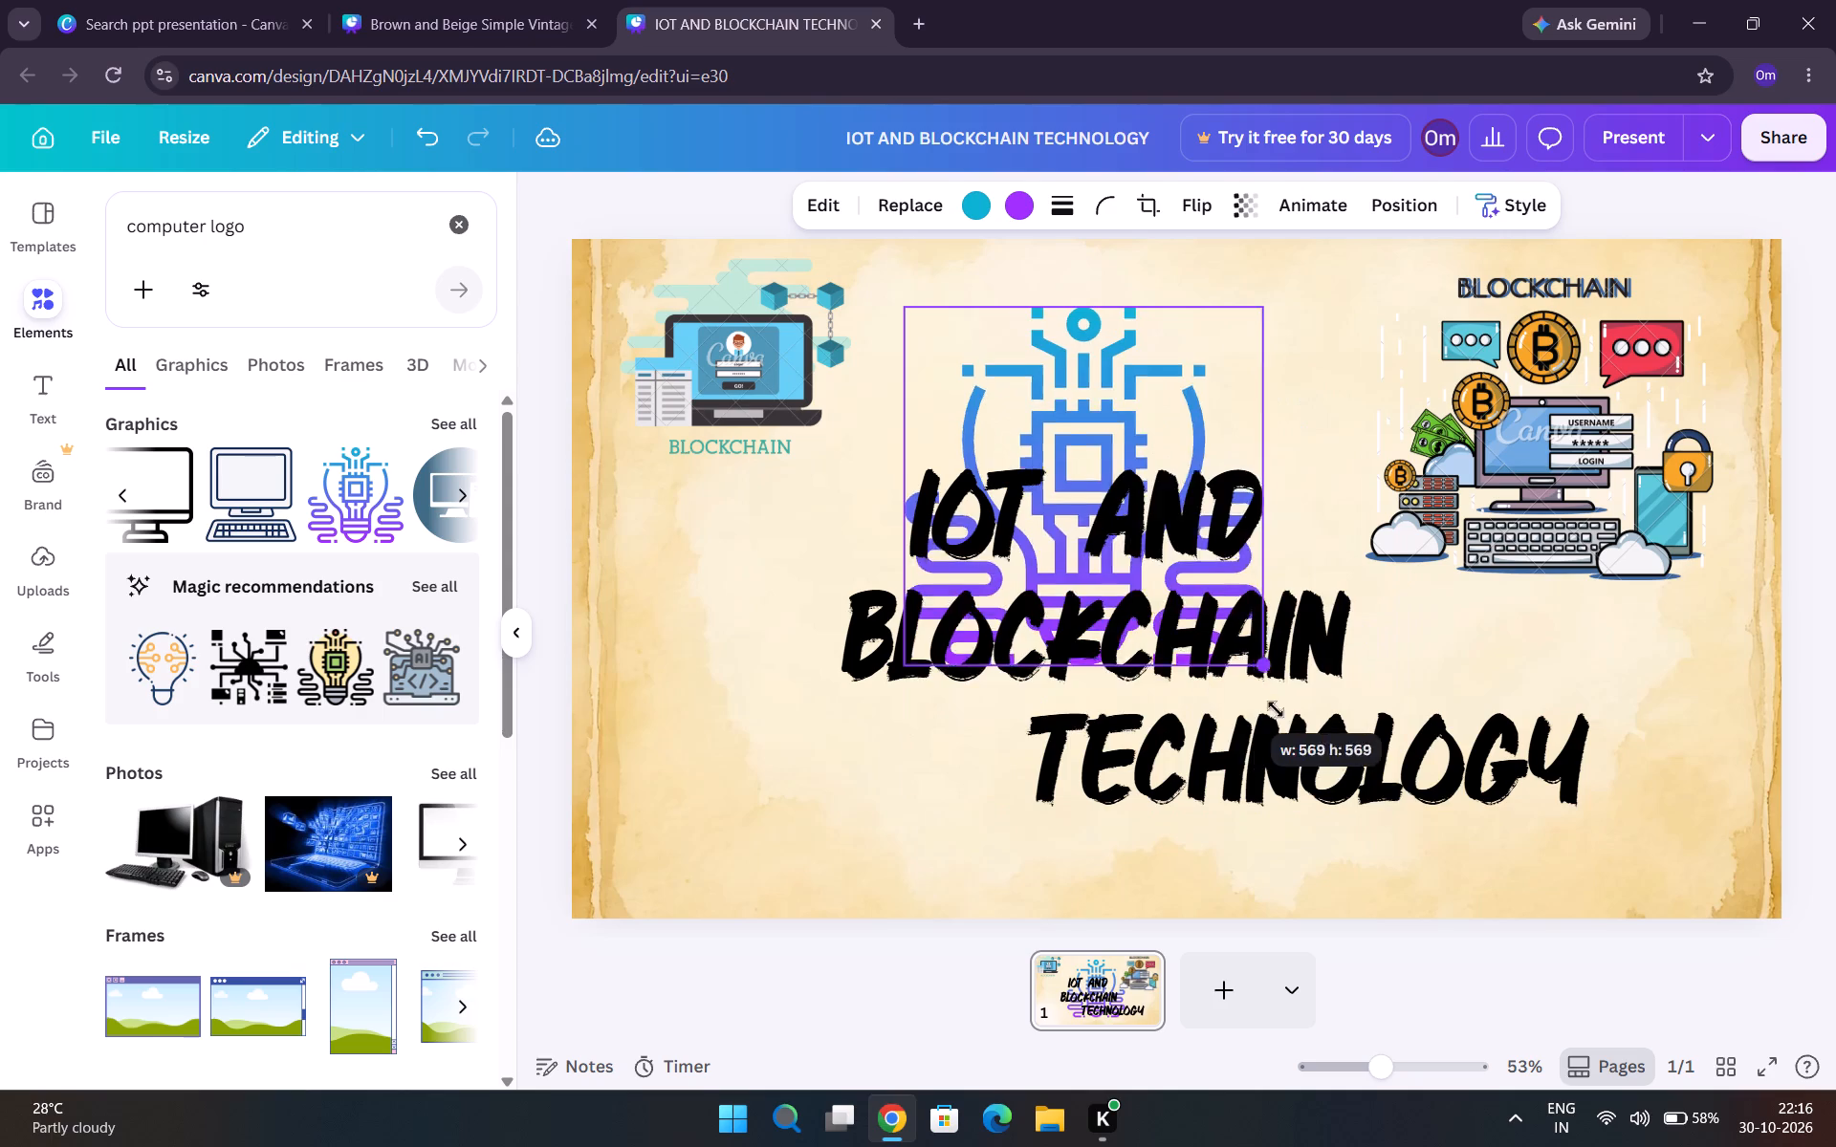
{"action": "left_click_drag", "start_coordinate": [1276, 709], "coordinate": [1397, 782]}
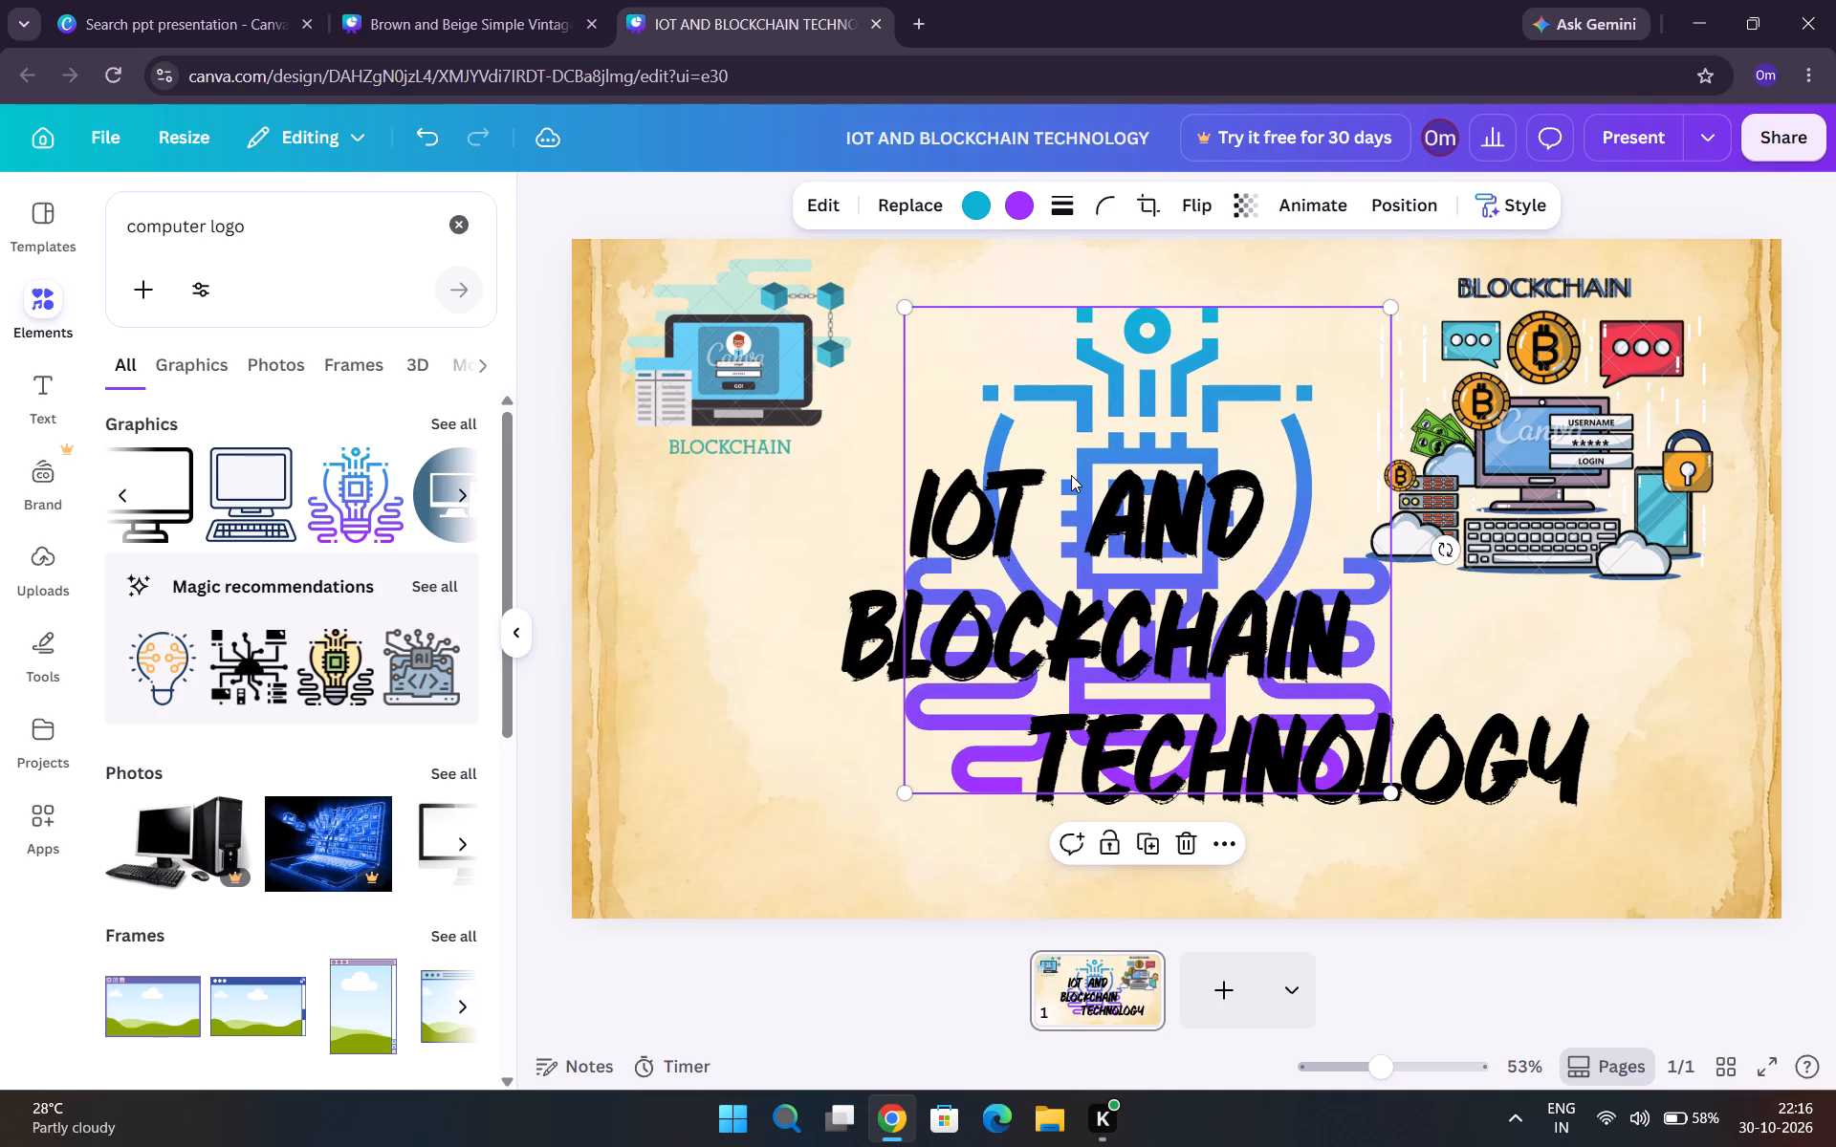
Reduce the font size of the title word IOT to 127.
{"action": "left_click", "coordinate": [989, 511]}
{"action": "double_click", "coordinate": [989, 511]}
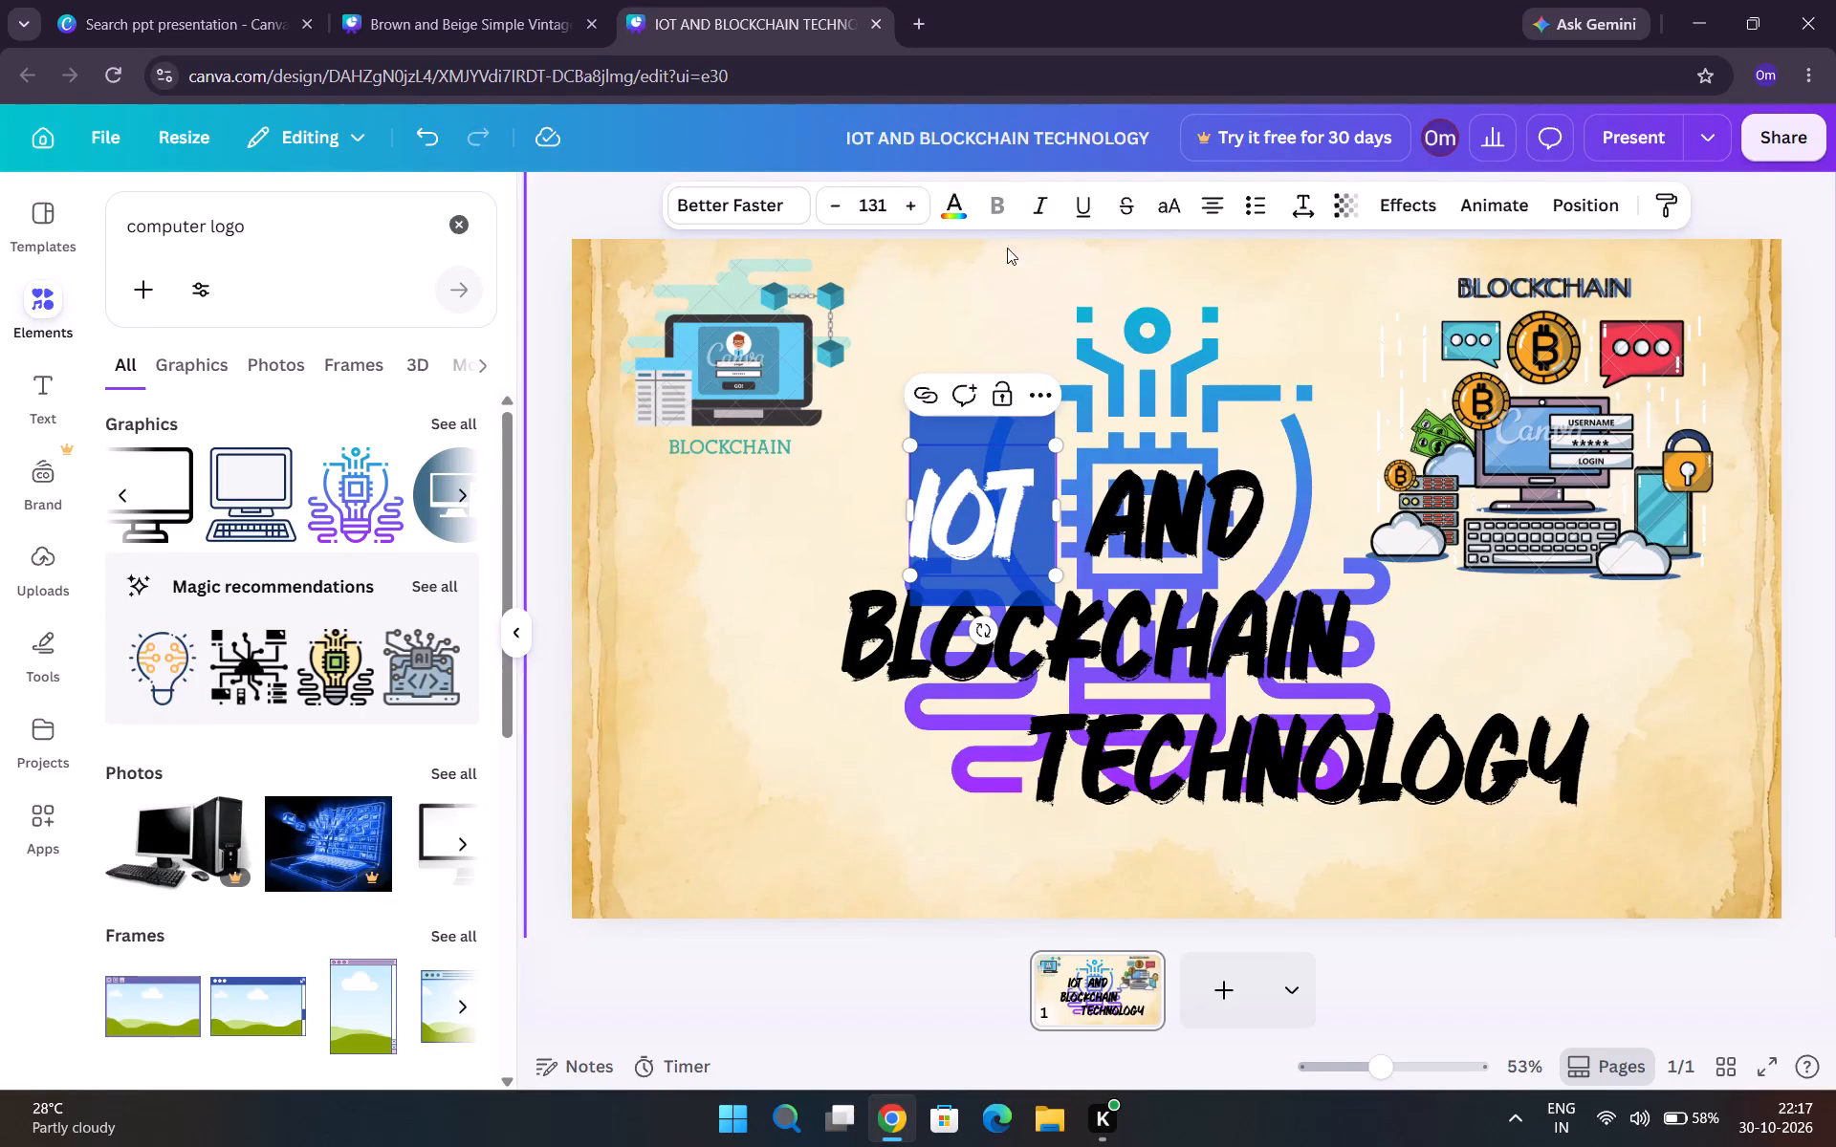
{"action": "triple_click", "coordinate": [834, 210]}
{"action": "left_click", "coordinate": [834, 210]}
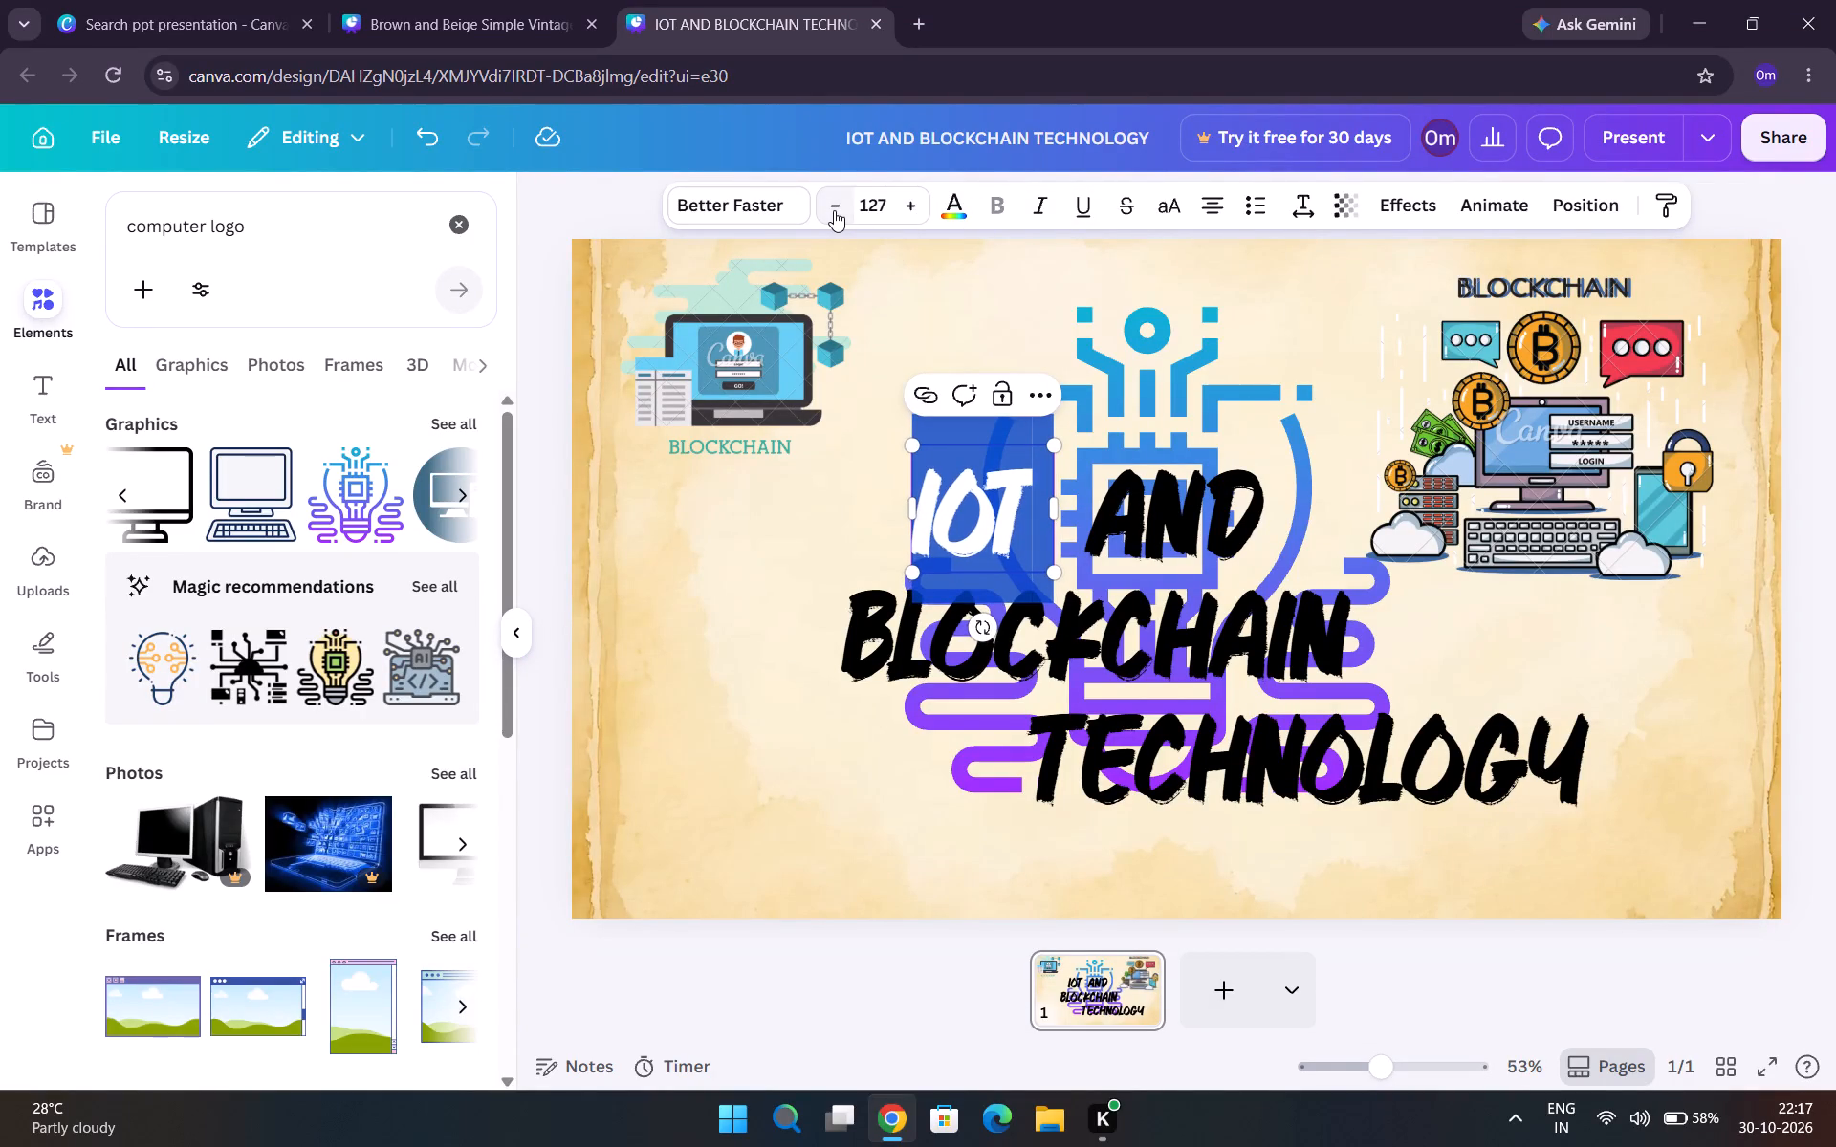
Change the font of the title word IOT to Archivo Black.
{"action": "left_click", "coordinate": [744, 201]}
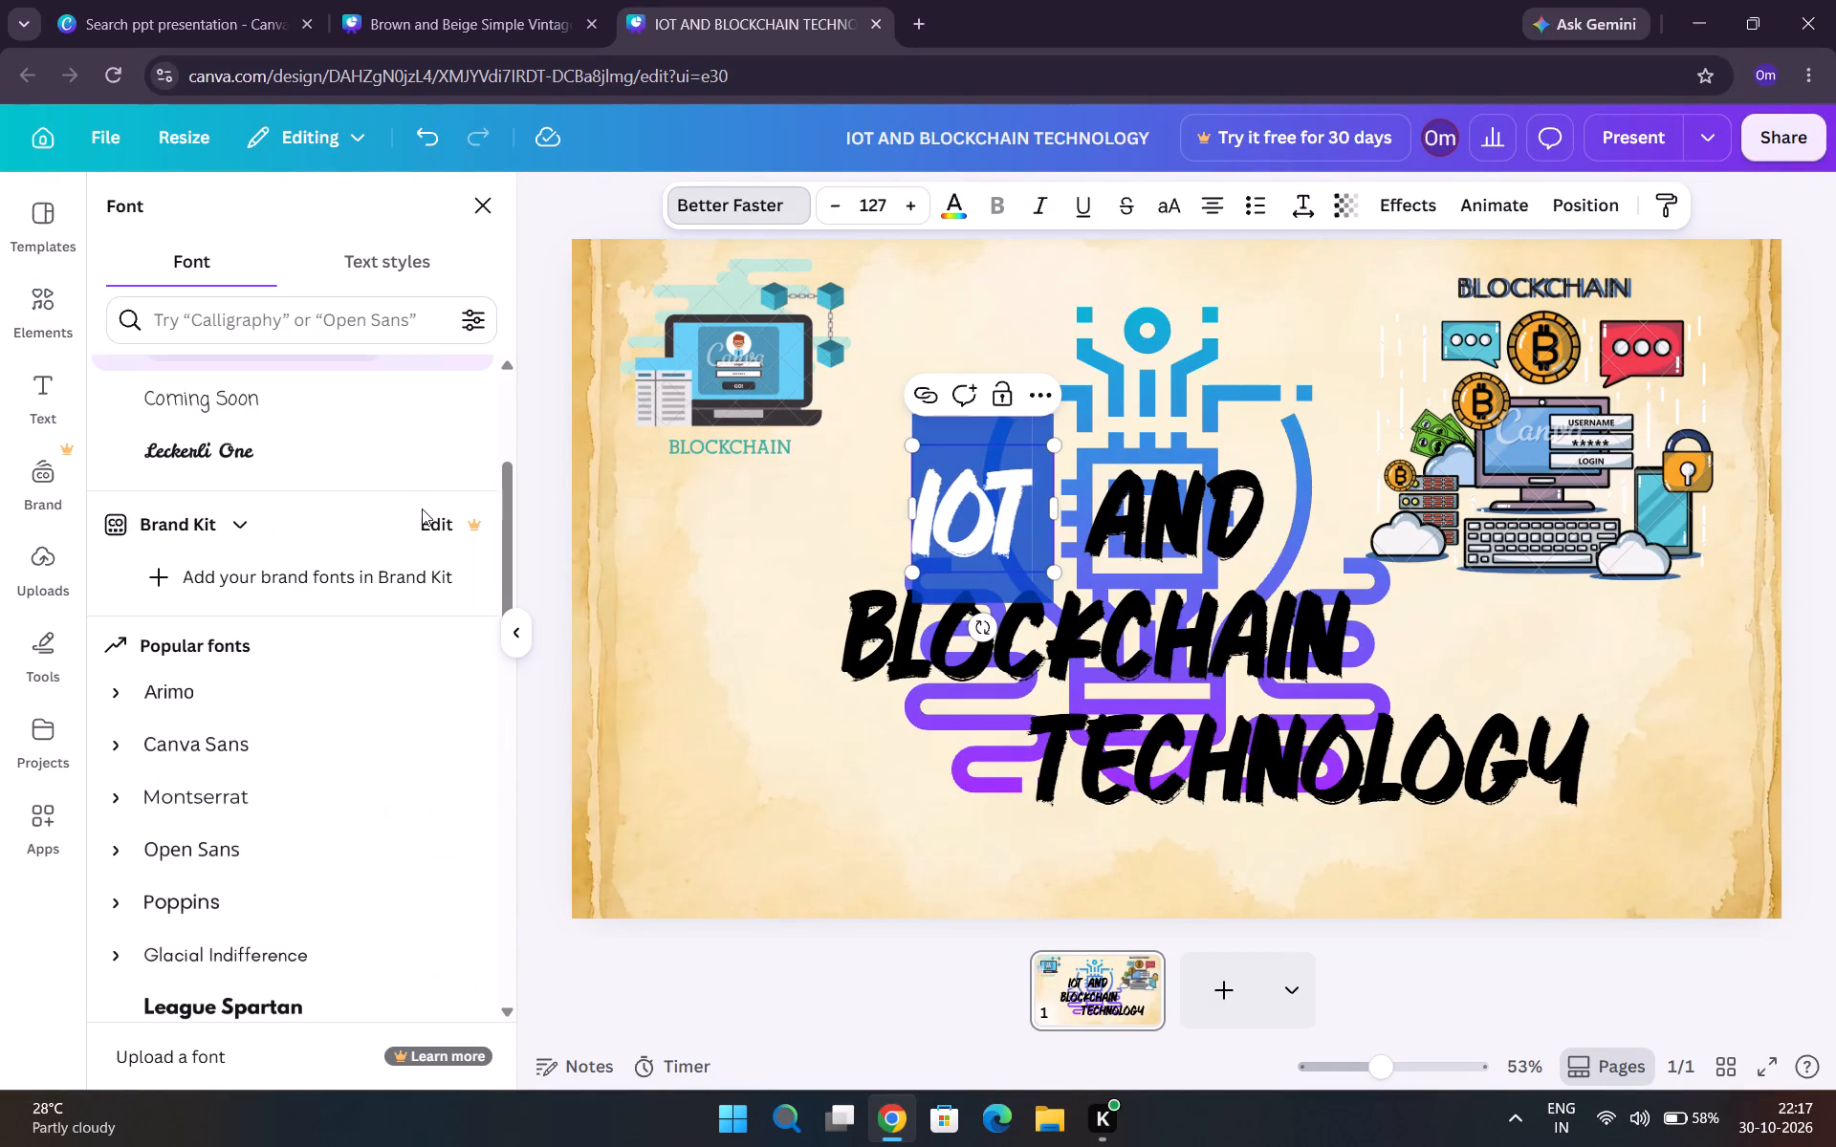
{"action": "scroll", "coordinate": [257, 686], "scroll_direction": "down", "scroll_amount": 2}
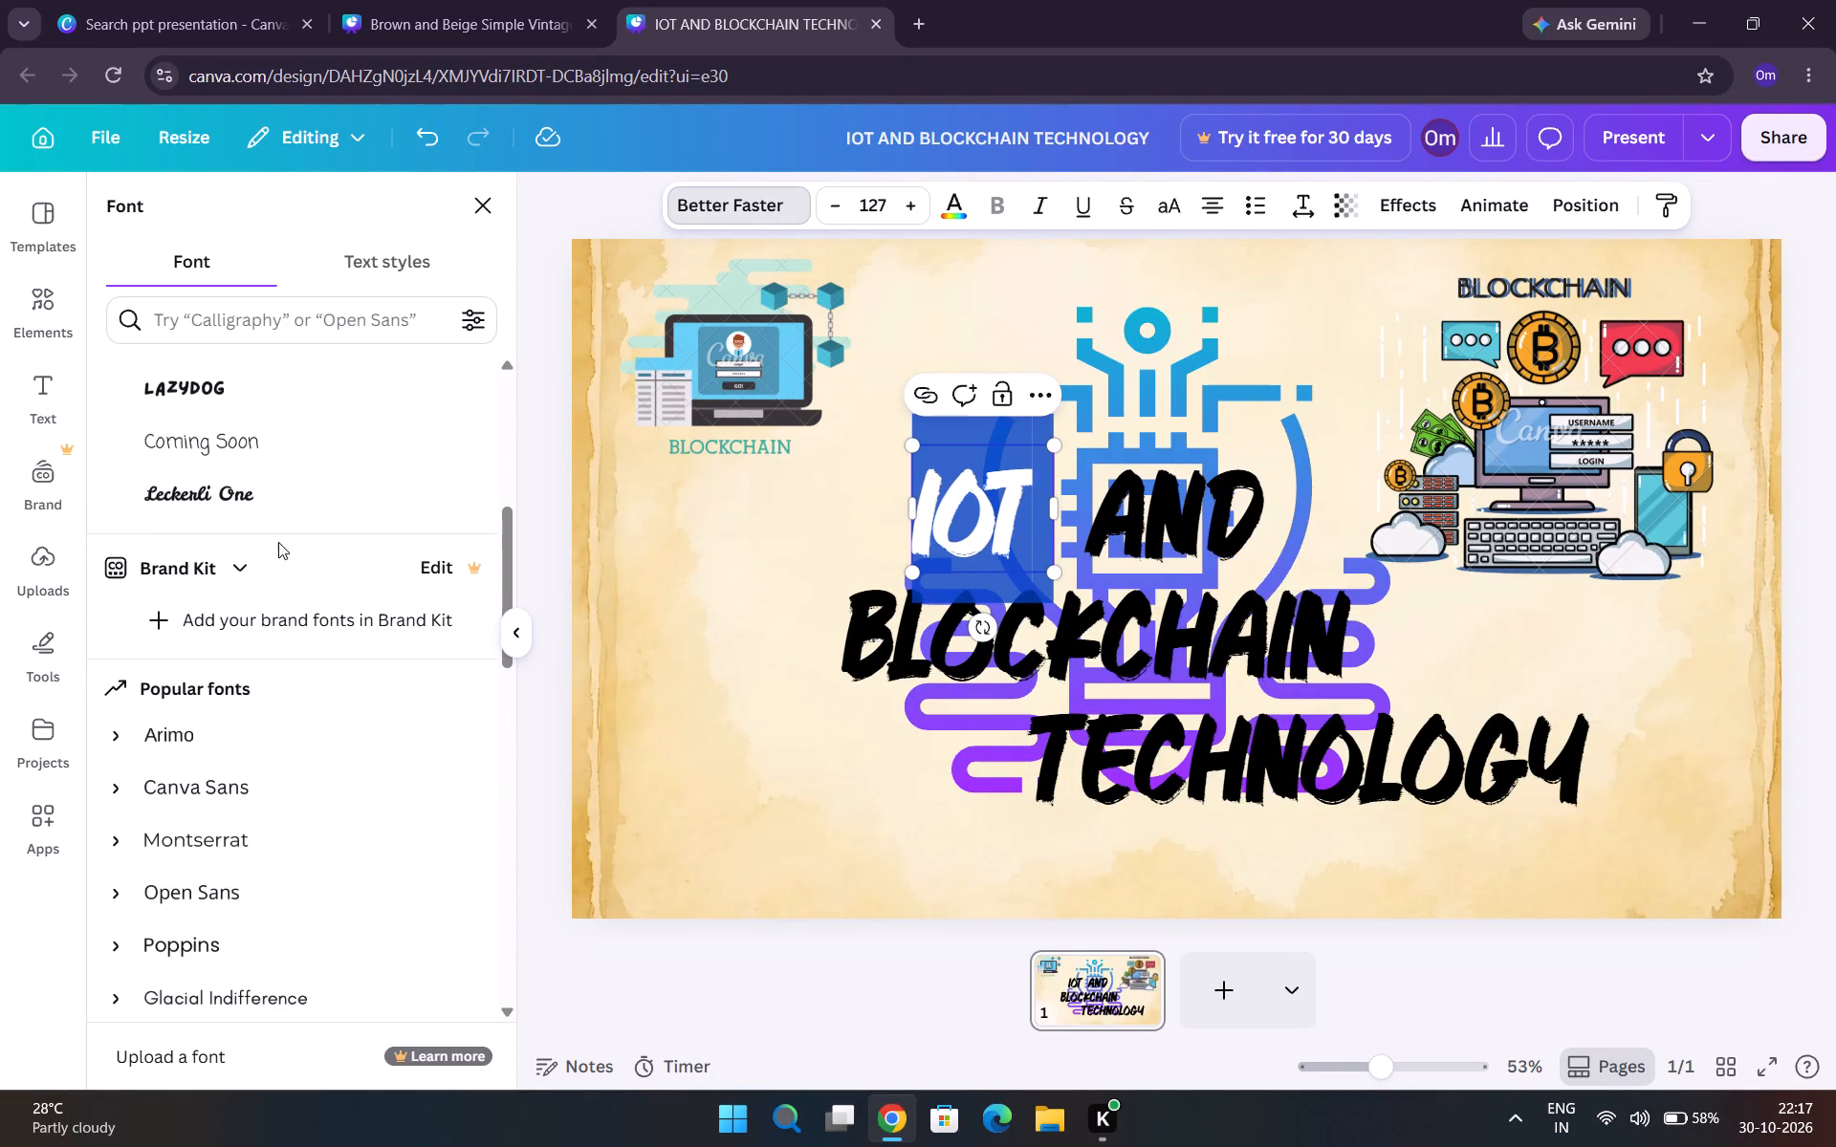
{"action": "scroll", "coordinate": [252, 735], "scroll_direction": "up", "scroll_amount": 2}
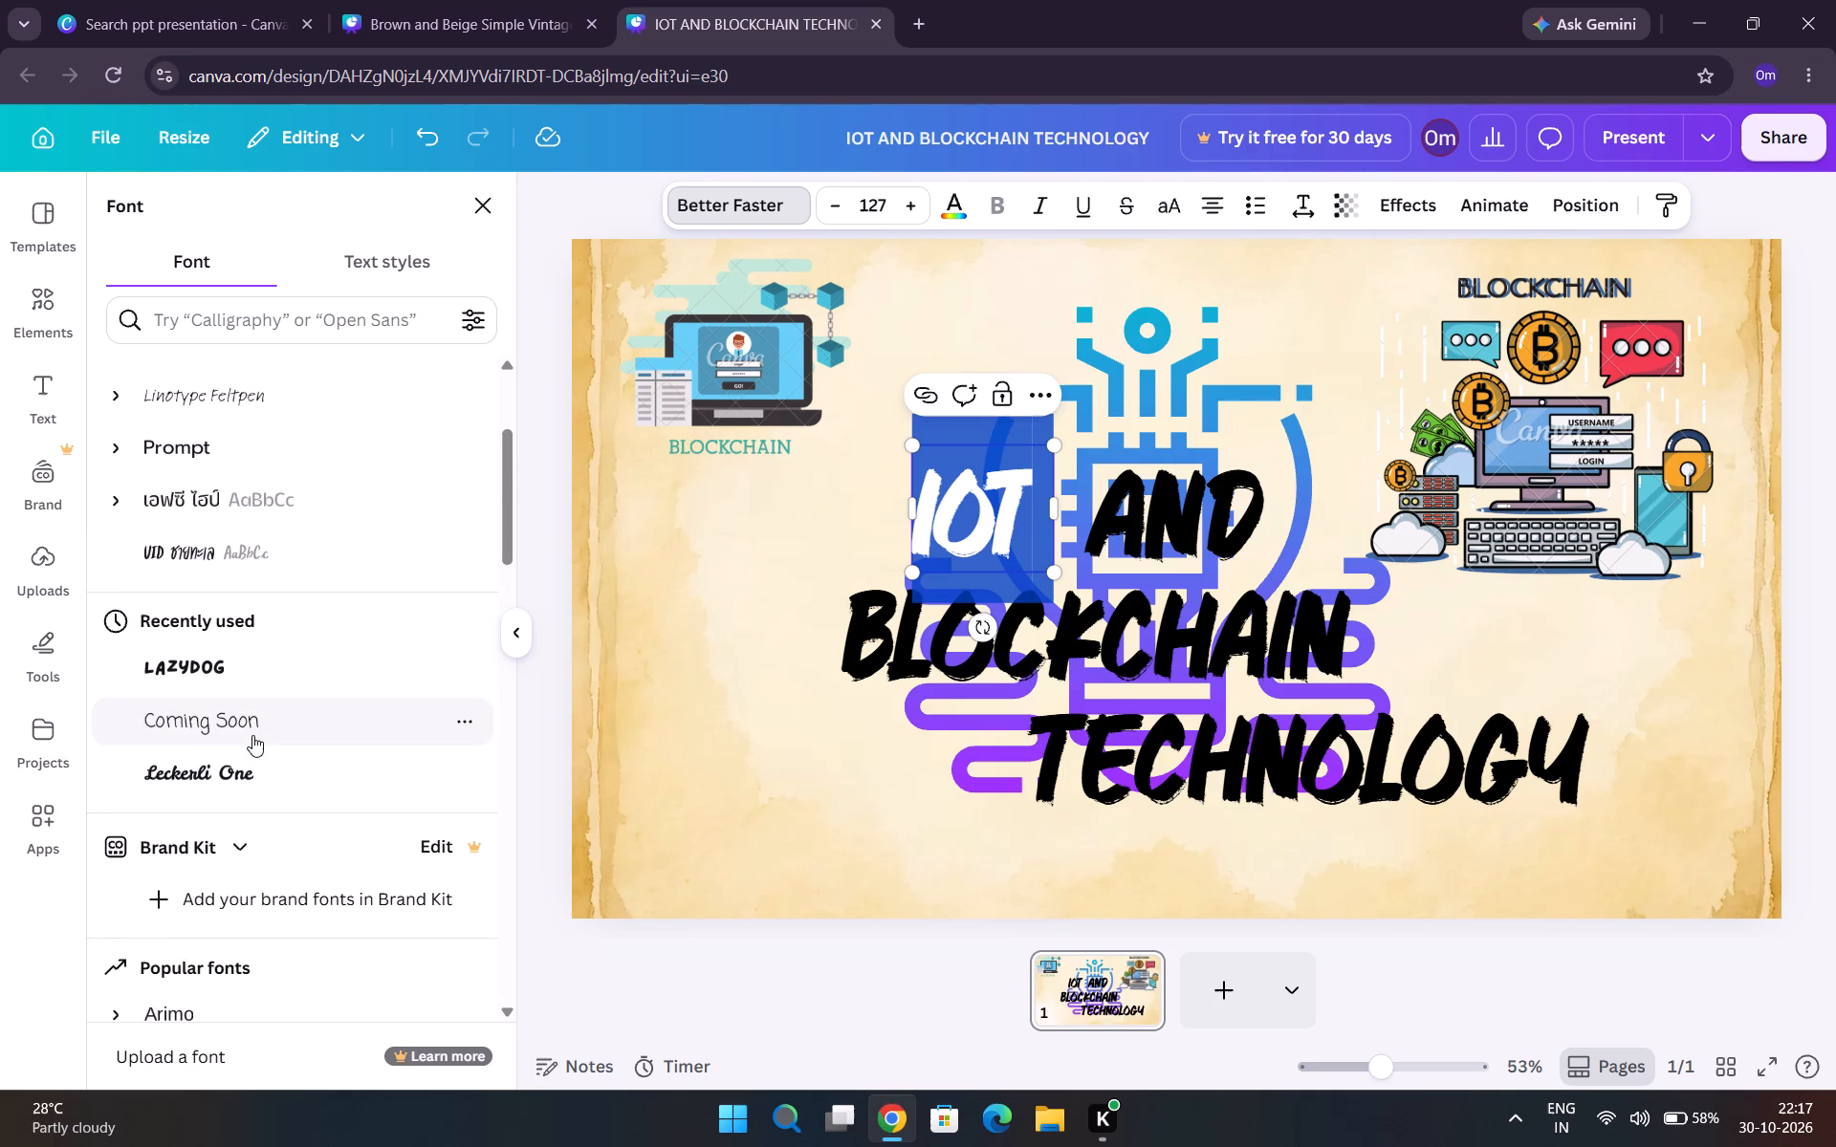
{"action": "scroll", "coordinate": [252, 735], "scroll_direction": "up", "scroll_amount": 2}
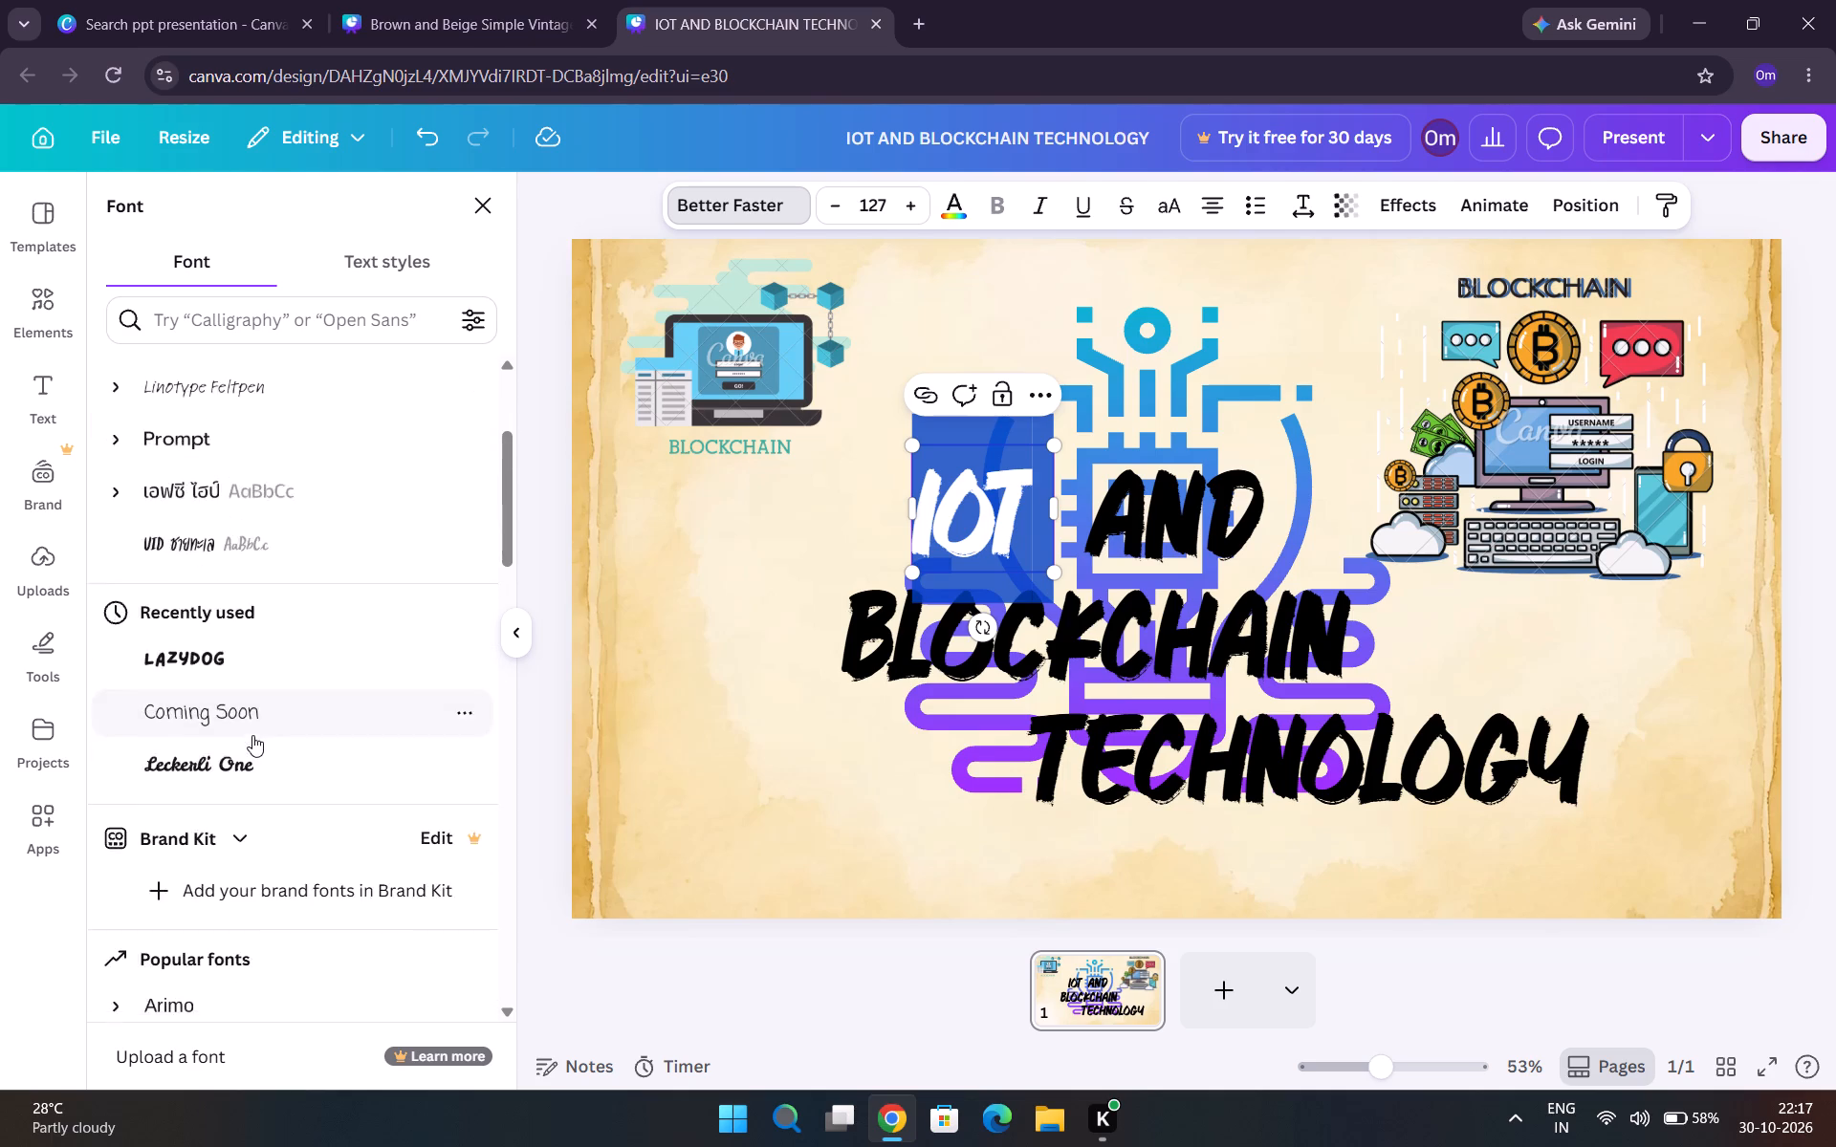
{"action": "scroll", "coordinate": [252, 735], "scroll_direction": "up", "scroll_amount": 2}
{"action": "scroll", "coordinate": [252, 735], "scroll_direction": "down", "scroll_amount": 3}
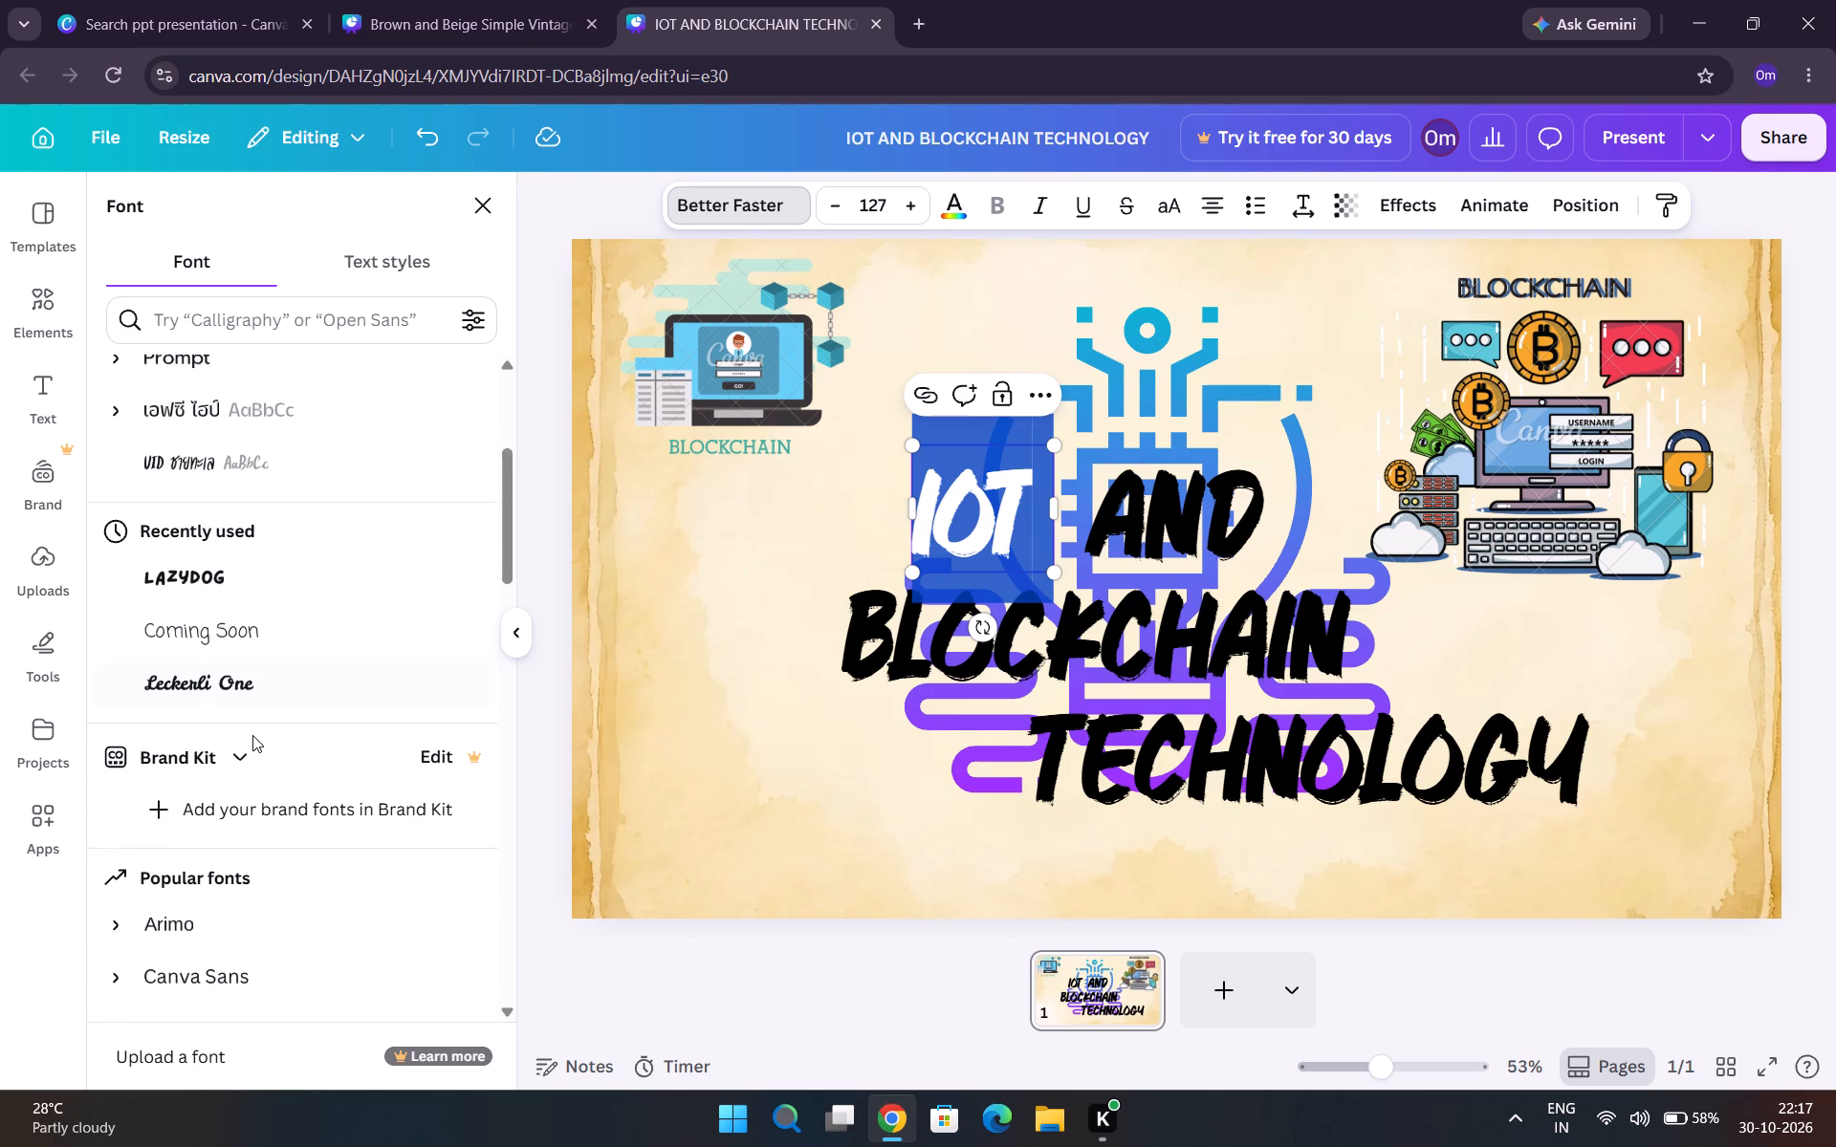
{"action": "scroll", "coordinate": [252, 735], "scroll_direction": "down", "scroll_amount": 3}
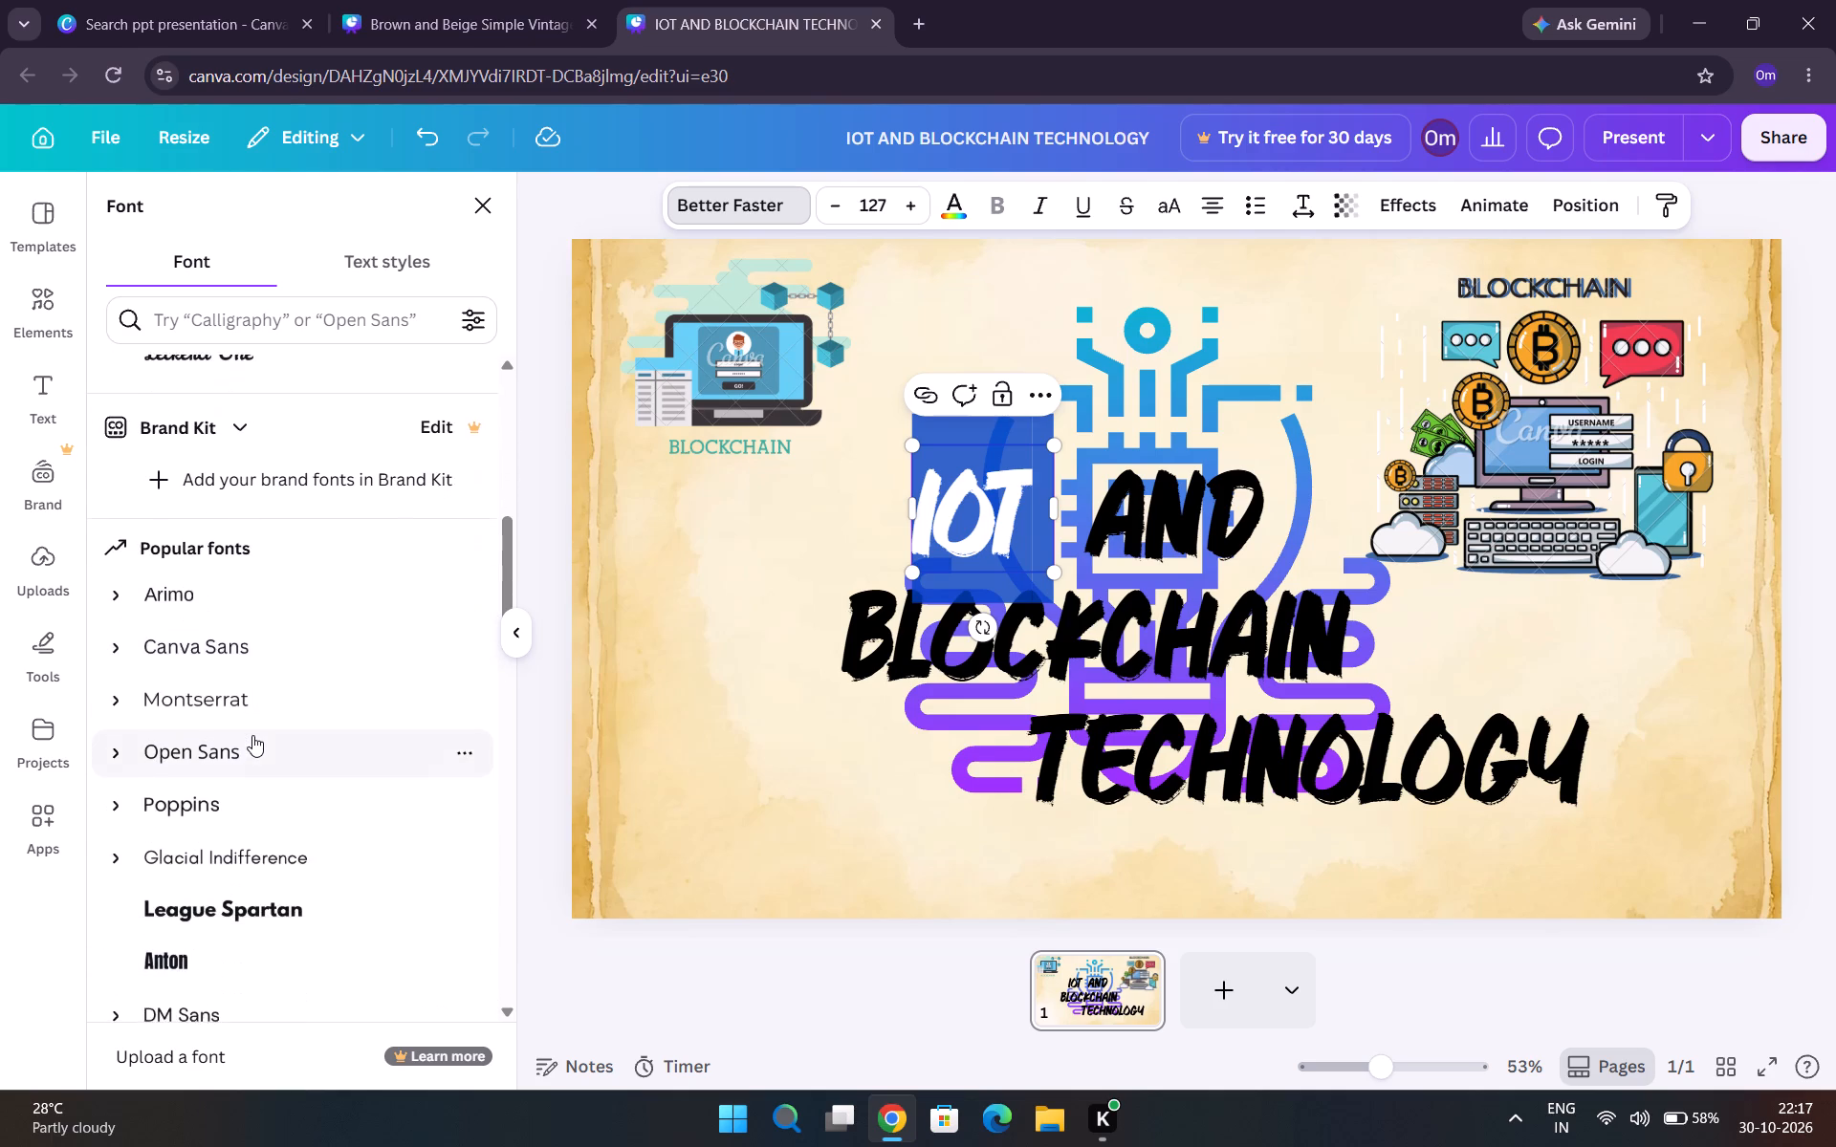
{"action": "scroll", "coordinate": [252, 735], "scroll_direction": "down", "scroll_amount": 3}
{"action": "left_click", "coordinate": [263, 724]}
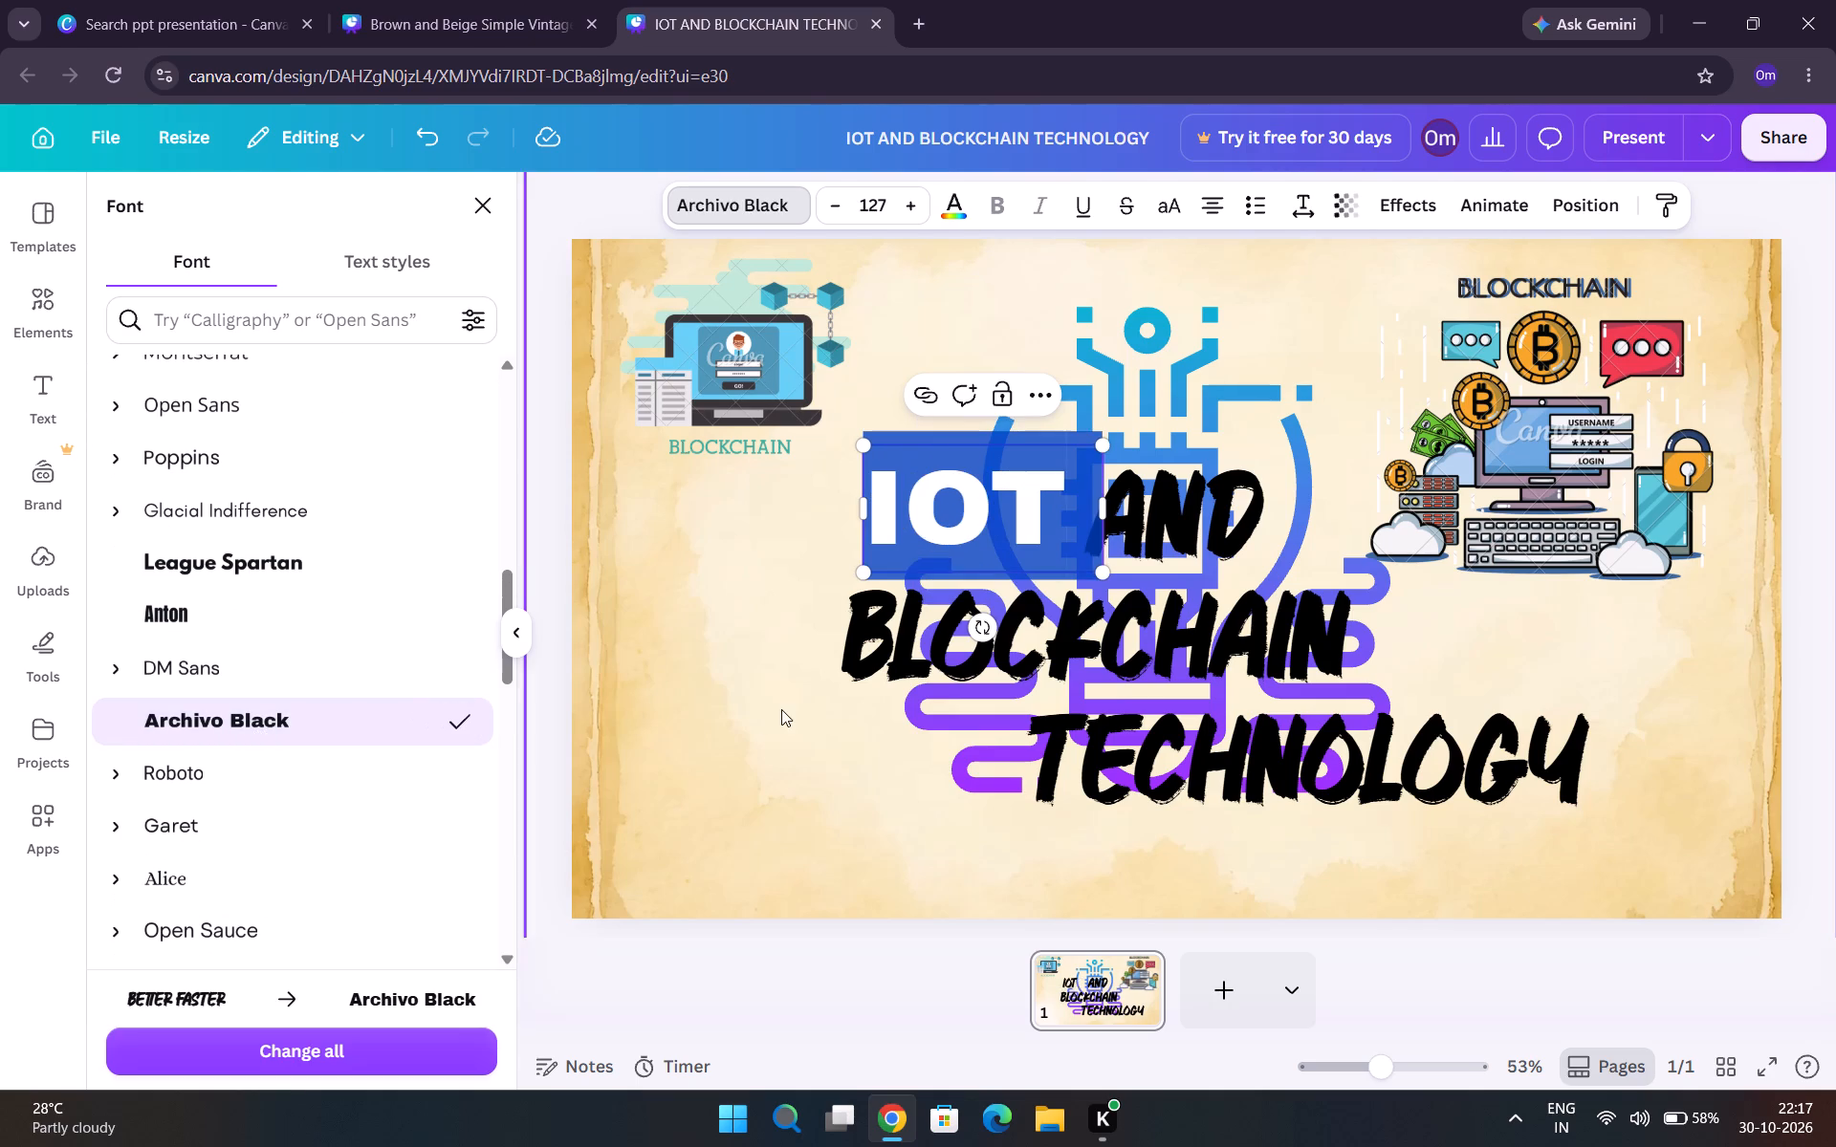
Apply the Archivo Black font to the title words AND, BLOCKCHAIN and TECHNOLOGY.
{"action": "double_click", "coordinate": [1156, 516]}
{"action": "triple_click", "coordinate": [1156, 516]}
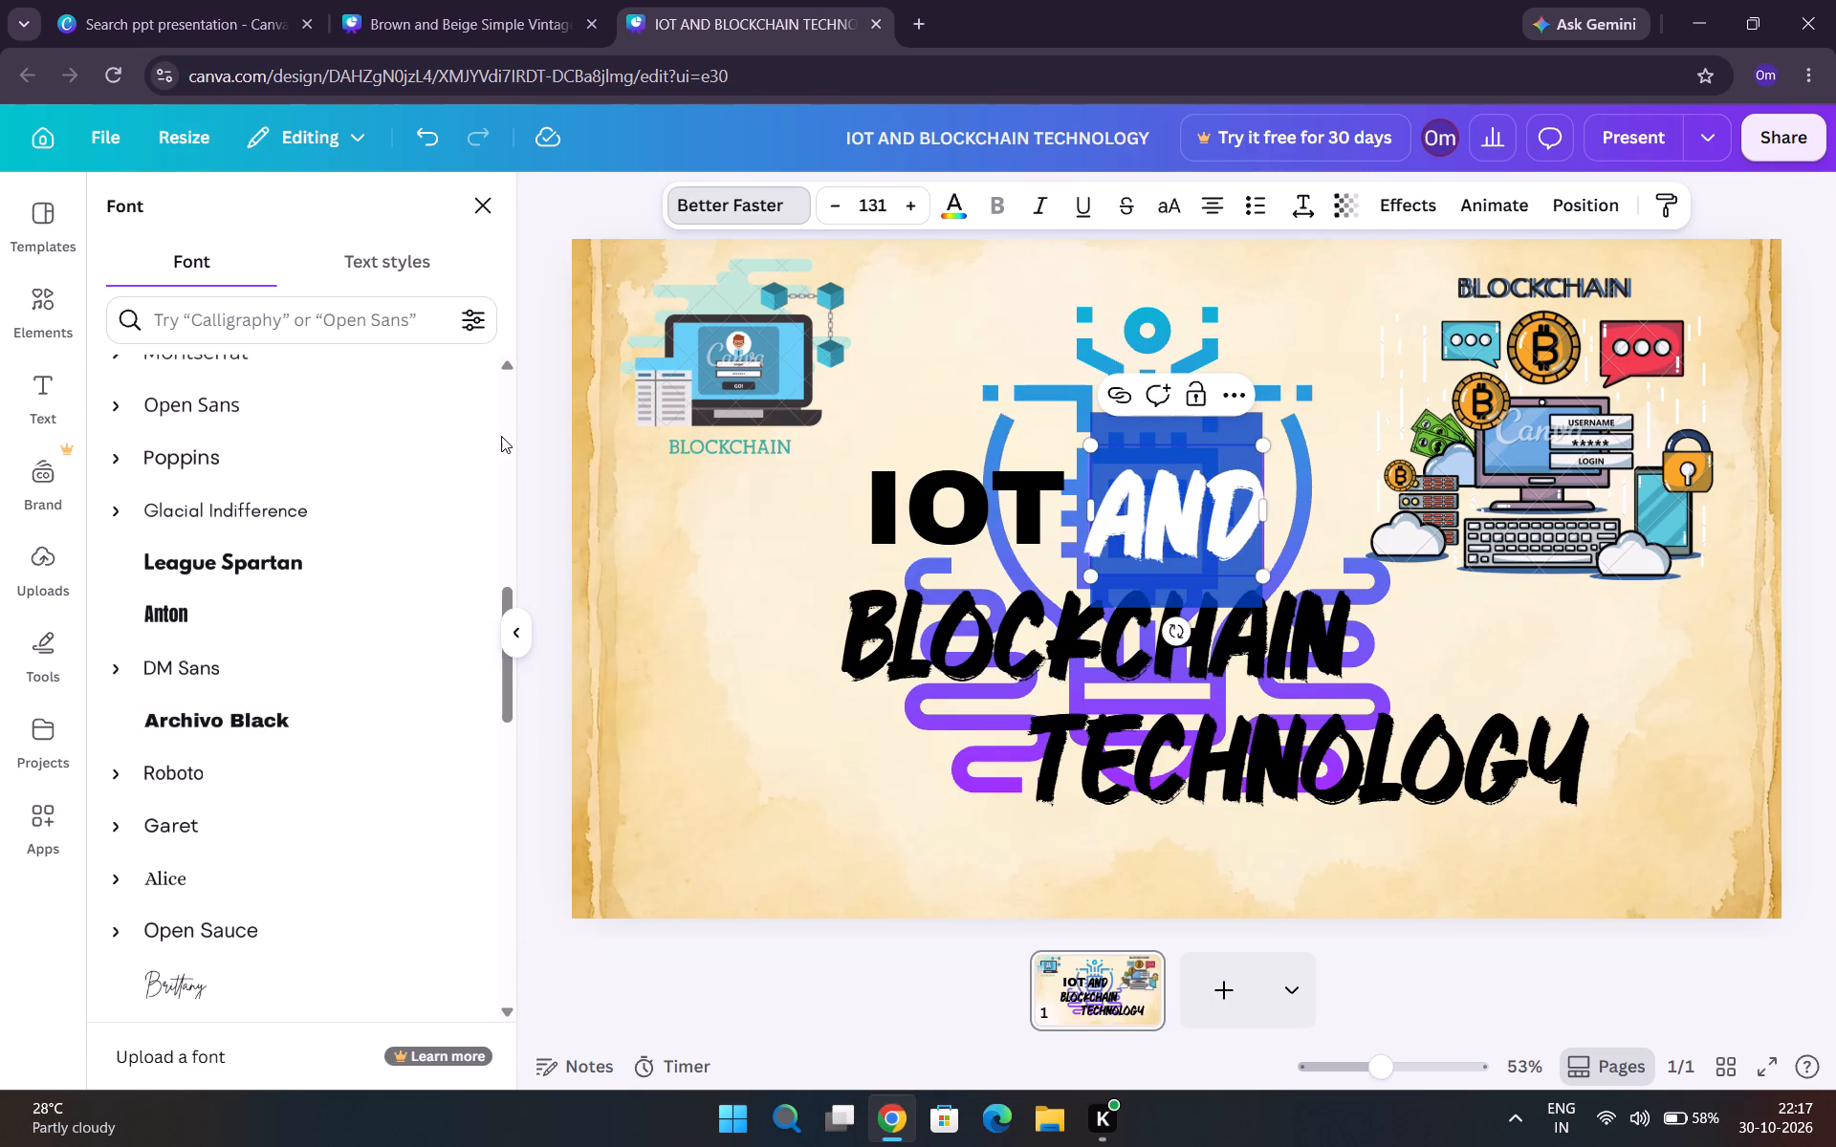
{"action": "left_click", "coordinate": [287, 730]}
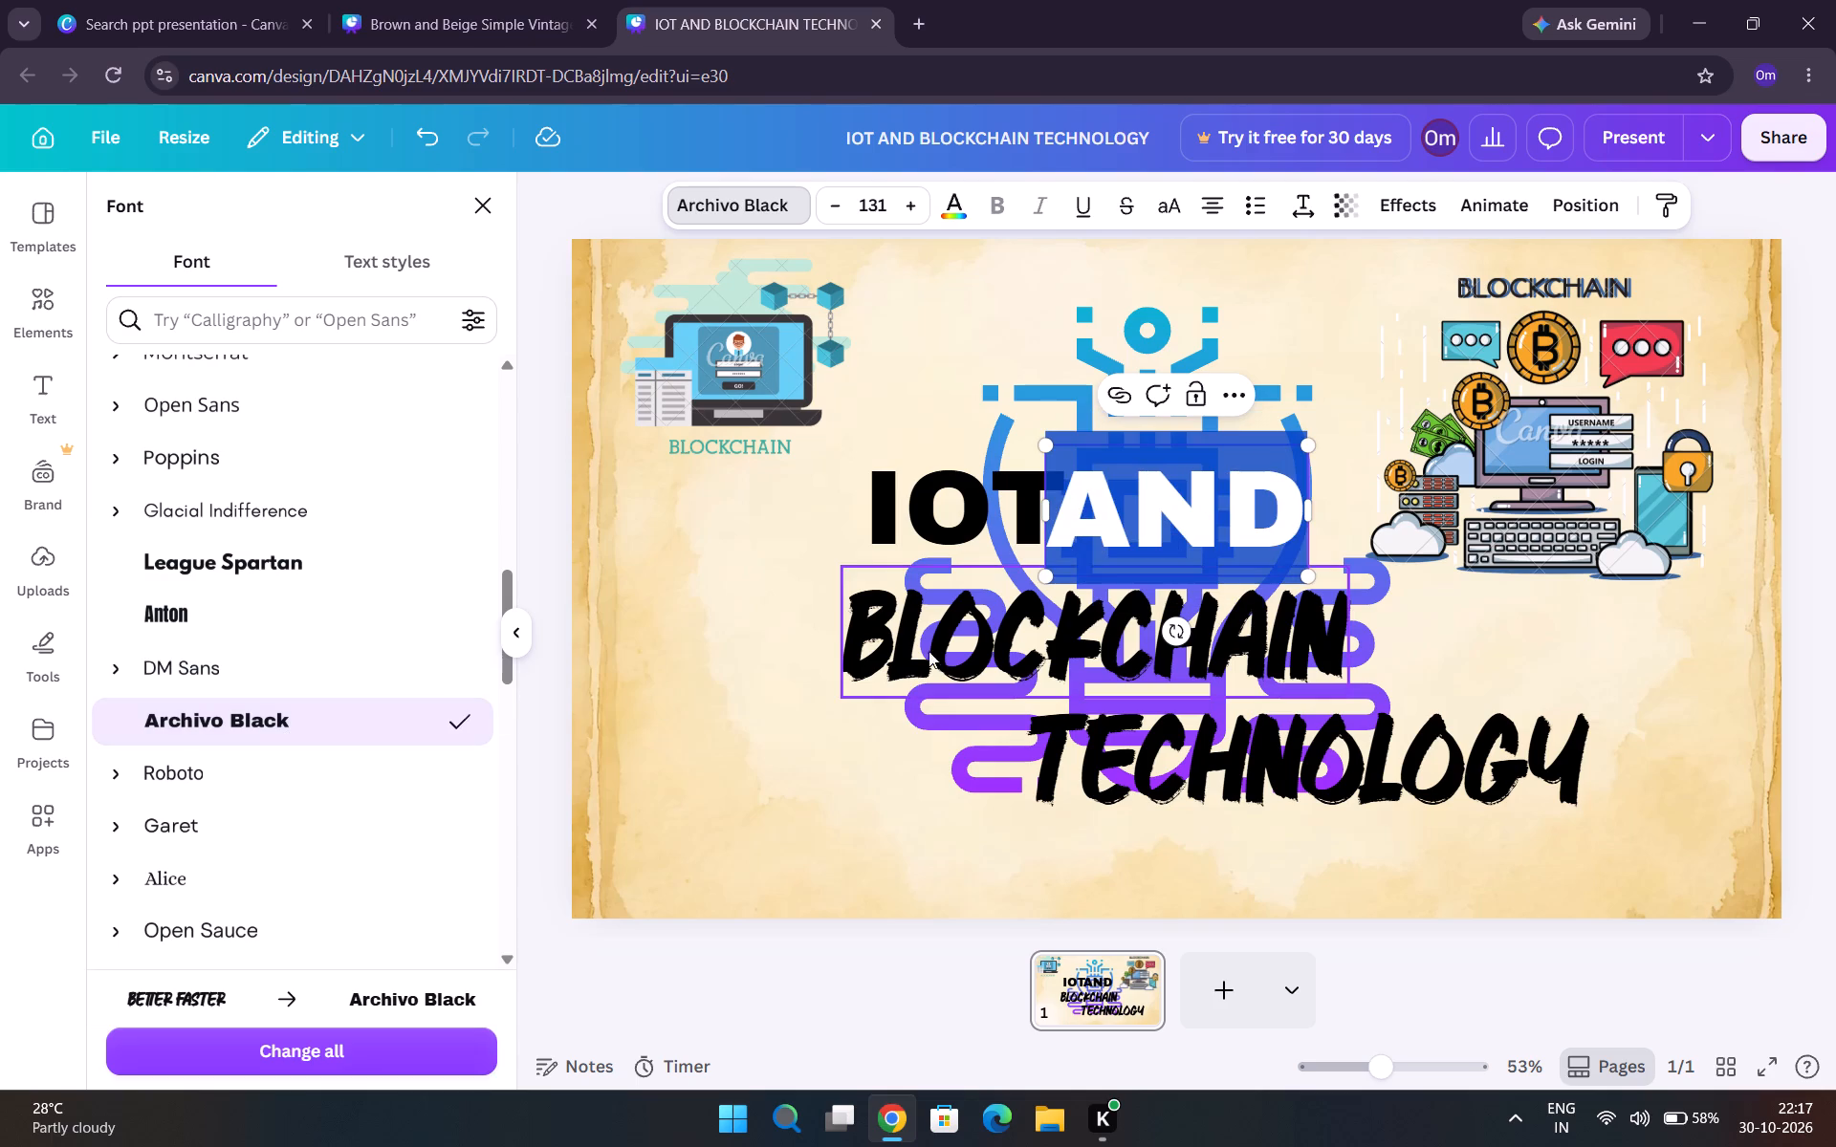
{"action": "double_click", "coordinate": [939, 645]}
{"action": "double_click", "coordinate": [939, 645]}
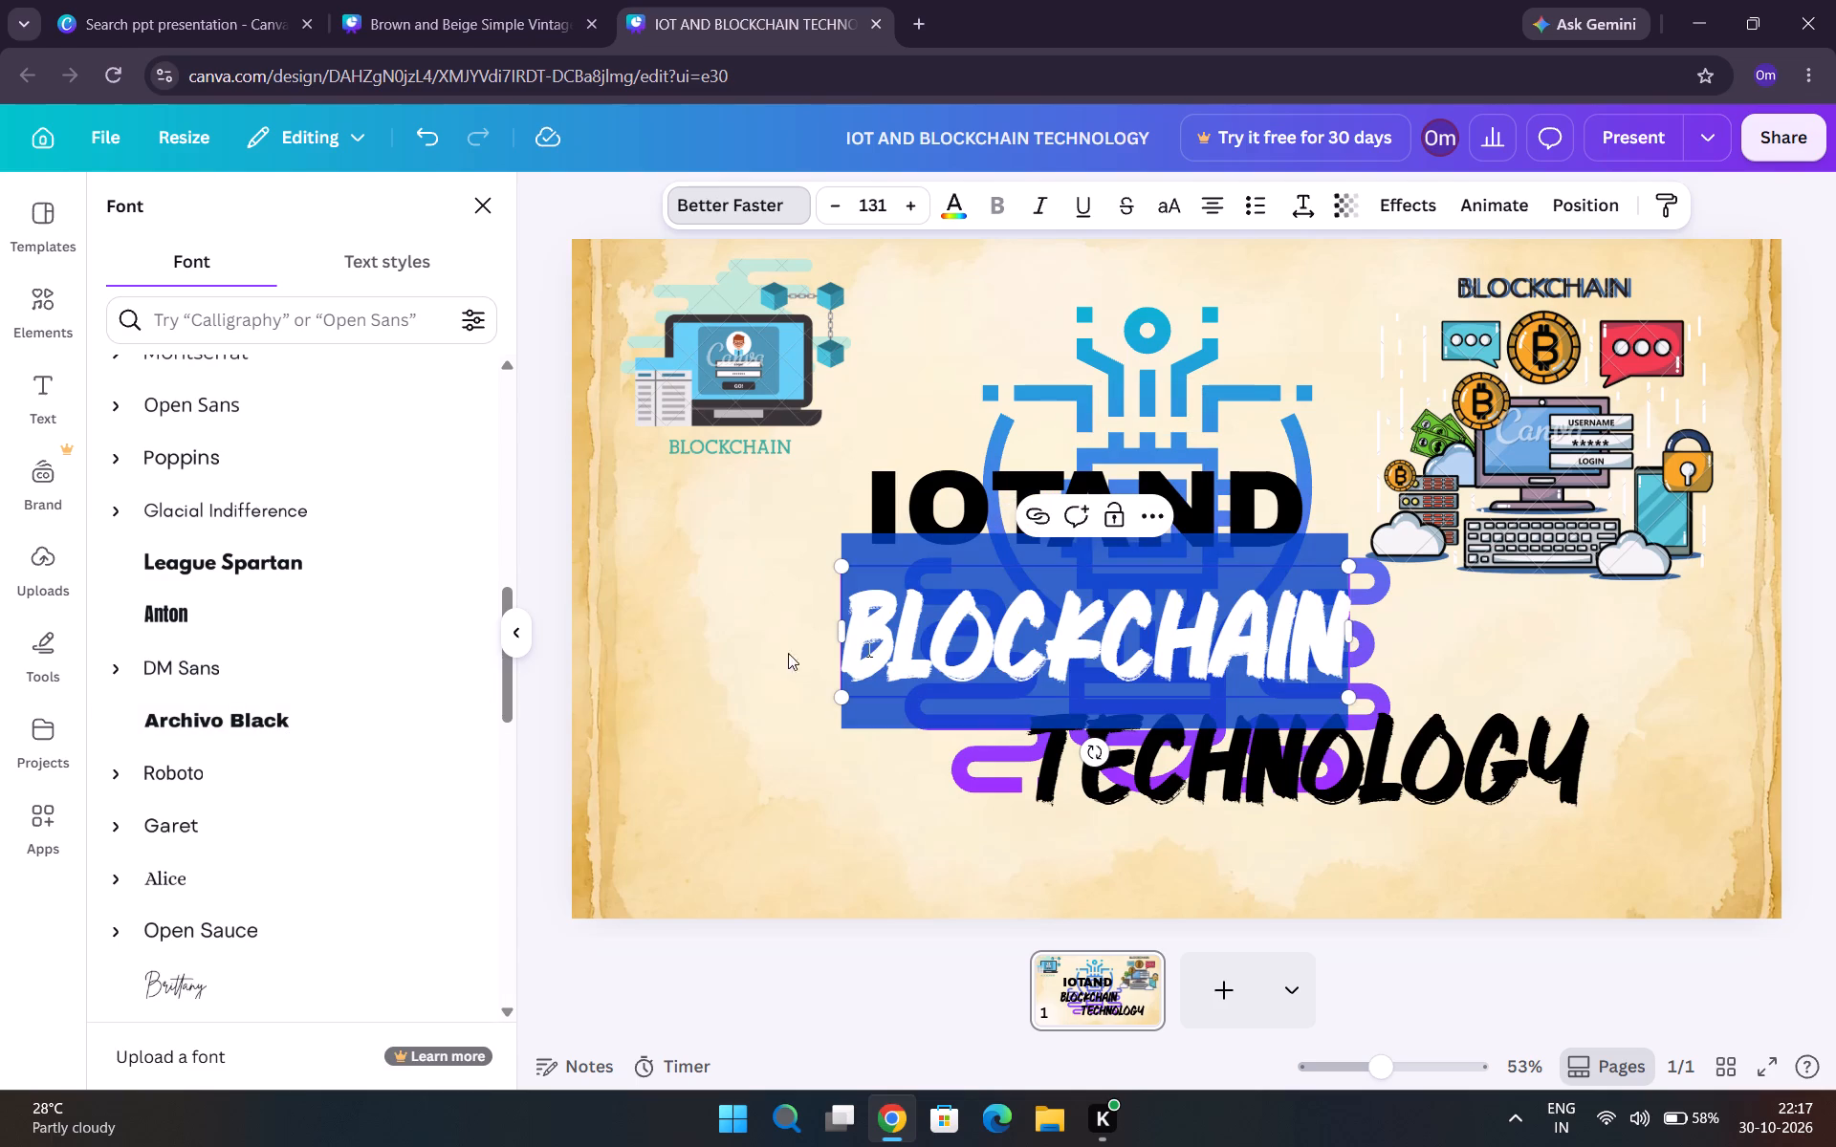
{"action": "left_click", "coordinate": [336, 728]}
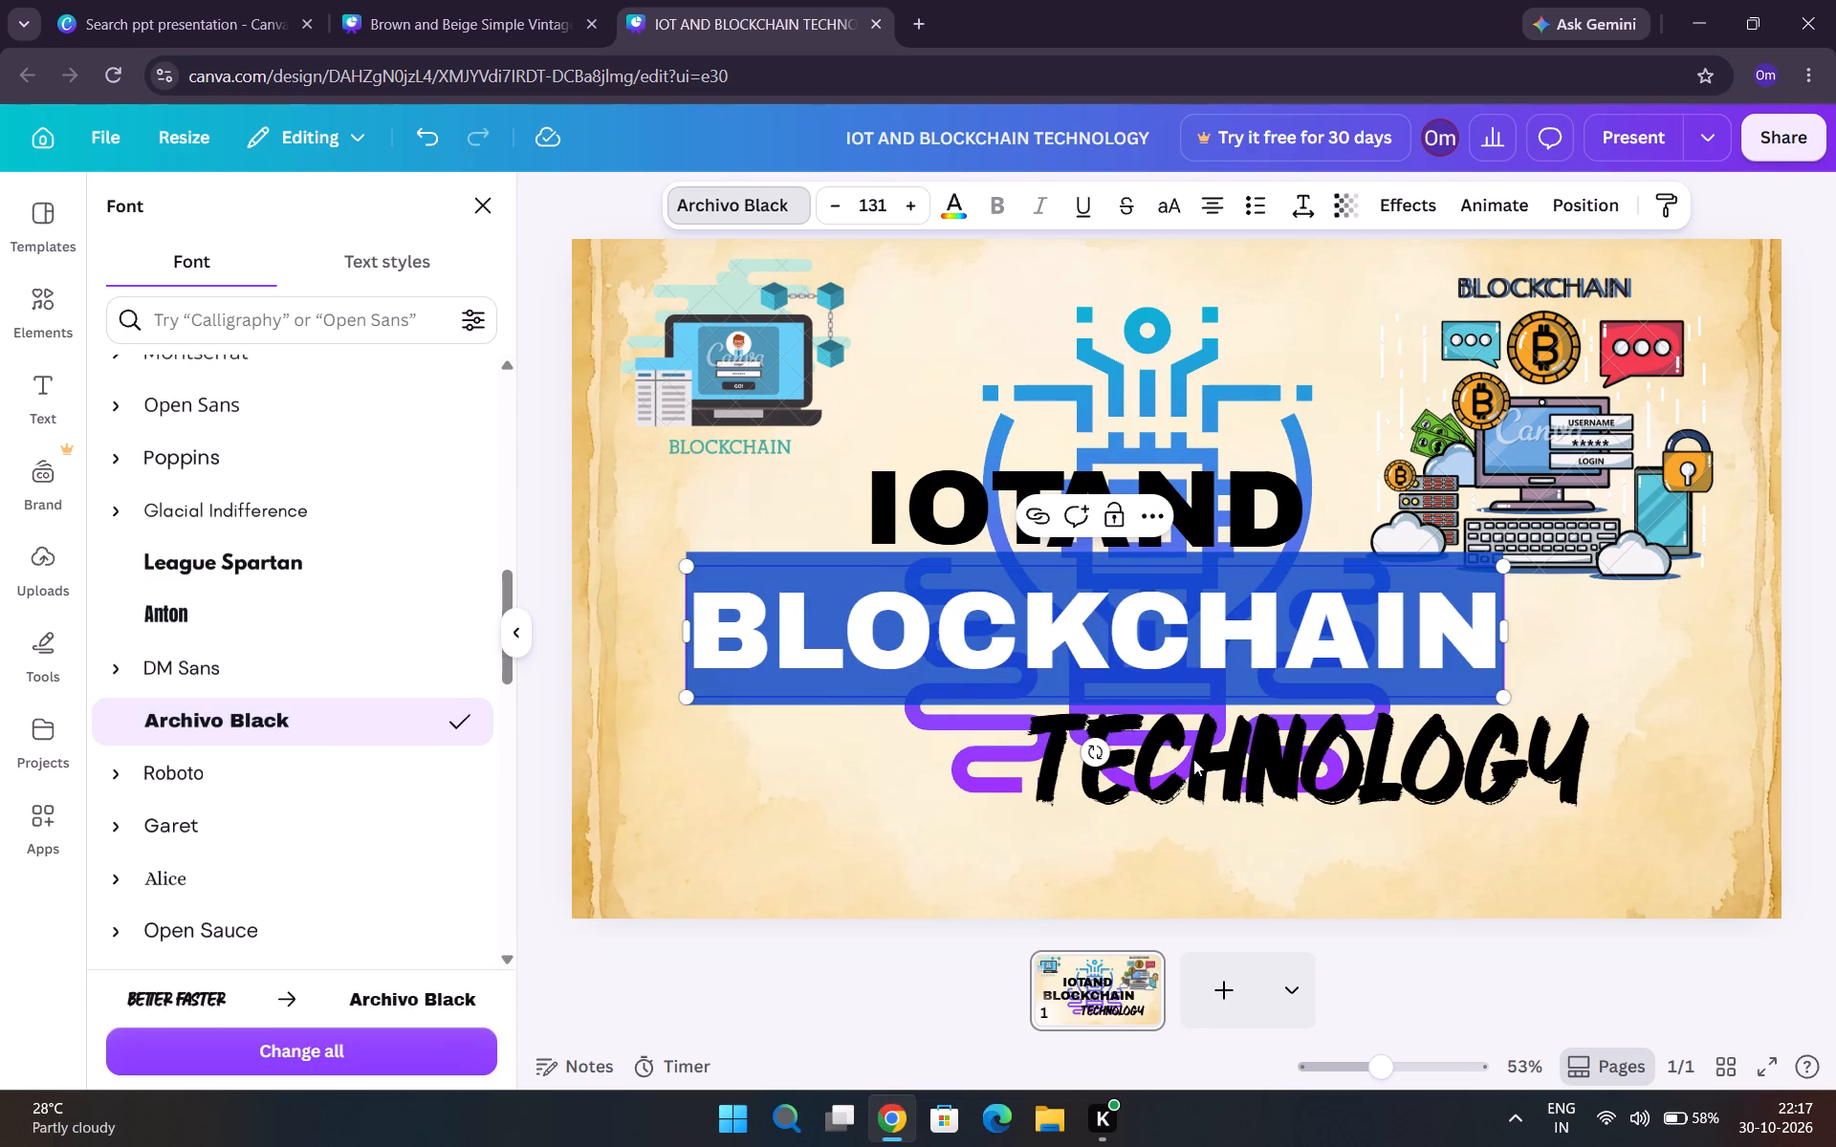
{"action": "double_click", "coordinate": [1193, 759]}
{"action": "double_click", "coordinate": [1193, 759]}
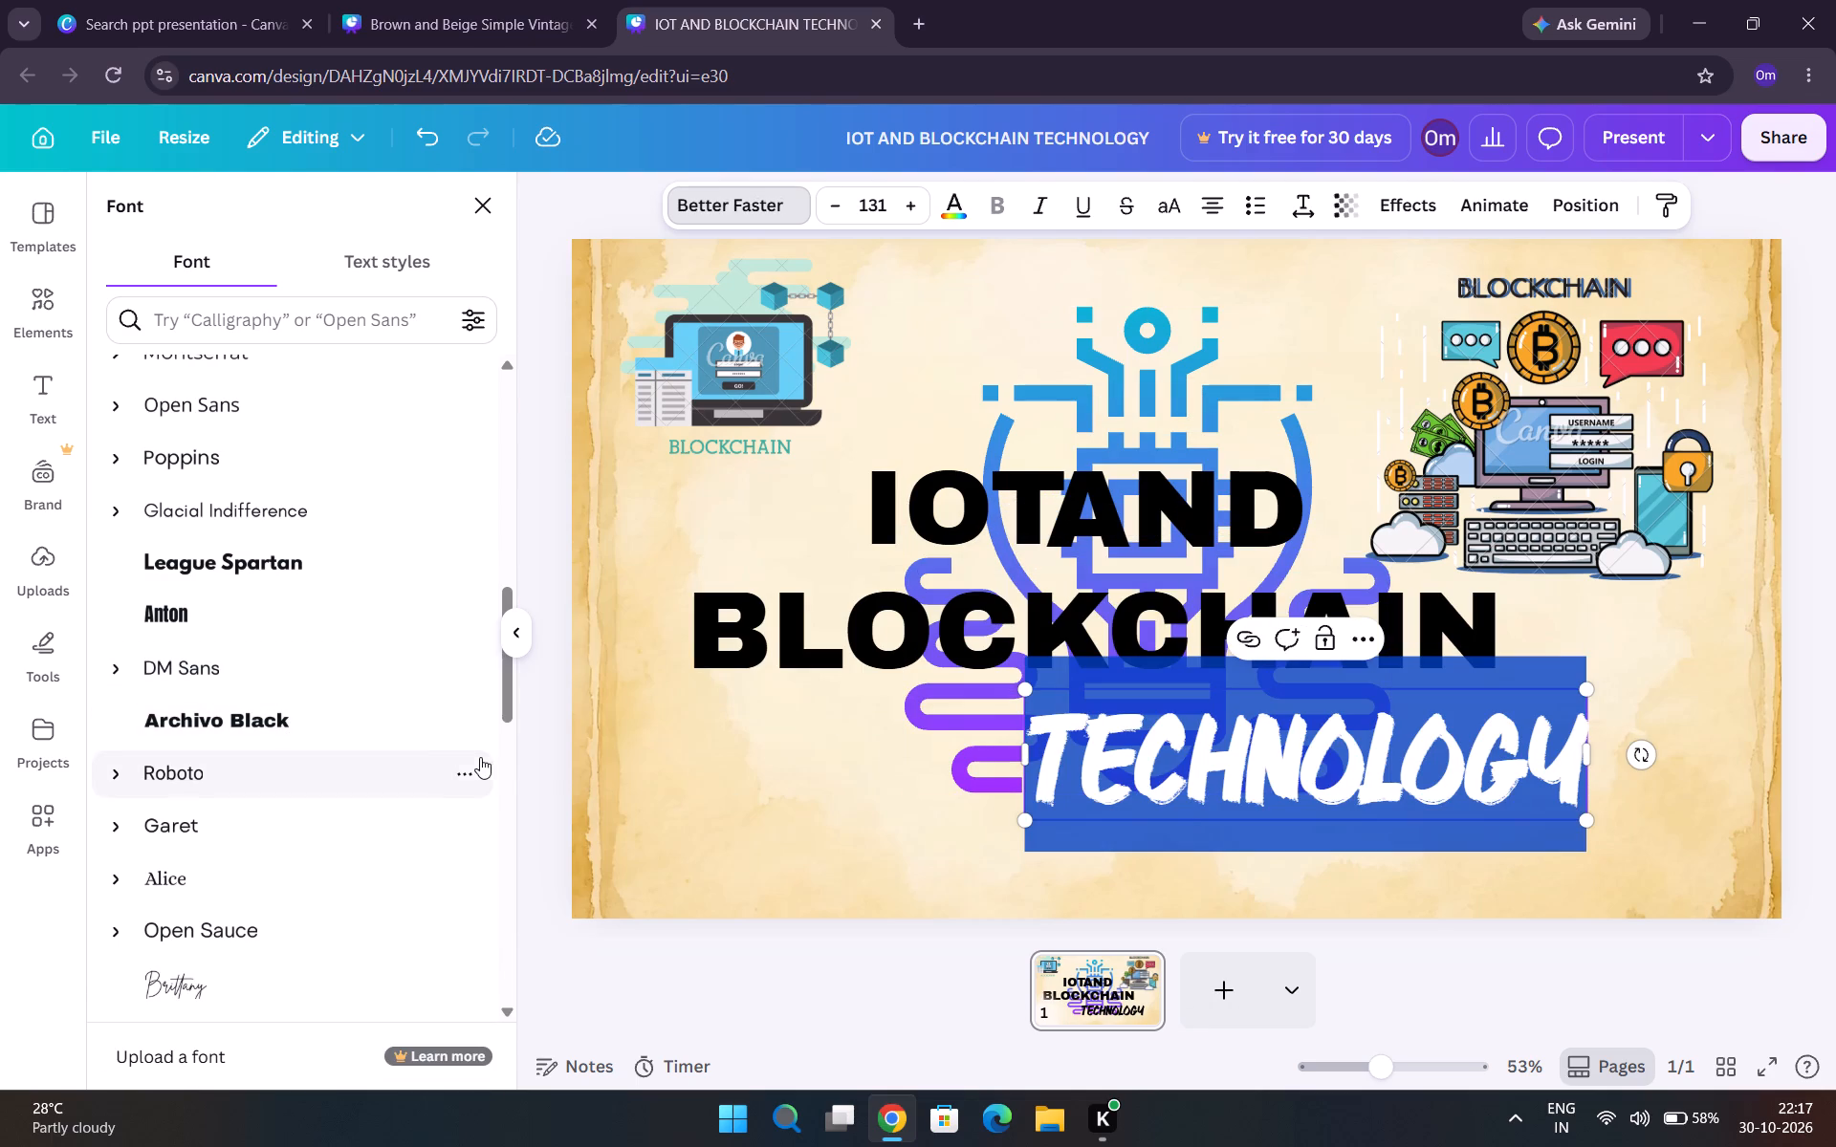
{"action": "left_click", "coordinate": [431, 725]}
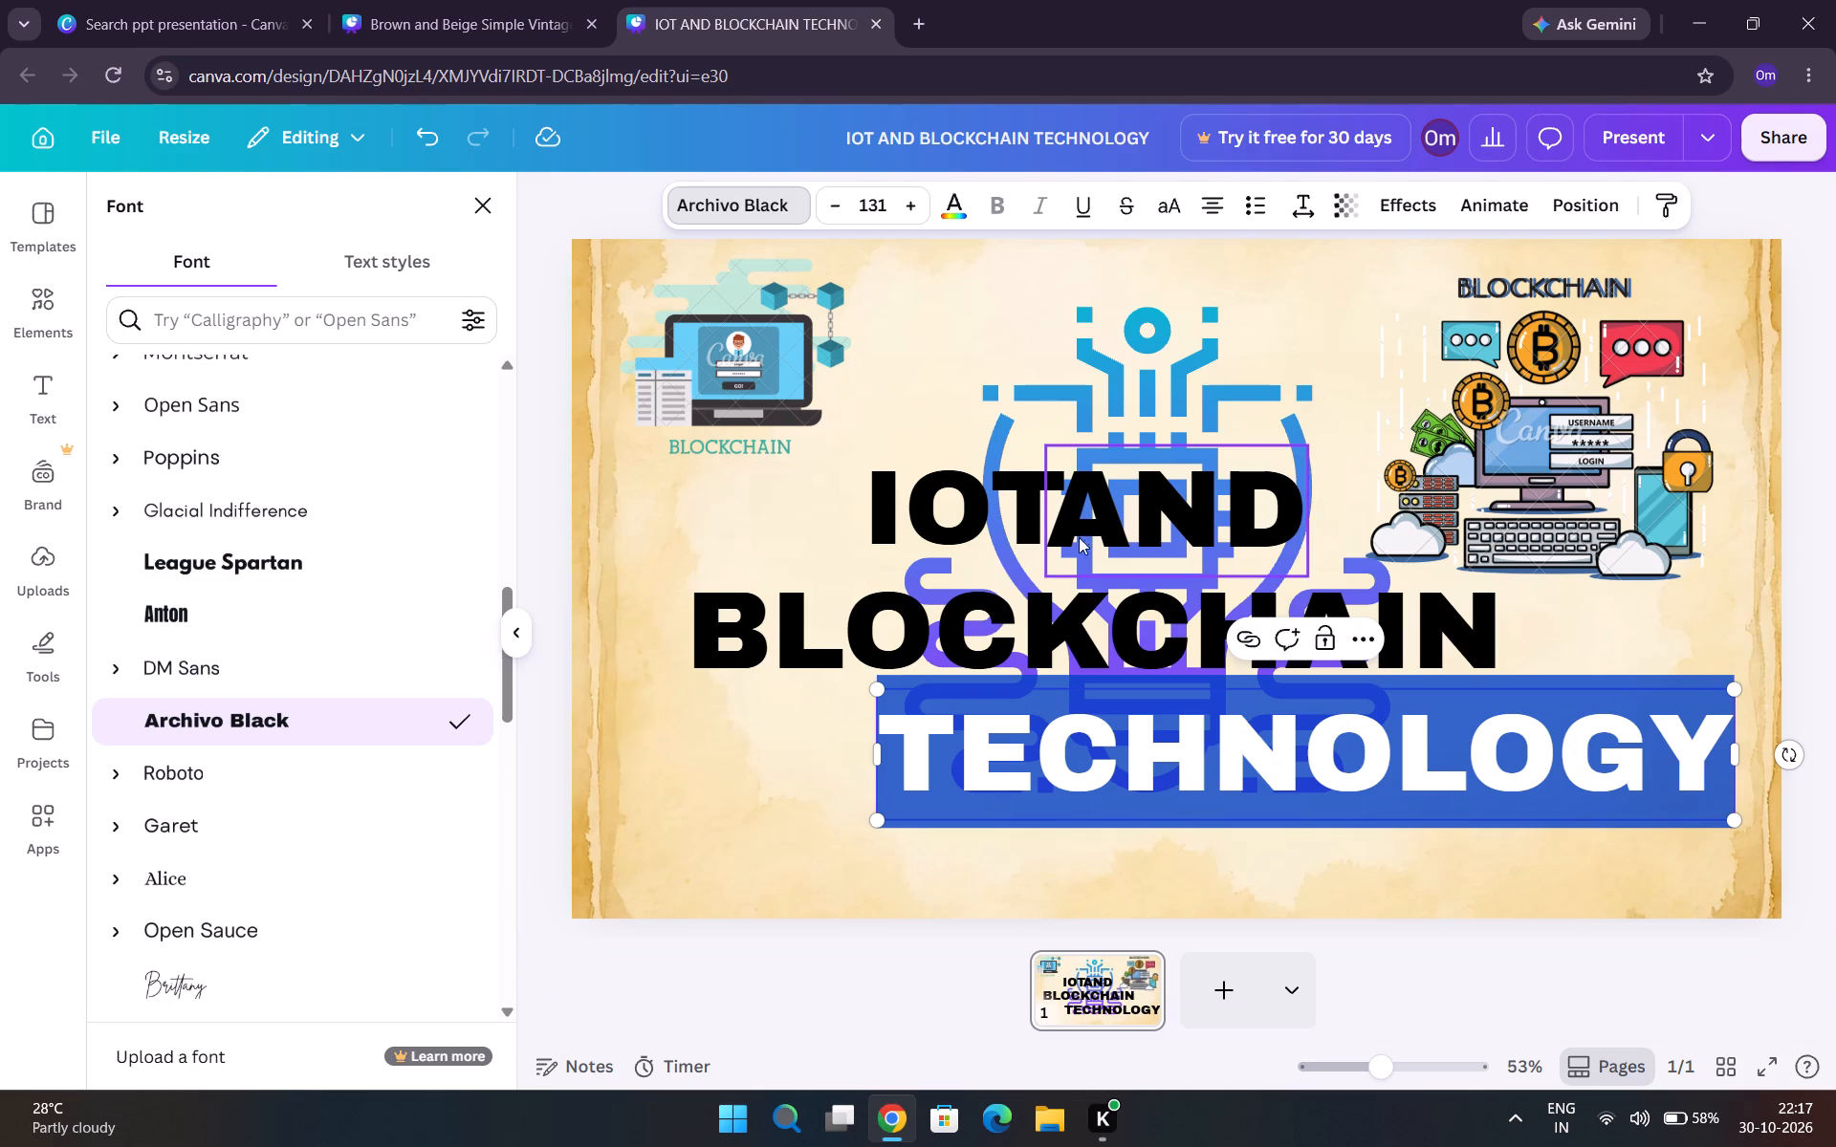
{"action": "left_click", "coordinate": [616, 549]}
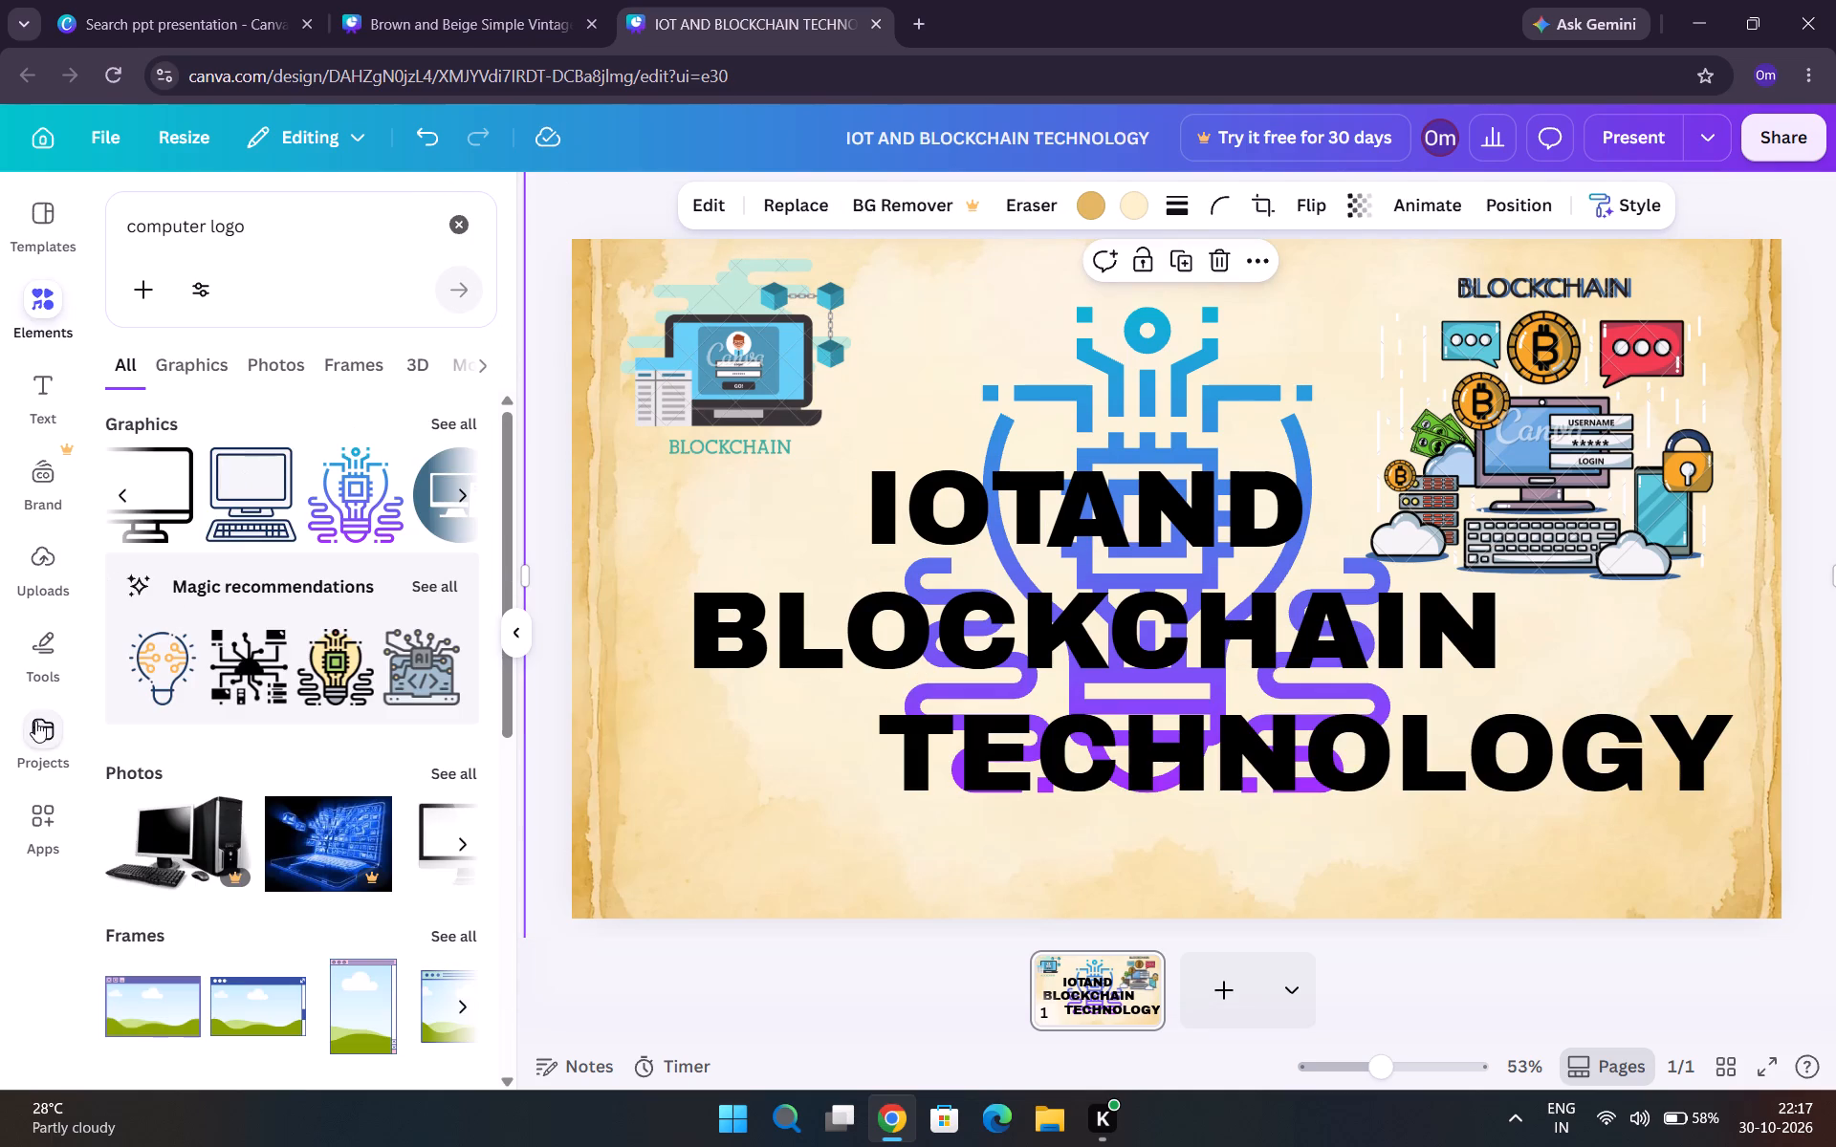
{"action": "left_click", "coordinate": [47, 222]}
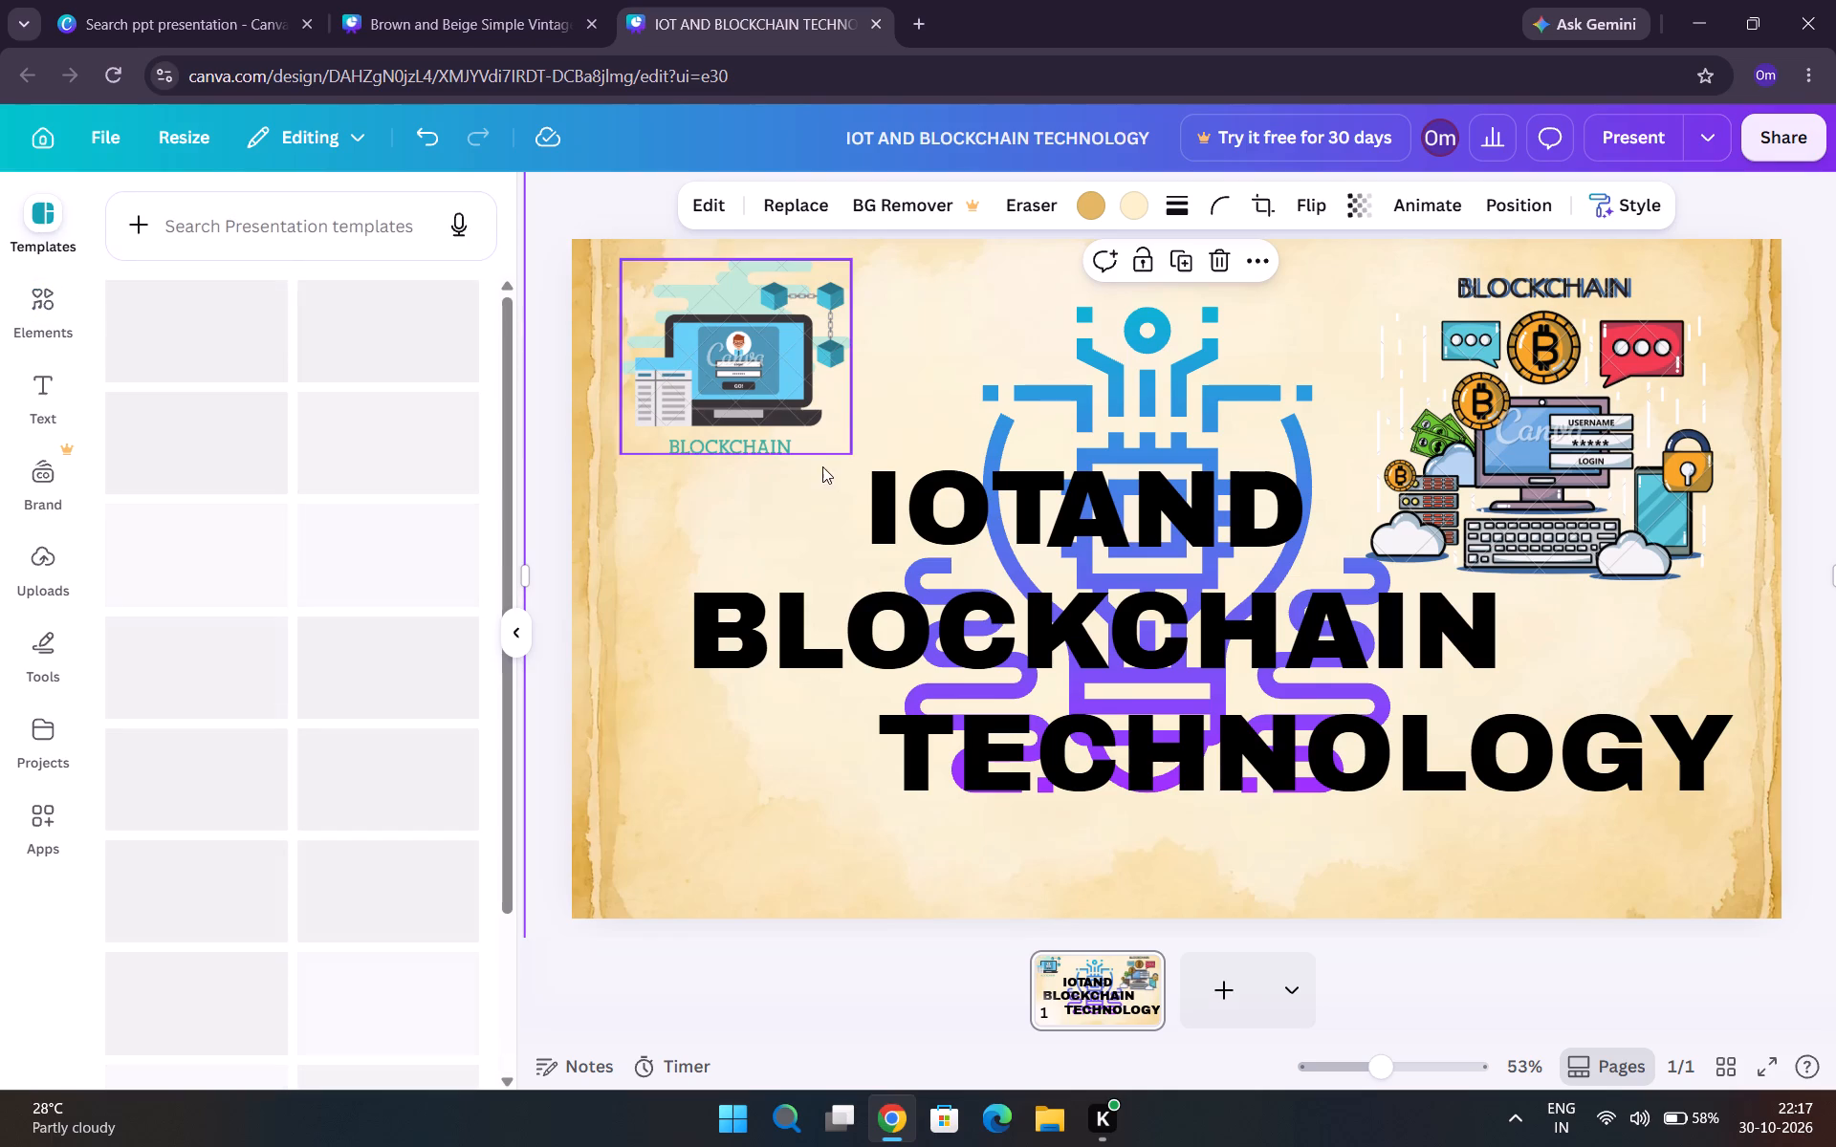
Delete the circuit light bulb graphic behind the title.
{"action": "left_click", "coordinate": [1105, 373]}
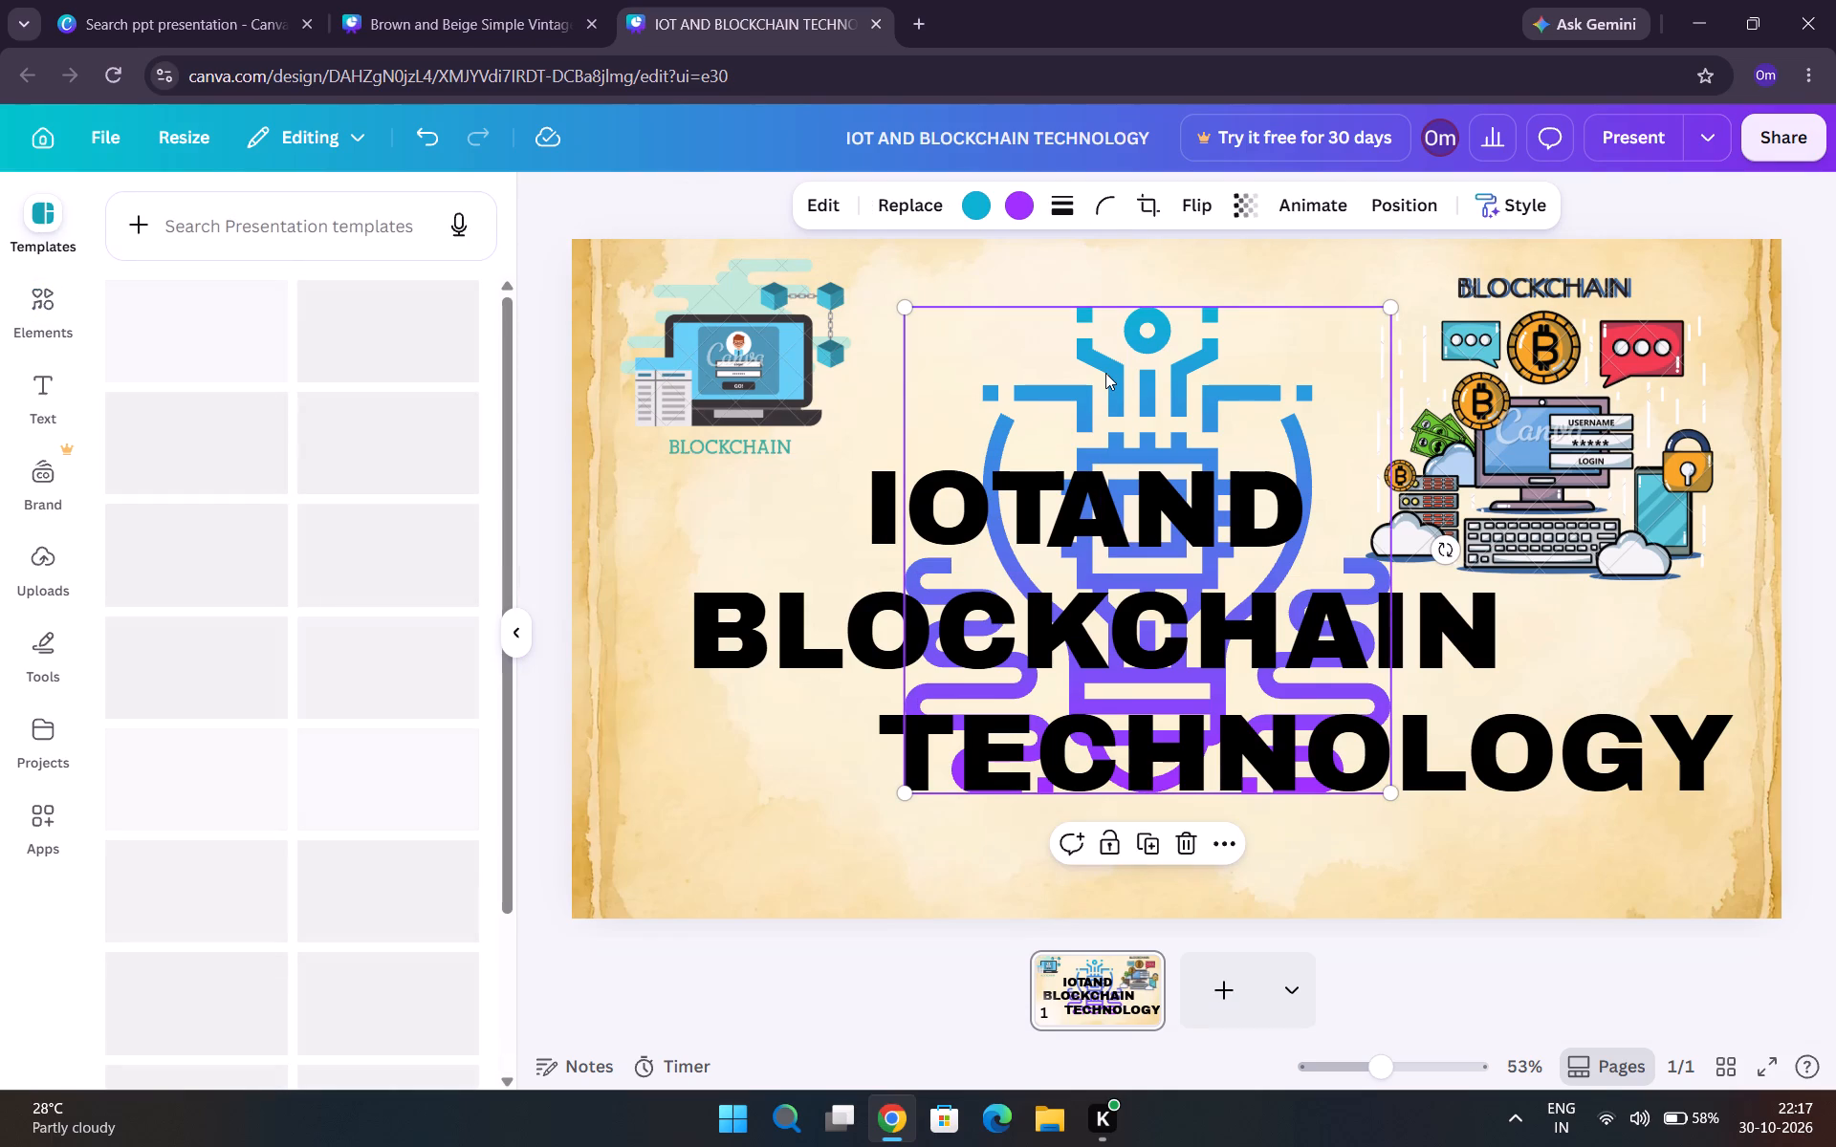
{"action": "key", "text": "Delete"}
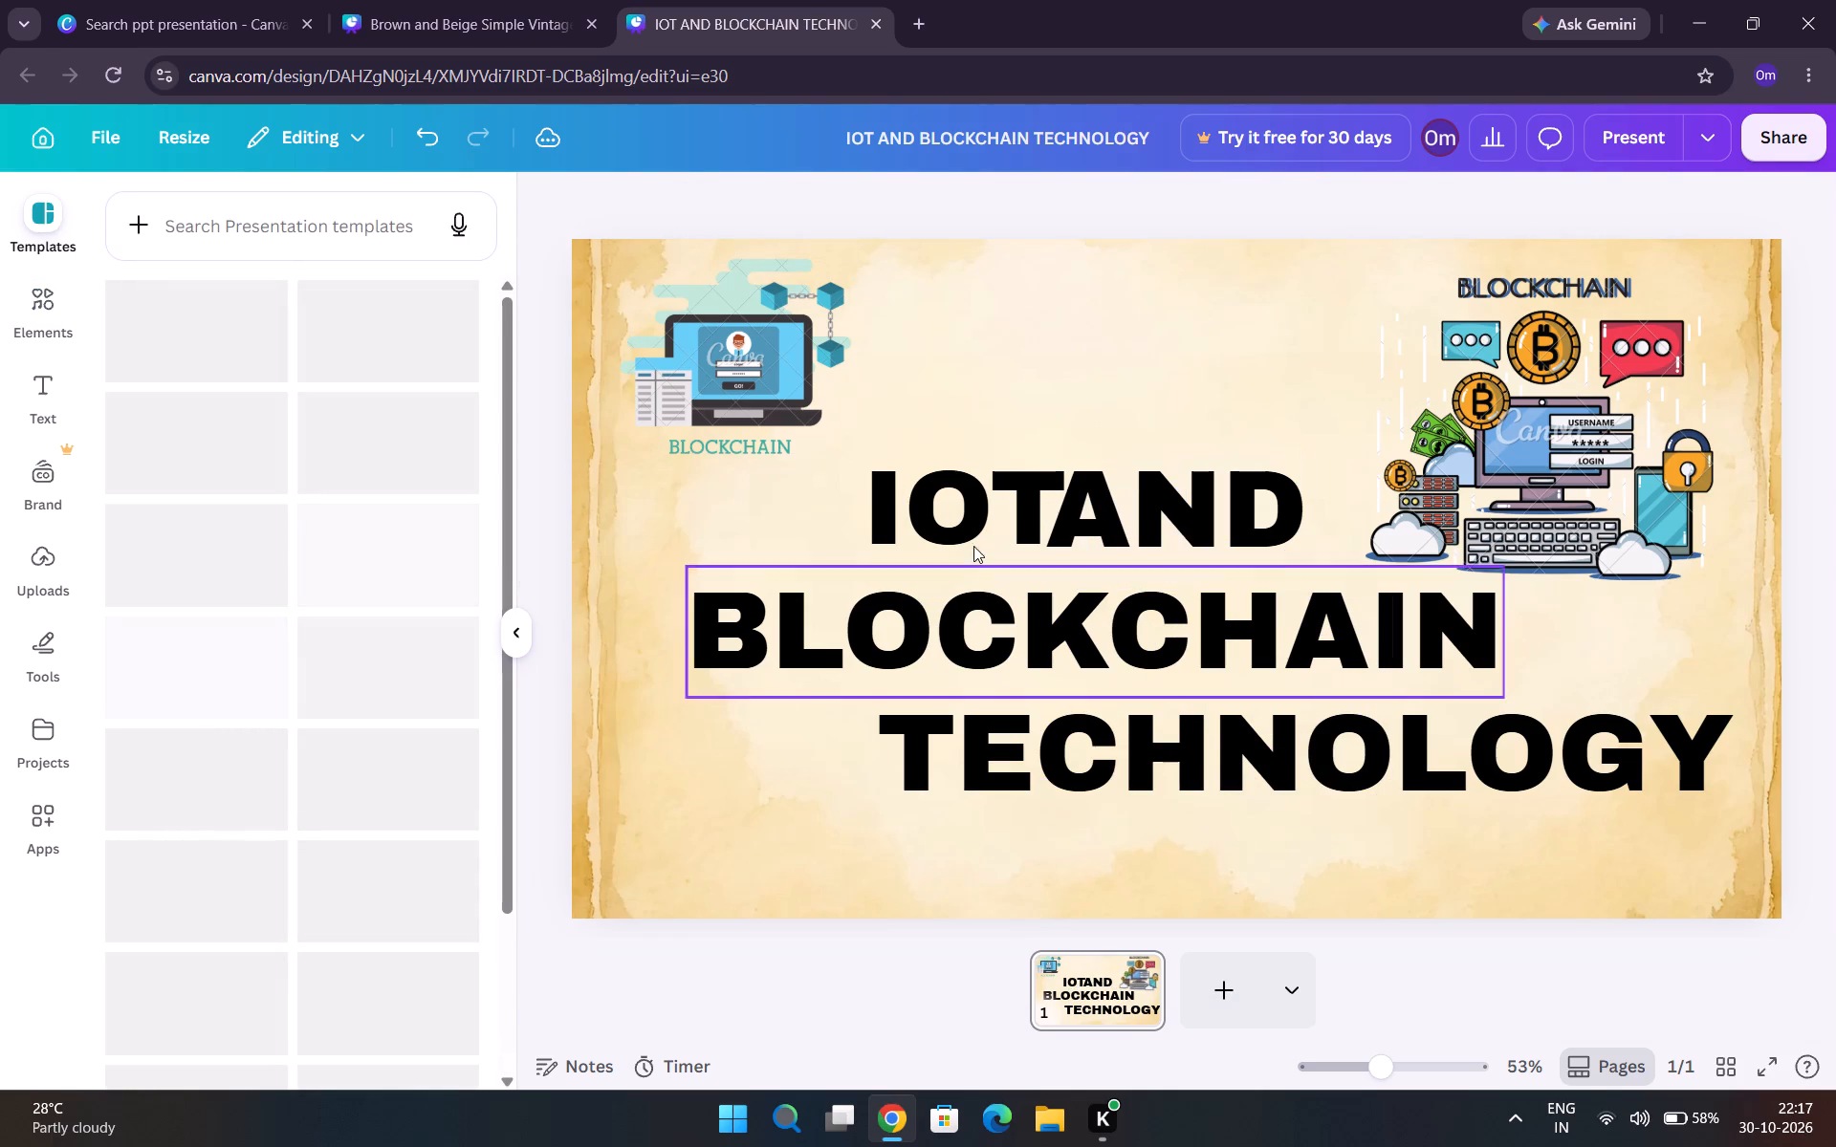
Move the word IOT slightly left and down to separate it from AND.
{"action": "left_click_drag", "start_coordinate": [934, 510], "coordinate": [895, 520]}
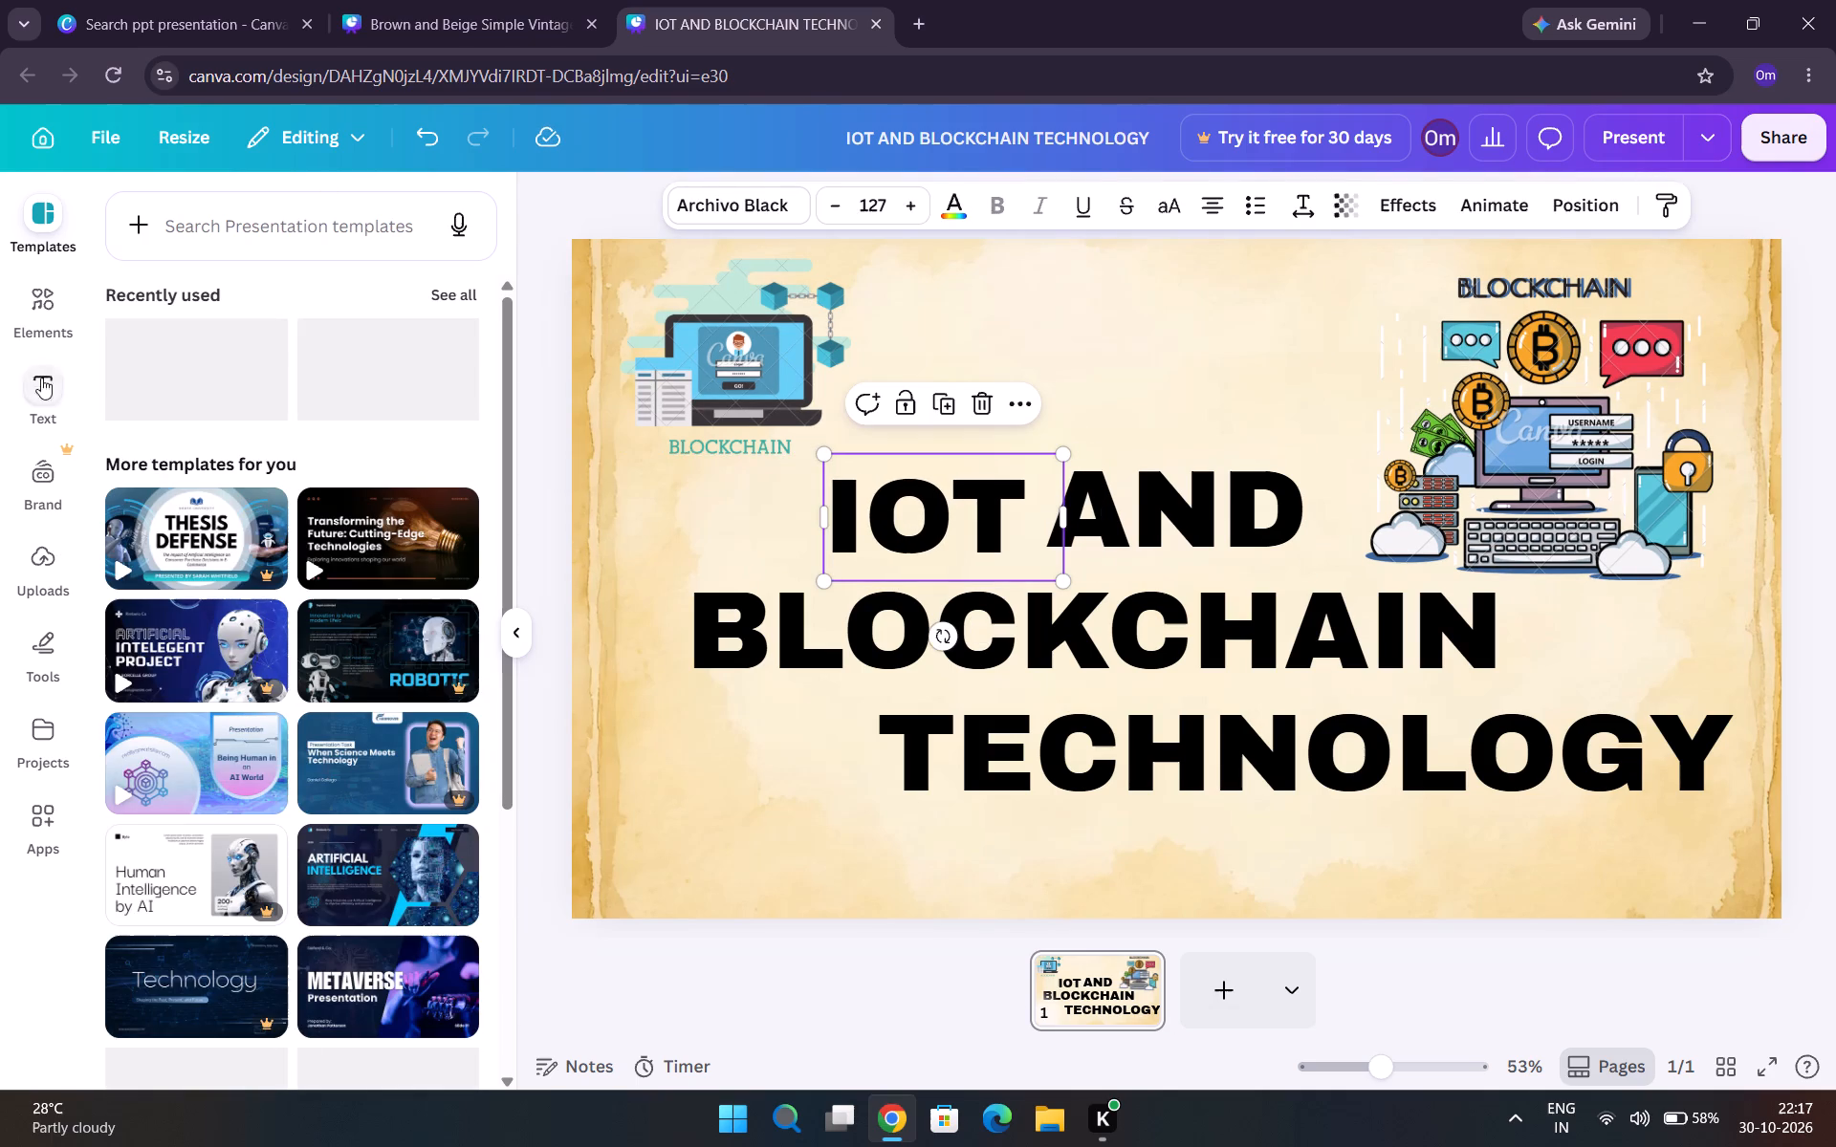
Clear the "computer logo" query from the design elements search.
{"action": "left_click", "coordinate": [51, 307]}
{"action": "left_click", "coordinate": [290, 217]}
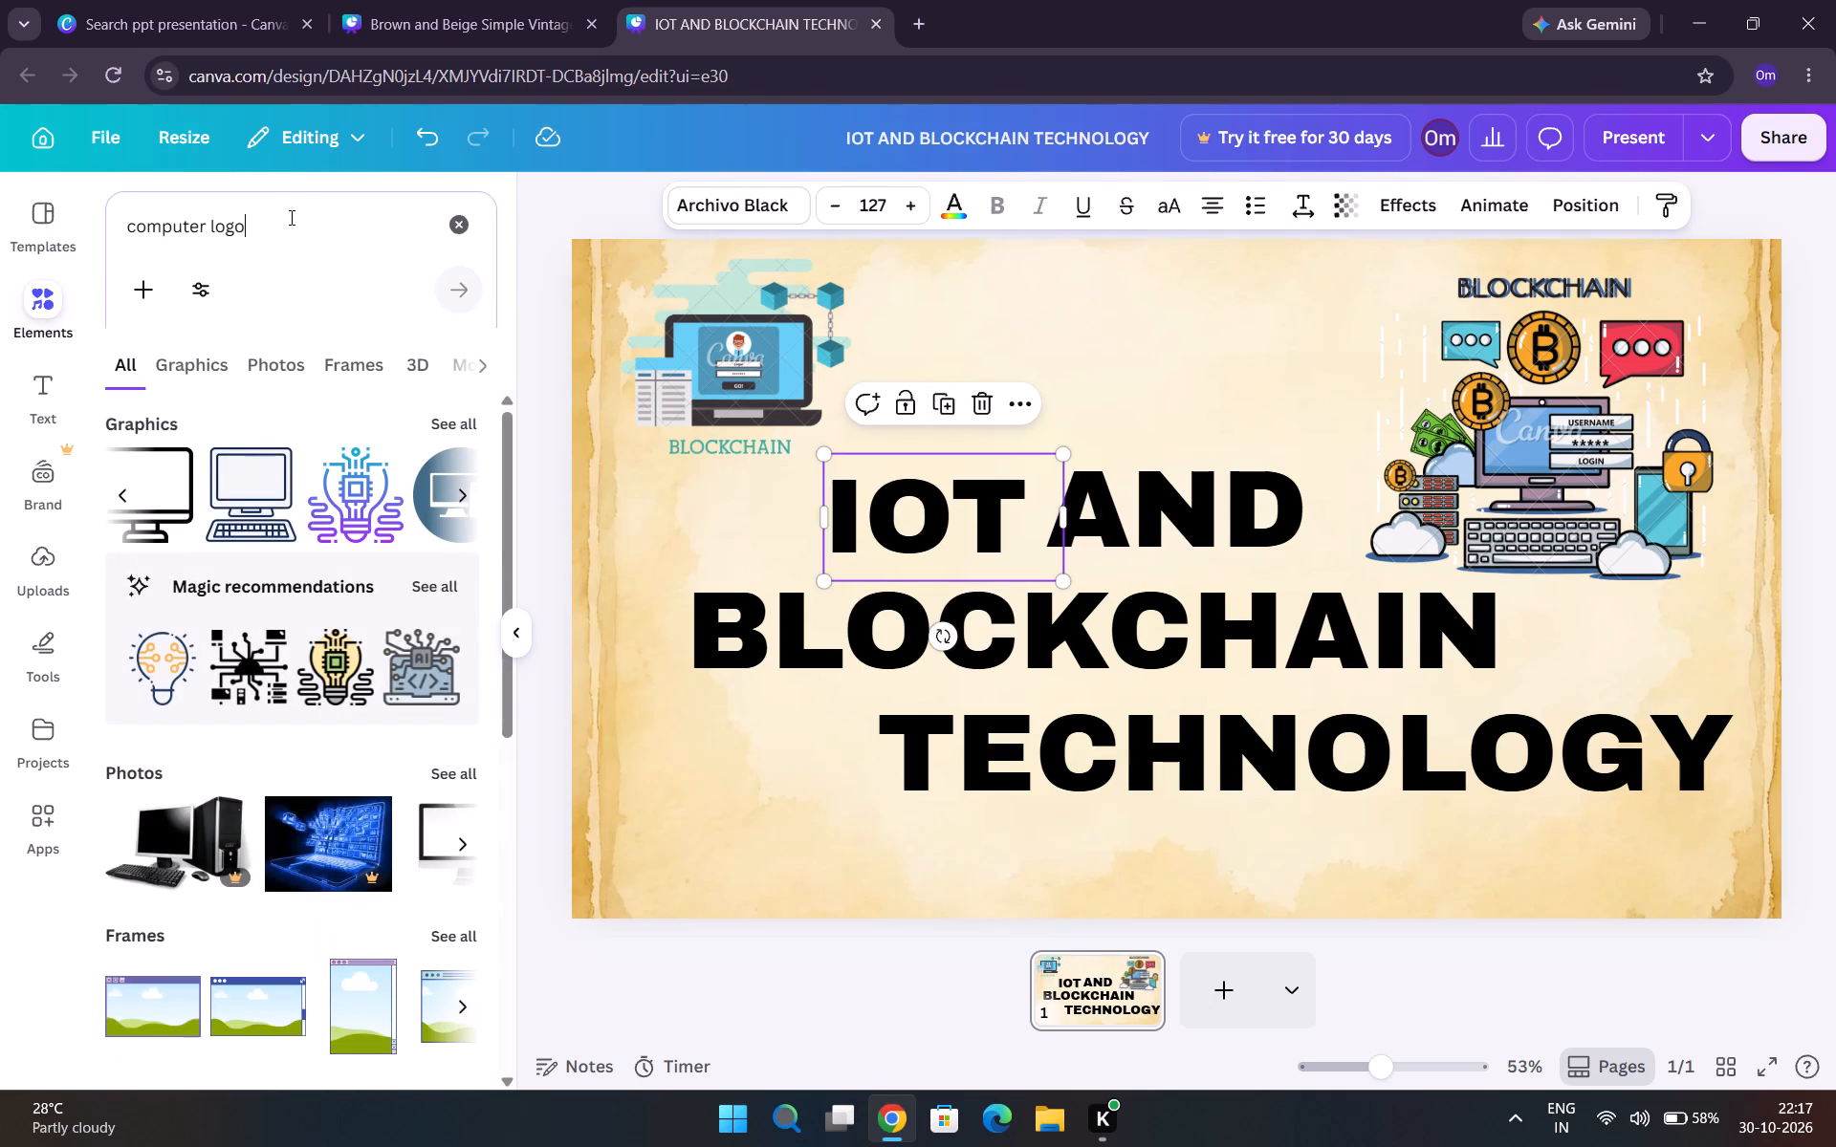
{"action": "key", "text": "BackSpace"}
{"action": "key", "text": "BackSpace"}
{"action": "key", "text": "BackSpace"}
{"action": "key", "text": "BackSpace"}
{"action": "key", "text": "BackSpace"}
{"action": "key", "text": "BackSpace"}
{"action": "key", "text": "BackSpace"}
{"action": "key", "text": "BackSpace"}
{"action": "key", "text": "BackSpace"}
{"action": "key", "text": "BackSpace"}
{"action": "key", "text": "BackSpace"}
{"action": "key", "text": "BackSpace"}
{"action": "key", "text": "BackSpace"}
{"action": "key", "text": "BackSpace"}
{"action": "key", "text": "BackSpace"}
{"action": "key", "text": "BackSpace"}
{"action": "key", "text": "BackSpace"}
{"action": "key", "text": "BackSpace"}
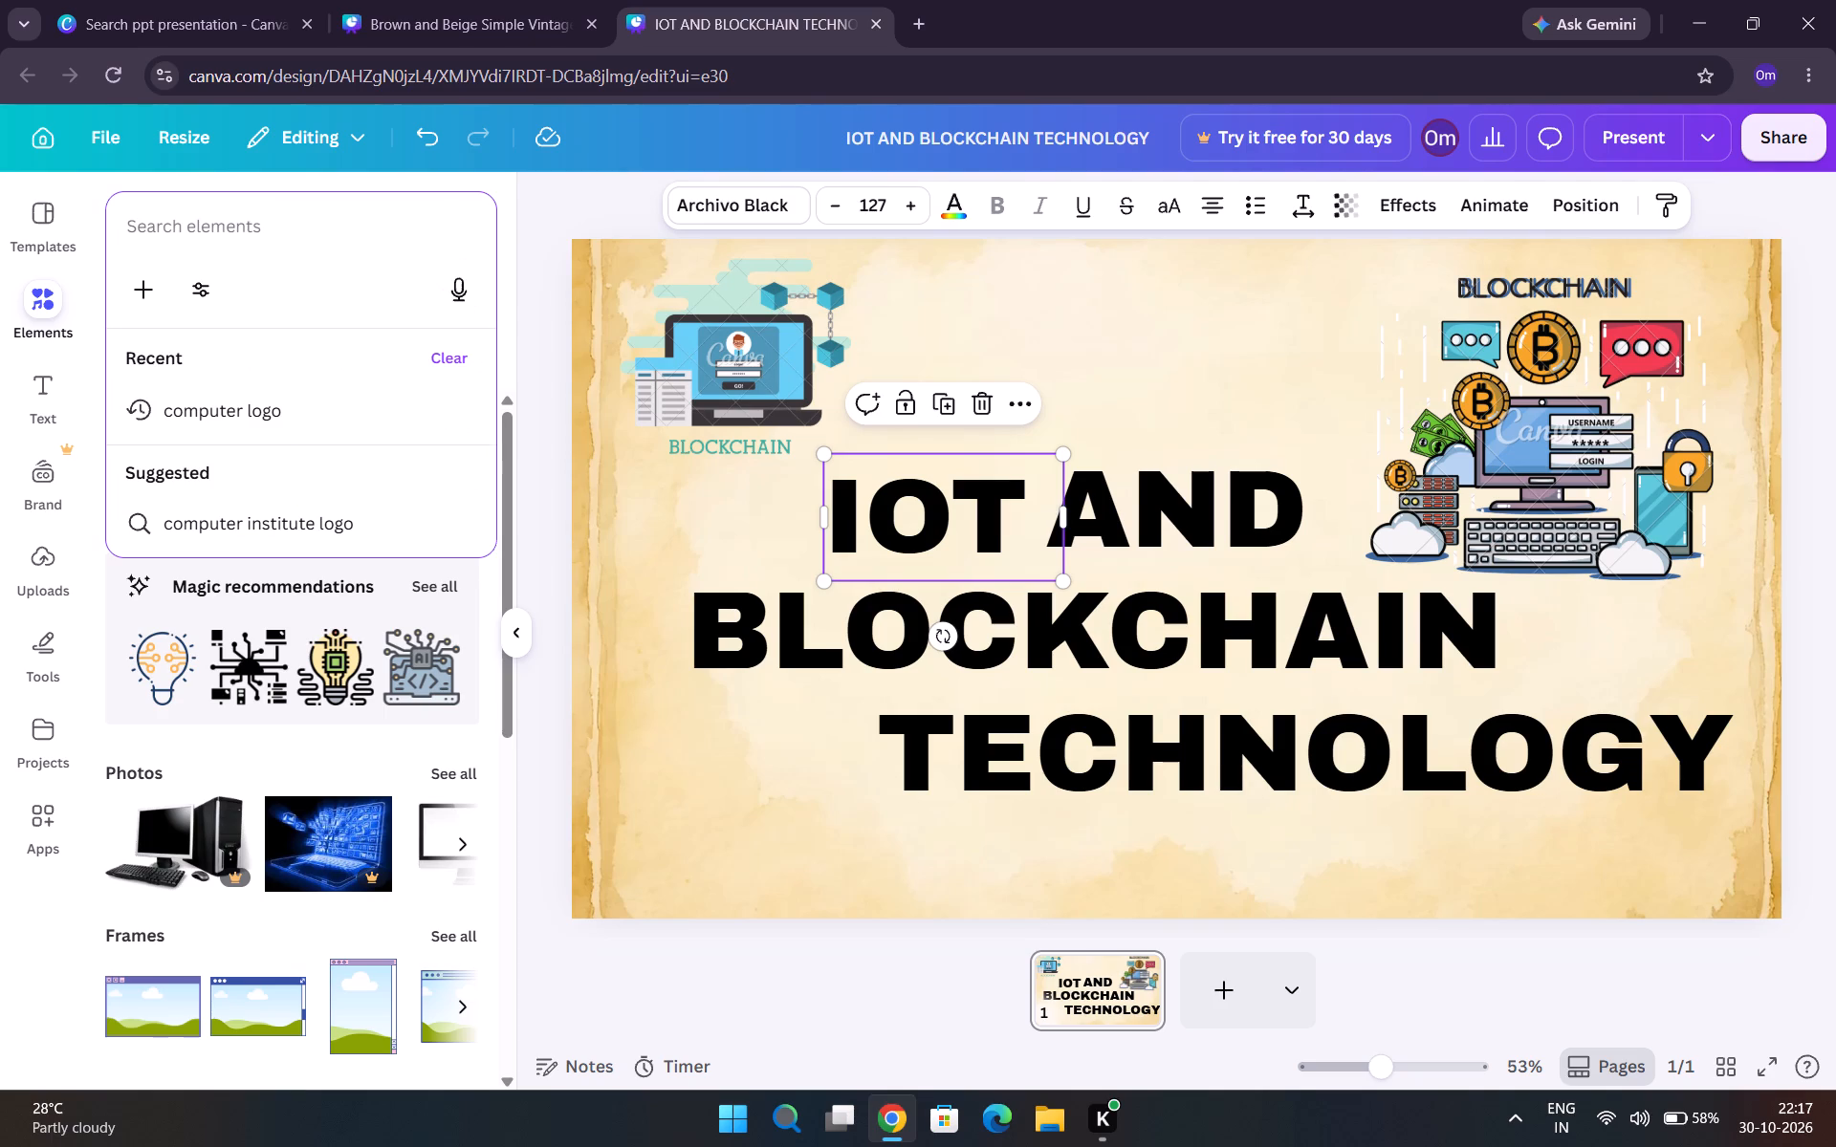